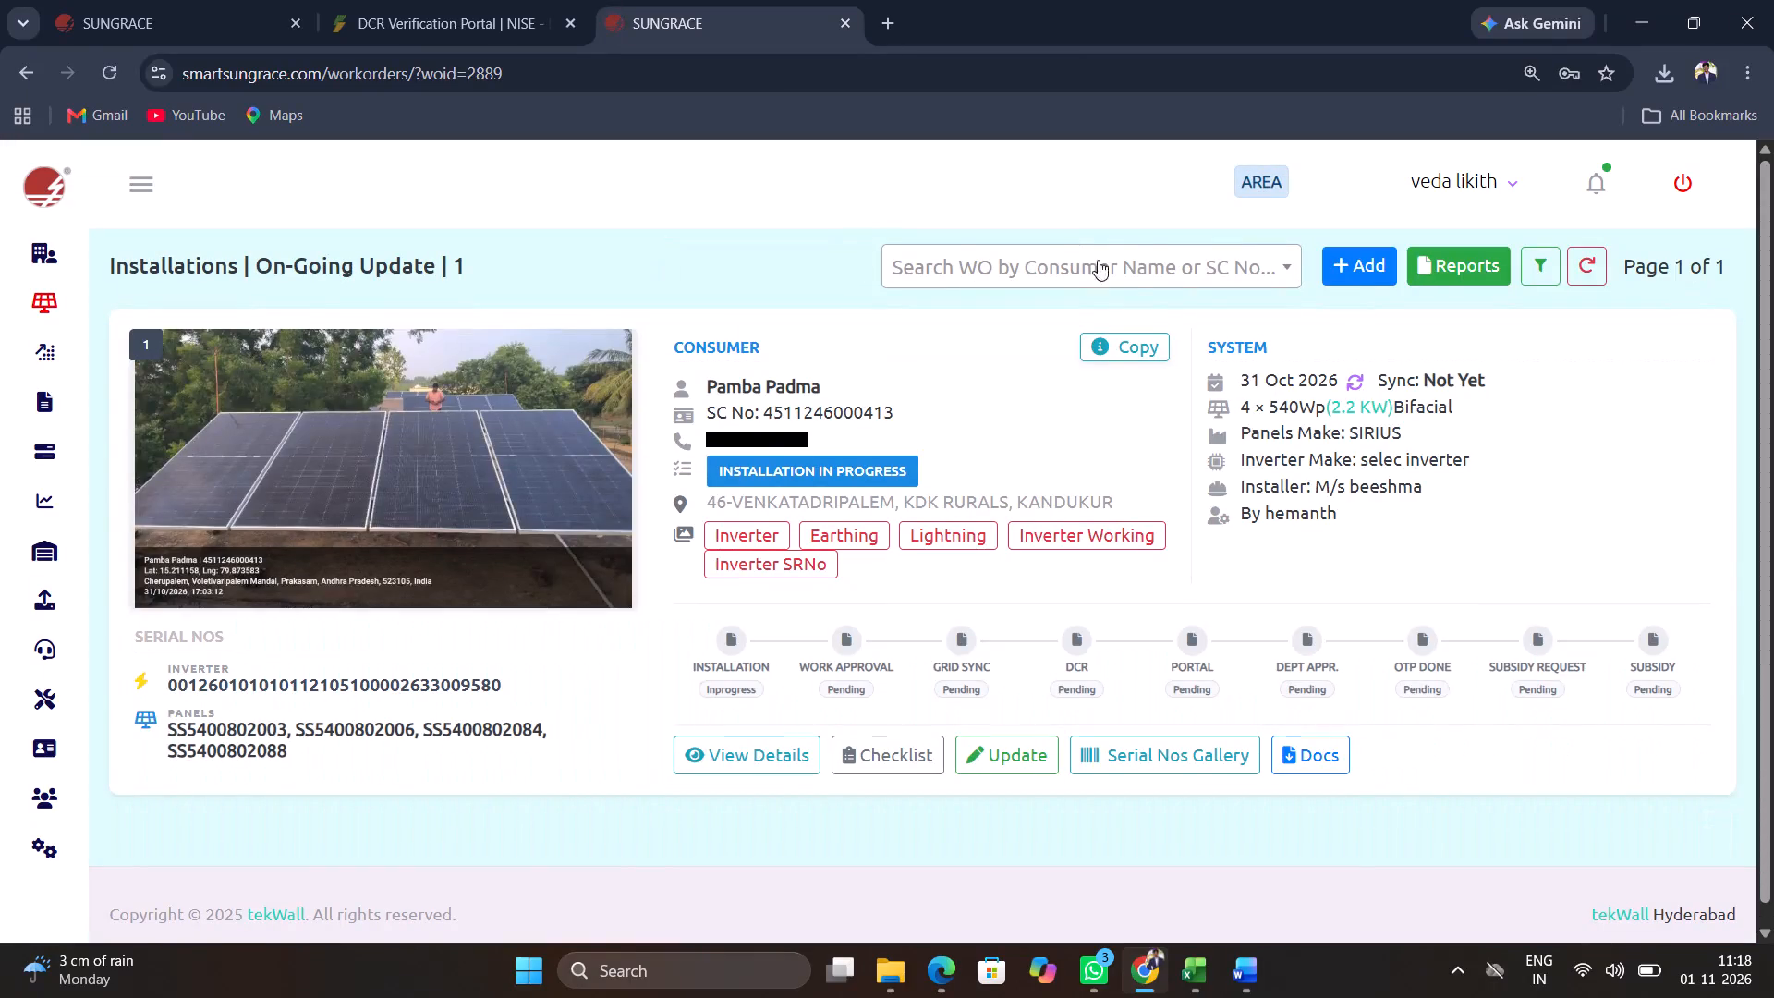
Copy the consumer's ULA number from the work order's quick copy details and switch to the DCR Verification Portal.
left_click(1140, 343)
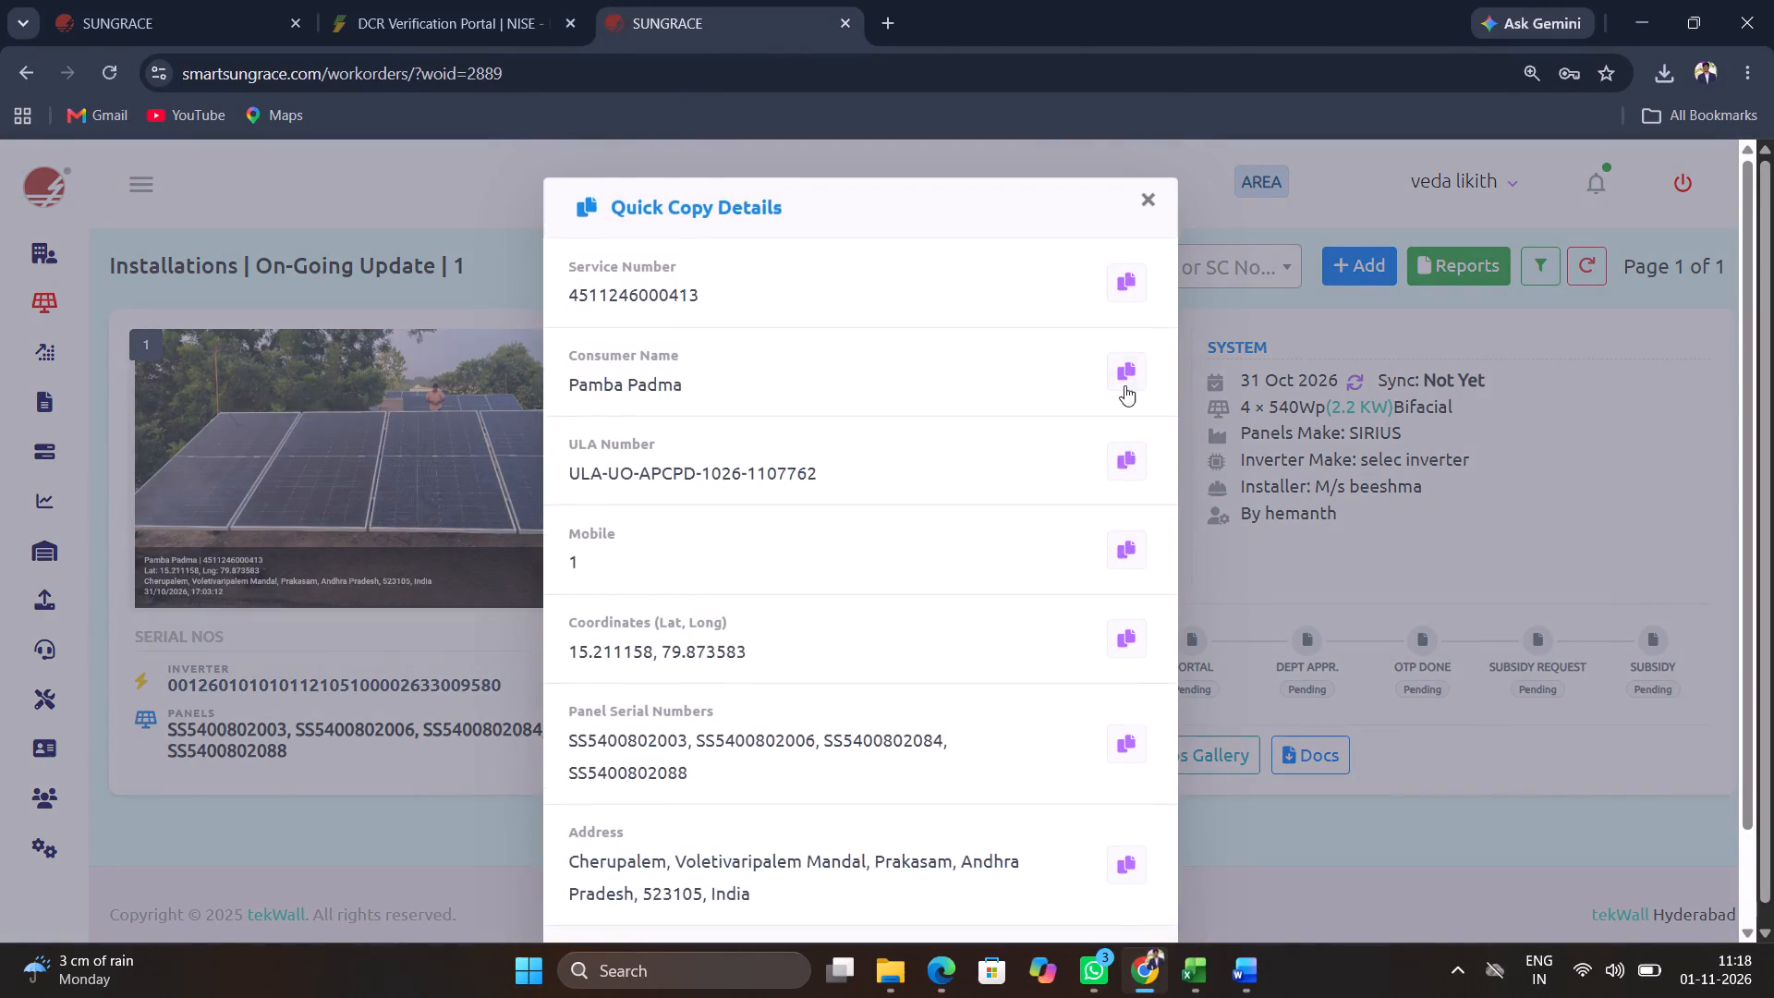
left_click(1146, 465)
left_click(471, 13)
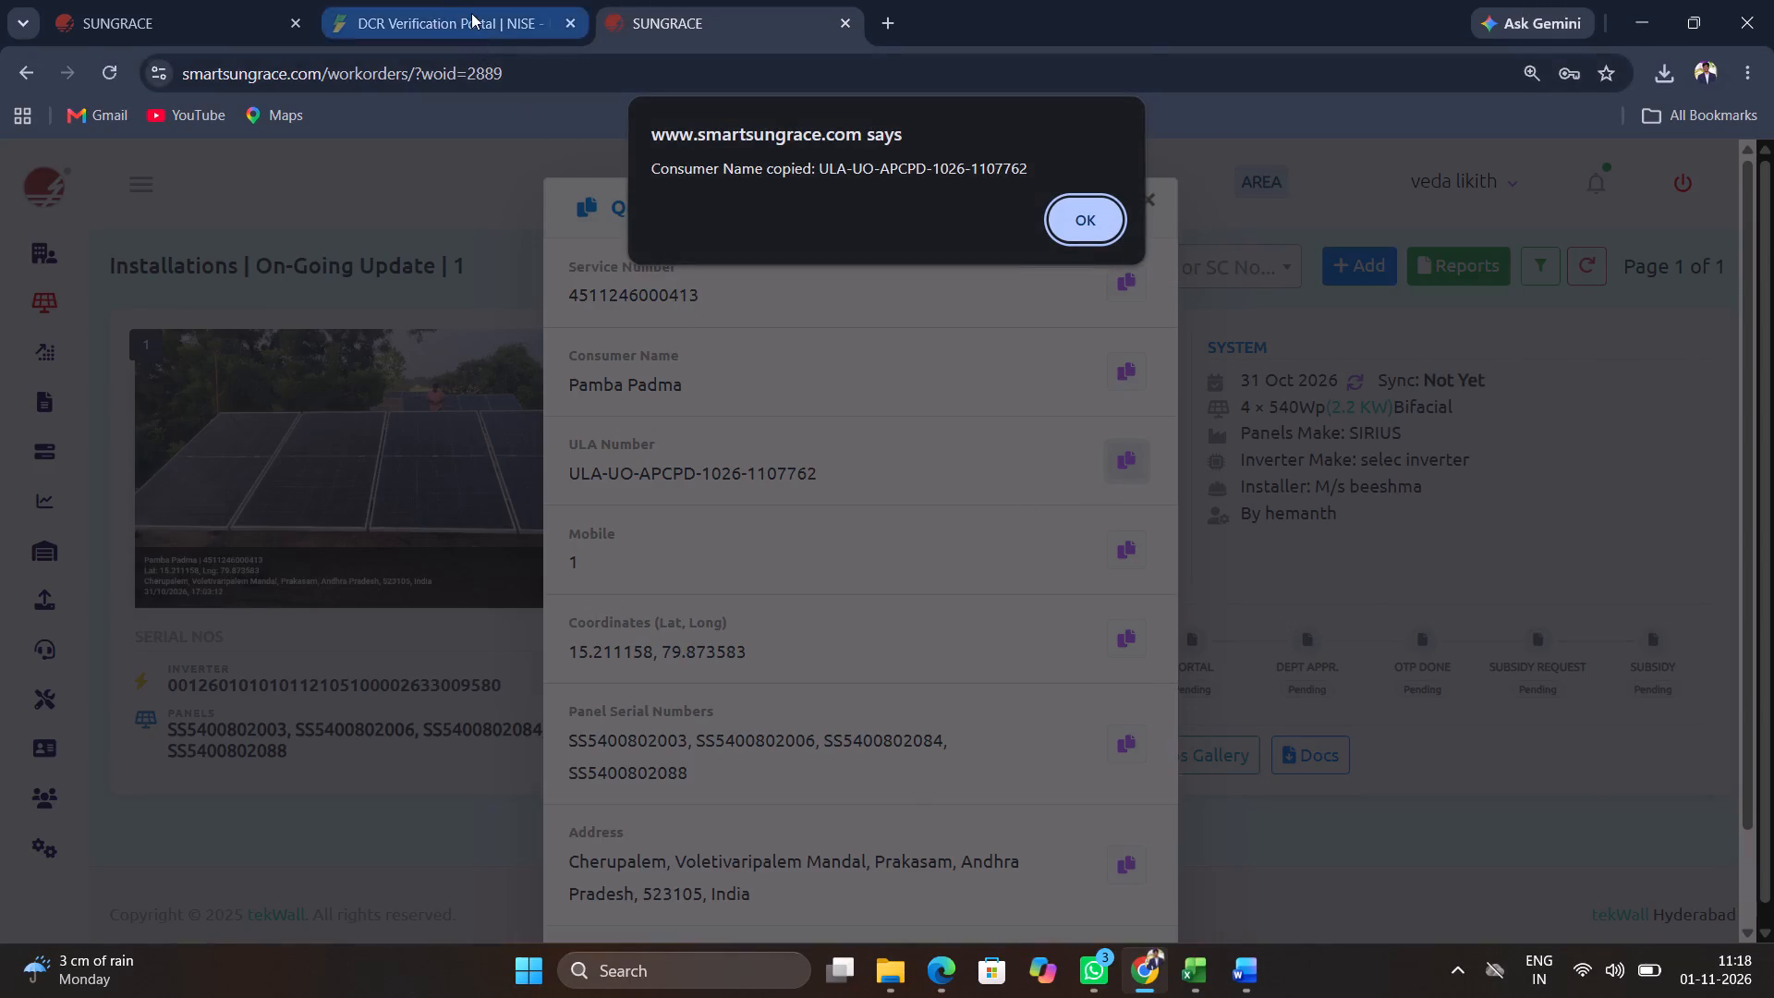
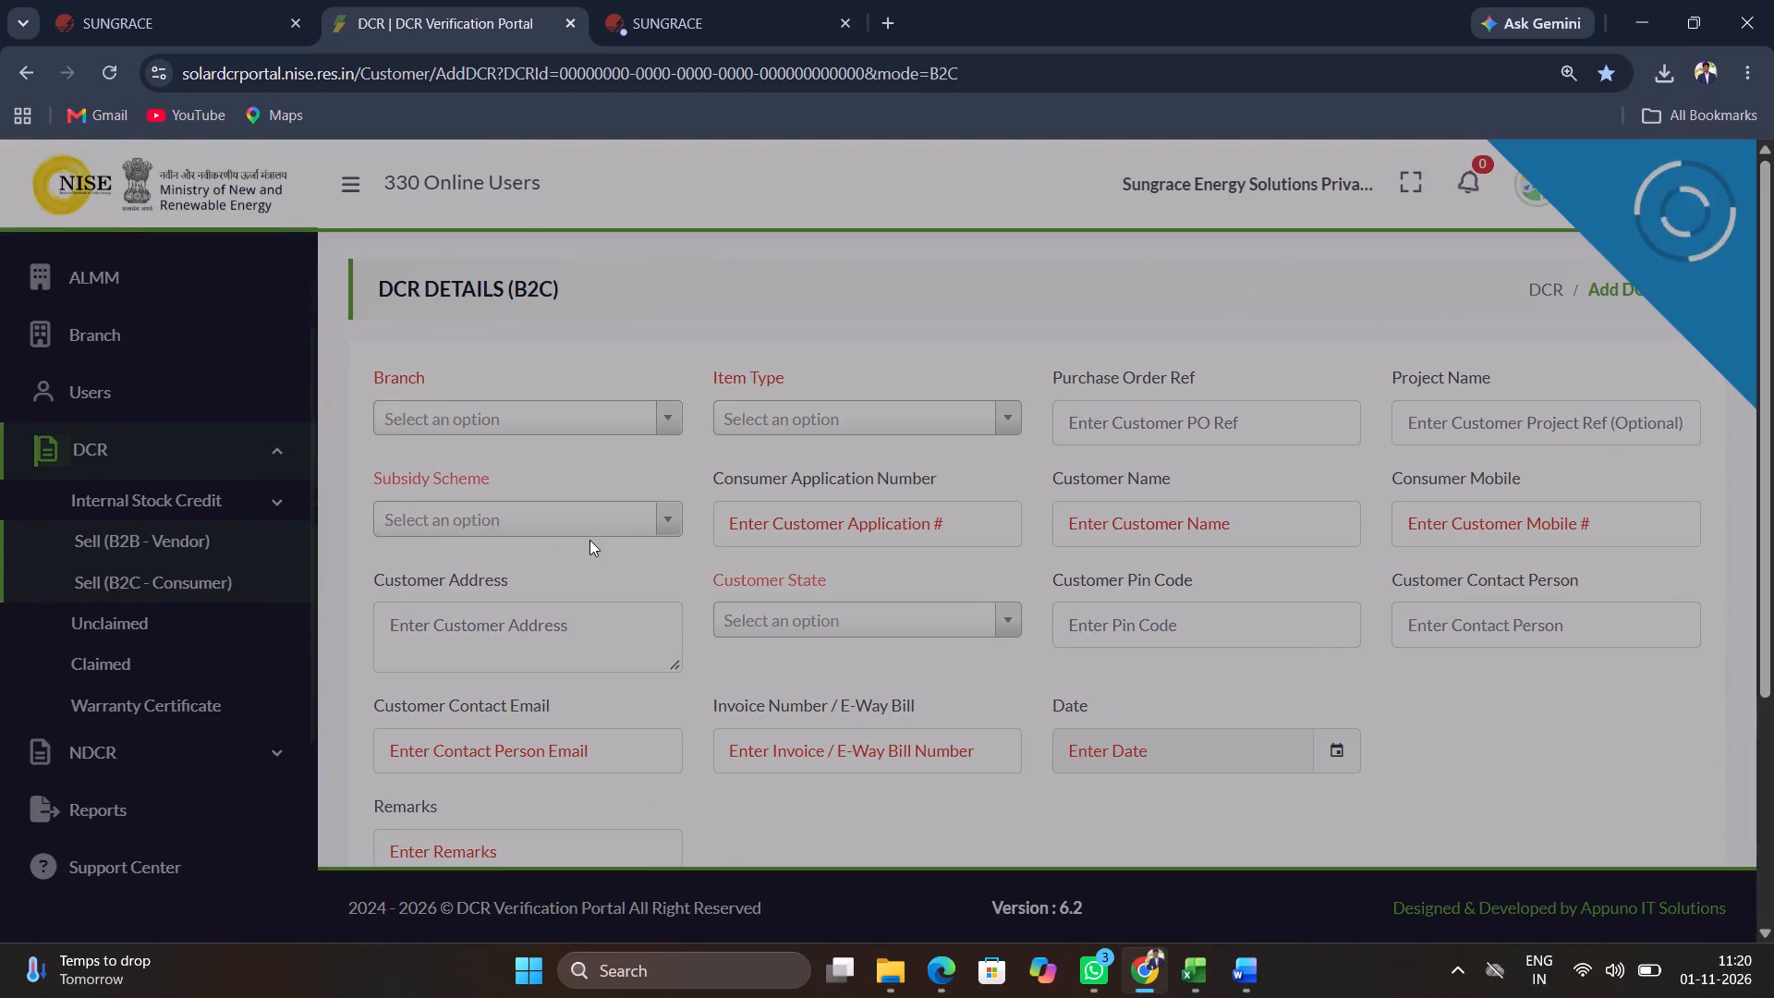
Select the Andhra Pradesh branch, the PM Surya Ghar: Muft Bijli Yojana subsidy scheme and Solar Panels as the item type.
left_click(558, 420)
left_click(546, 541)
left_click(541, 511)
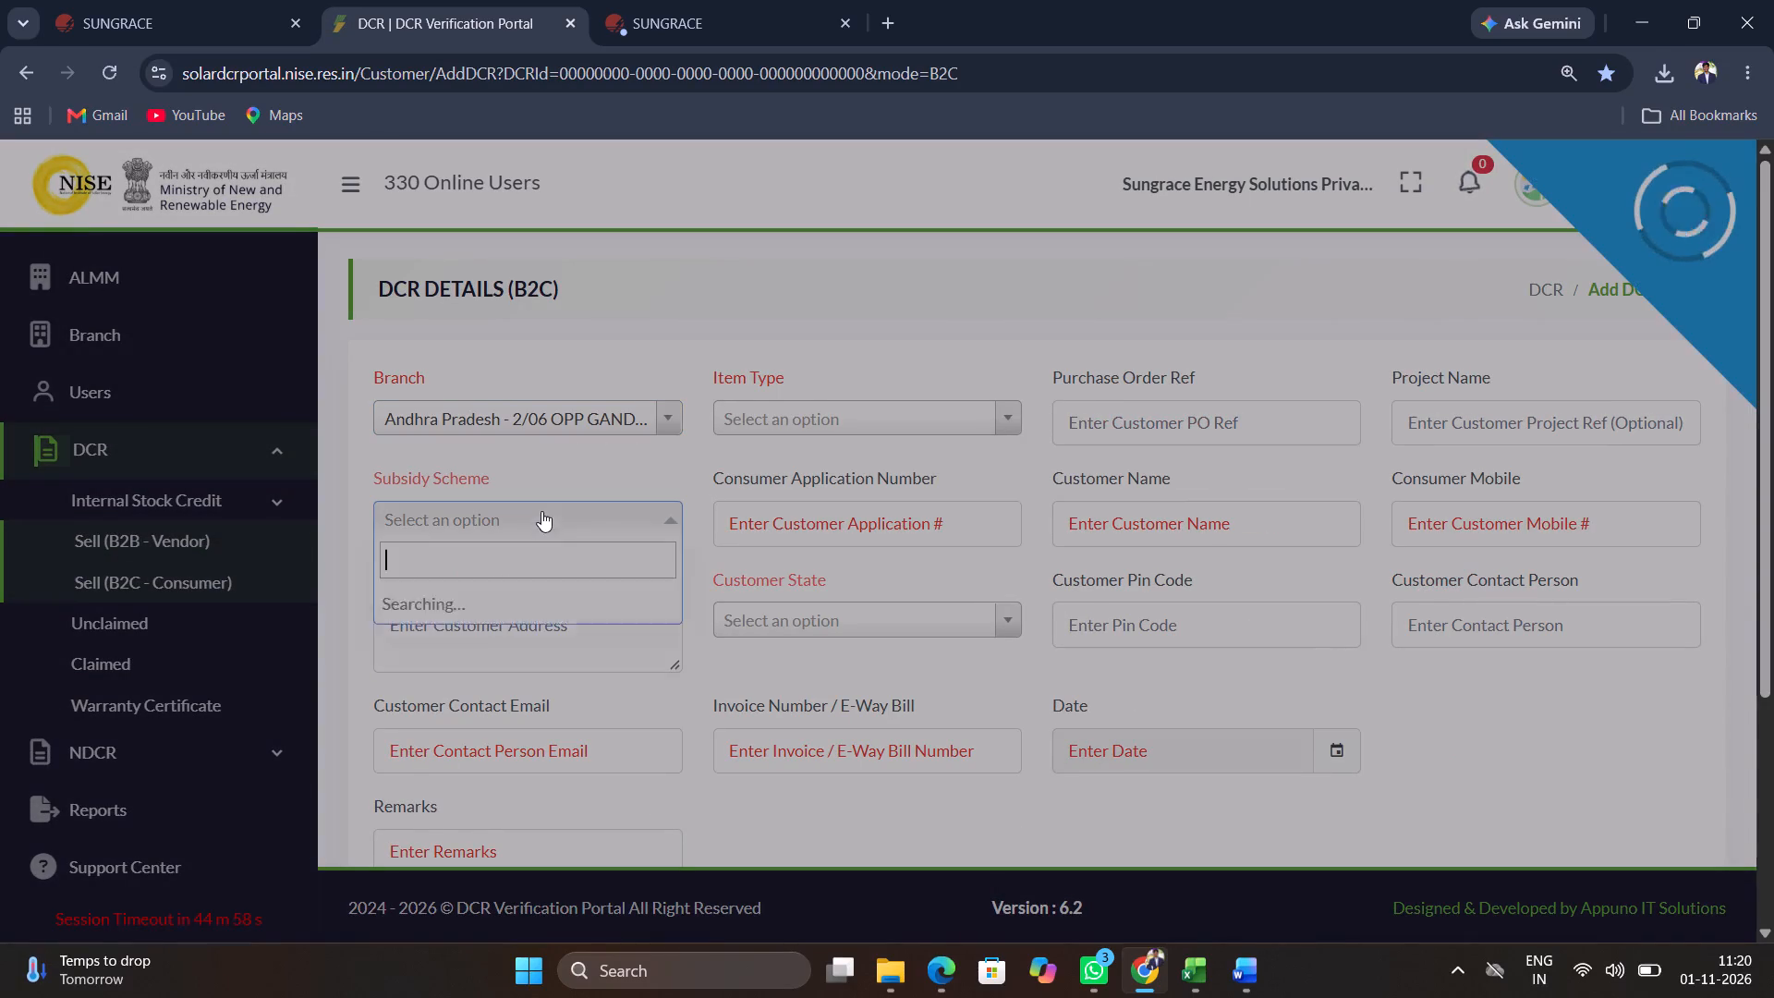
left_click(542, 731)
left_click(777, 527)
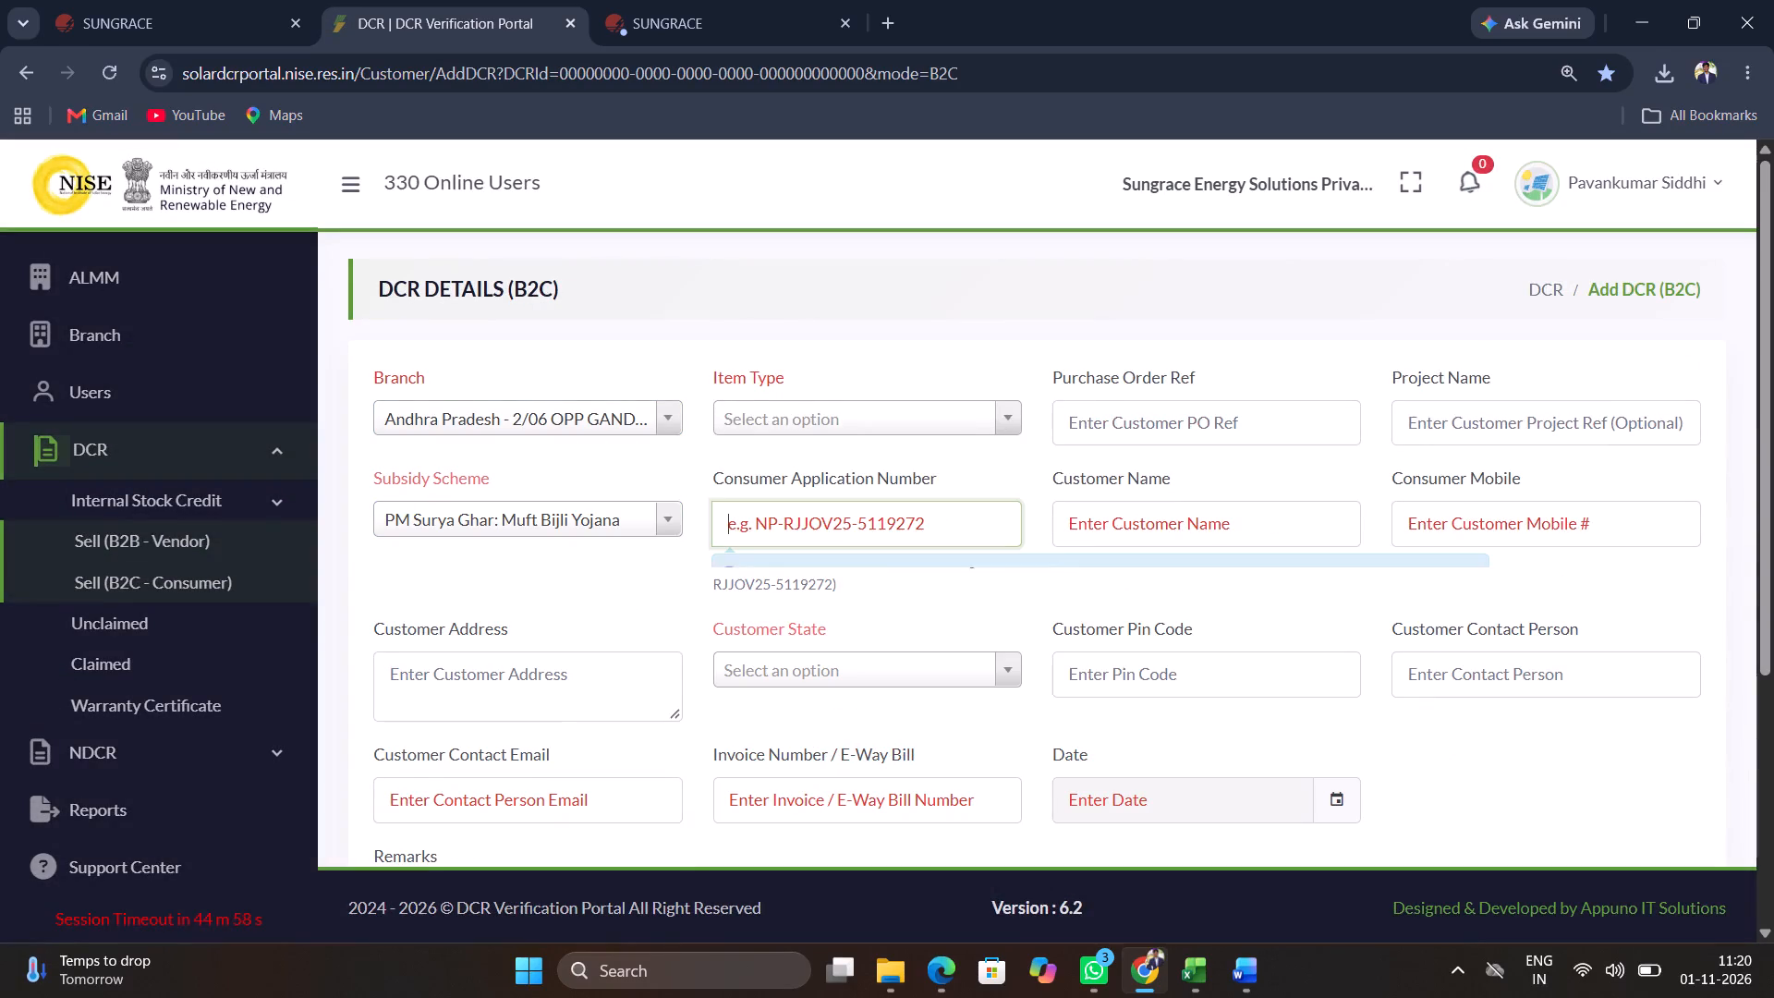
left_click(835, 415)
left_click(800, 498)
left_click(811, 525)
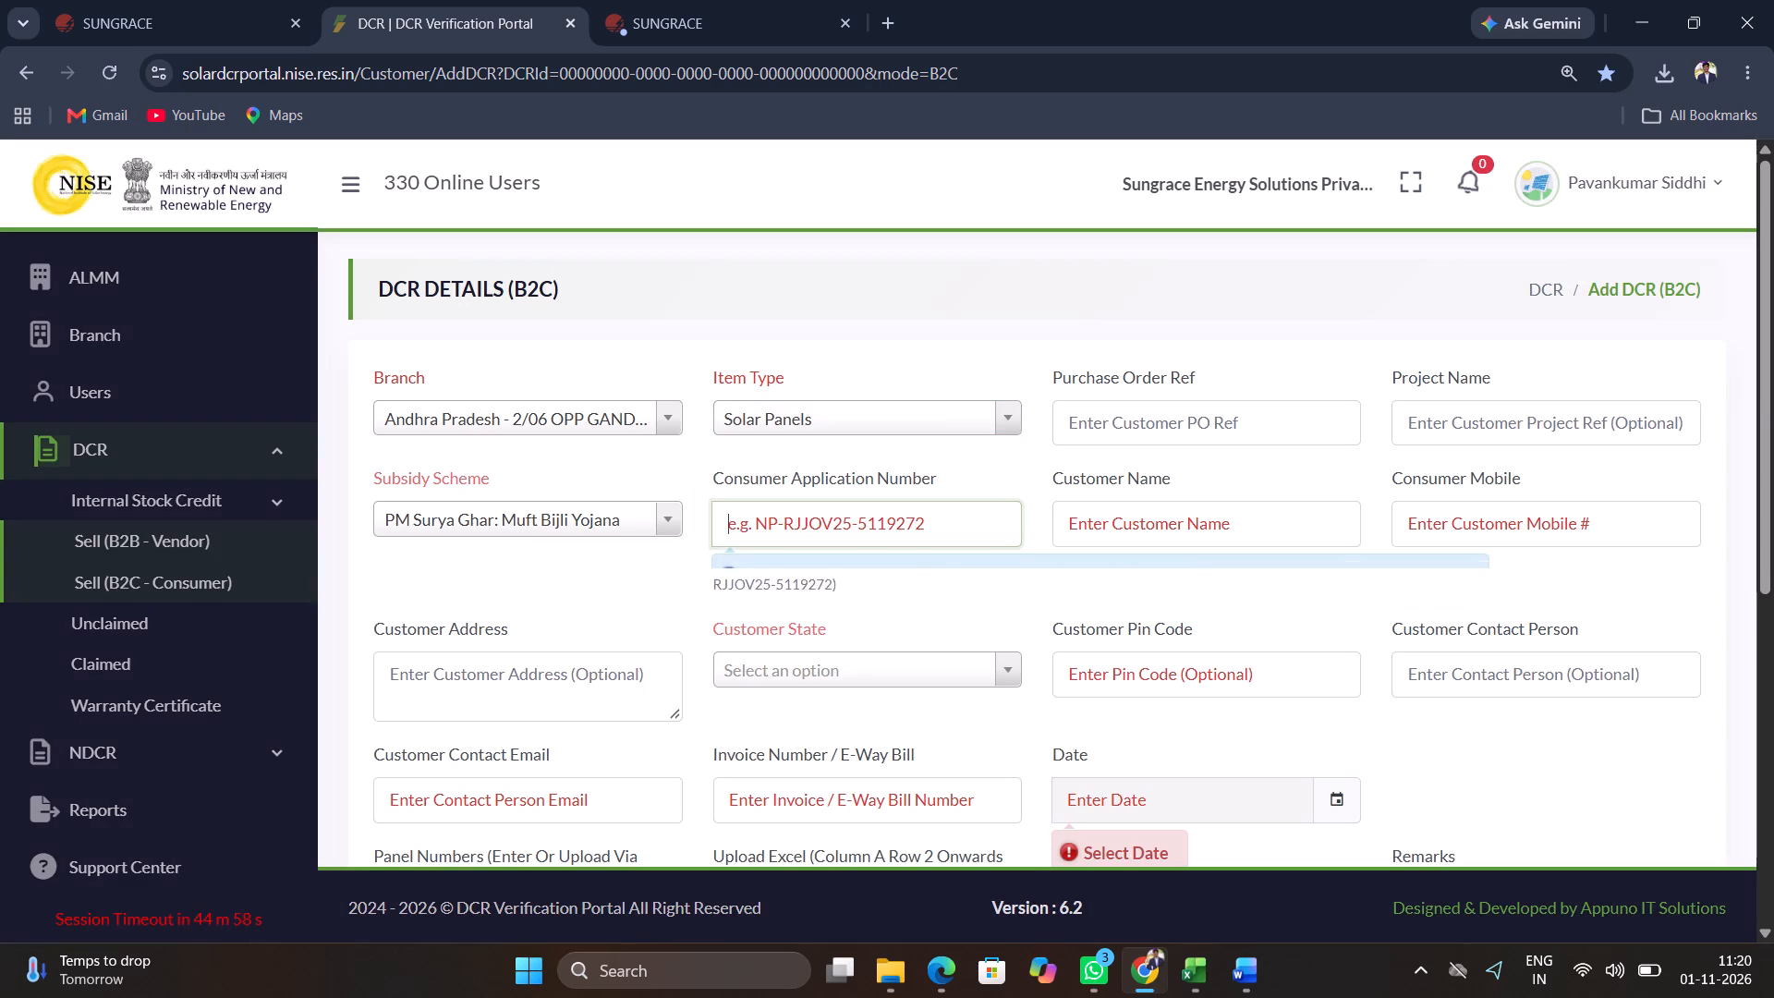
Copy the service number in cell B9 of the Excel installations sheet and open the matching work order in Sungrace.
left_click(289, 37)
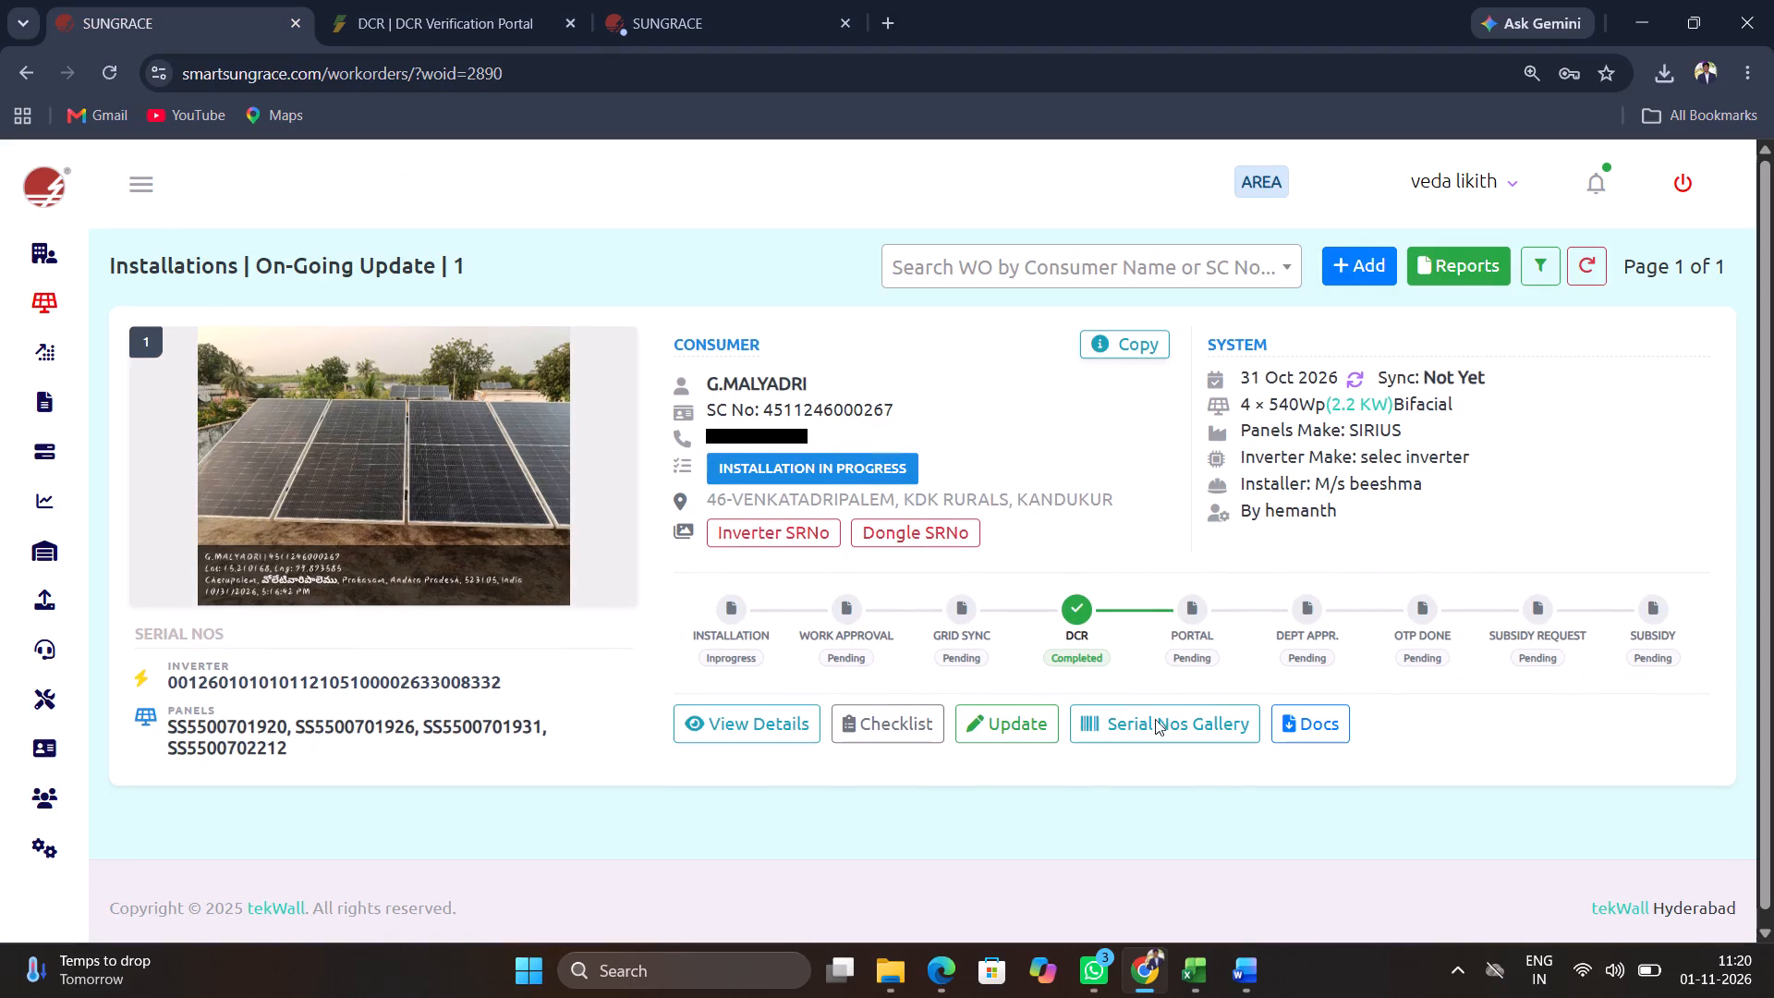
left_click(1167, 901)
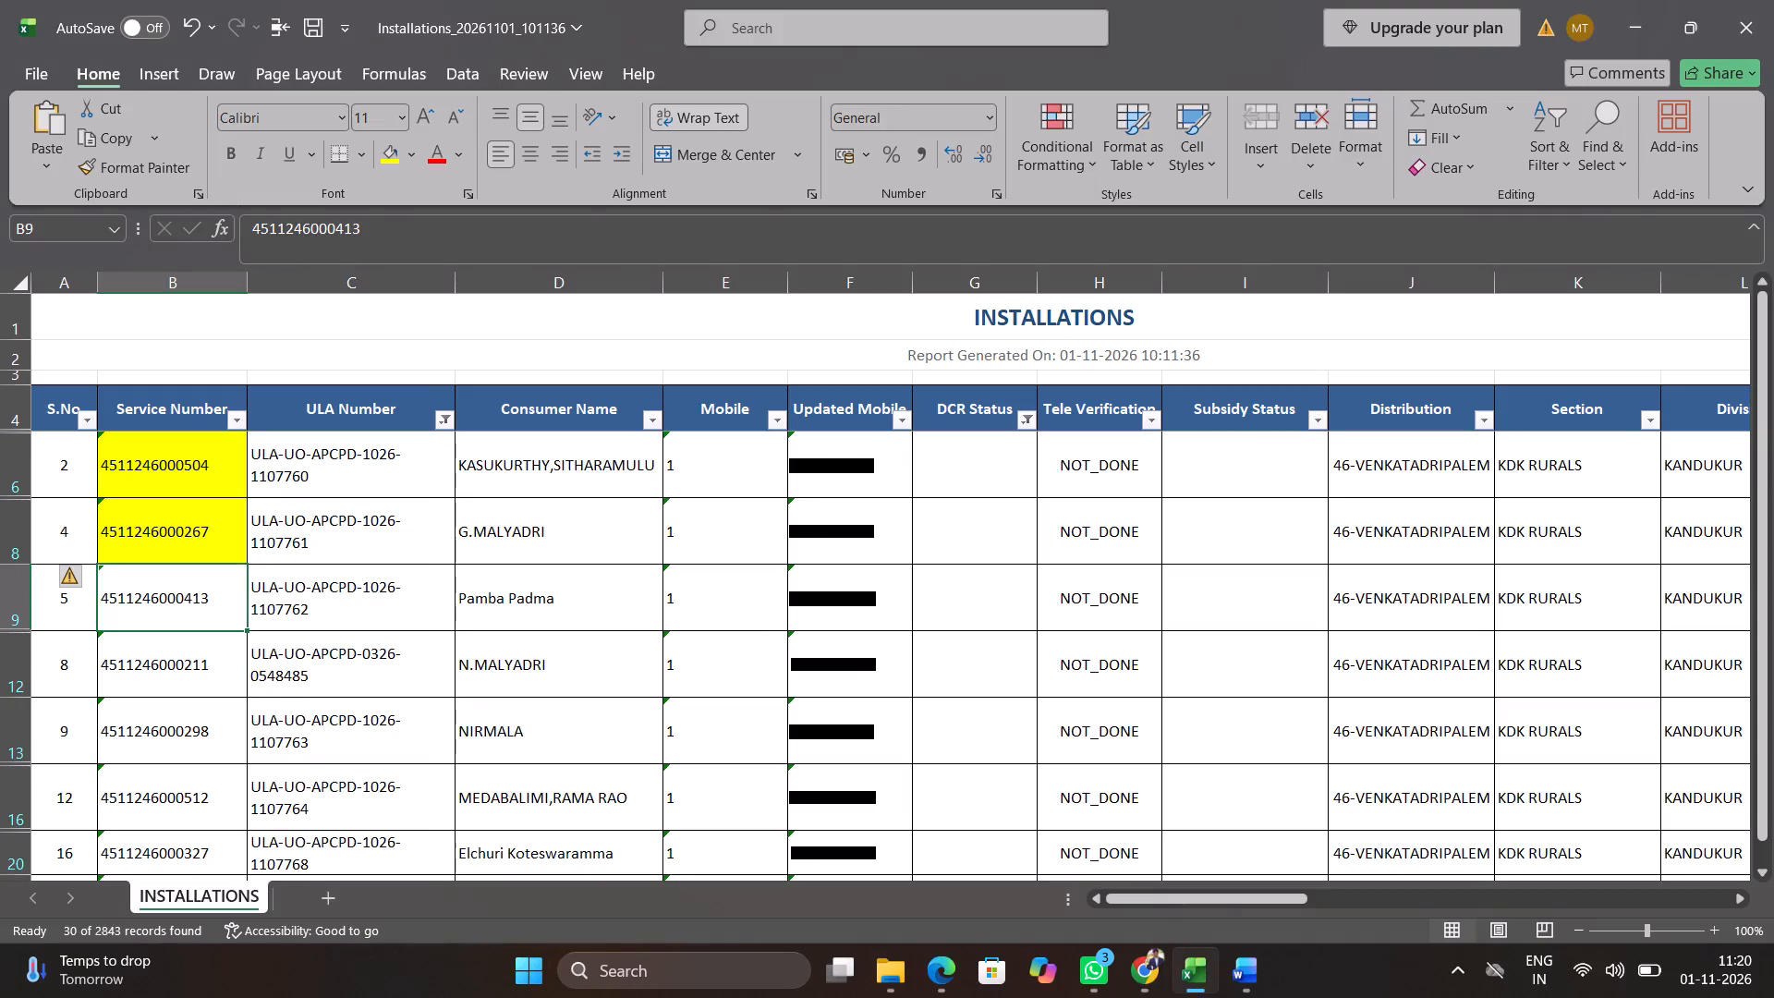
key("ctrl+c")
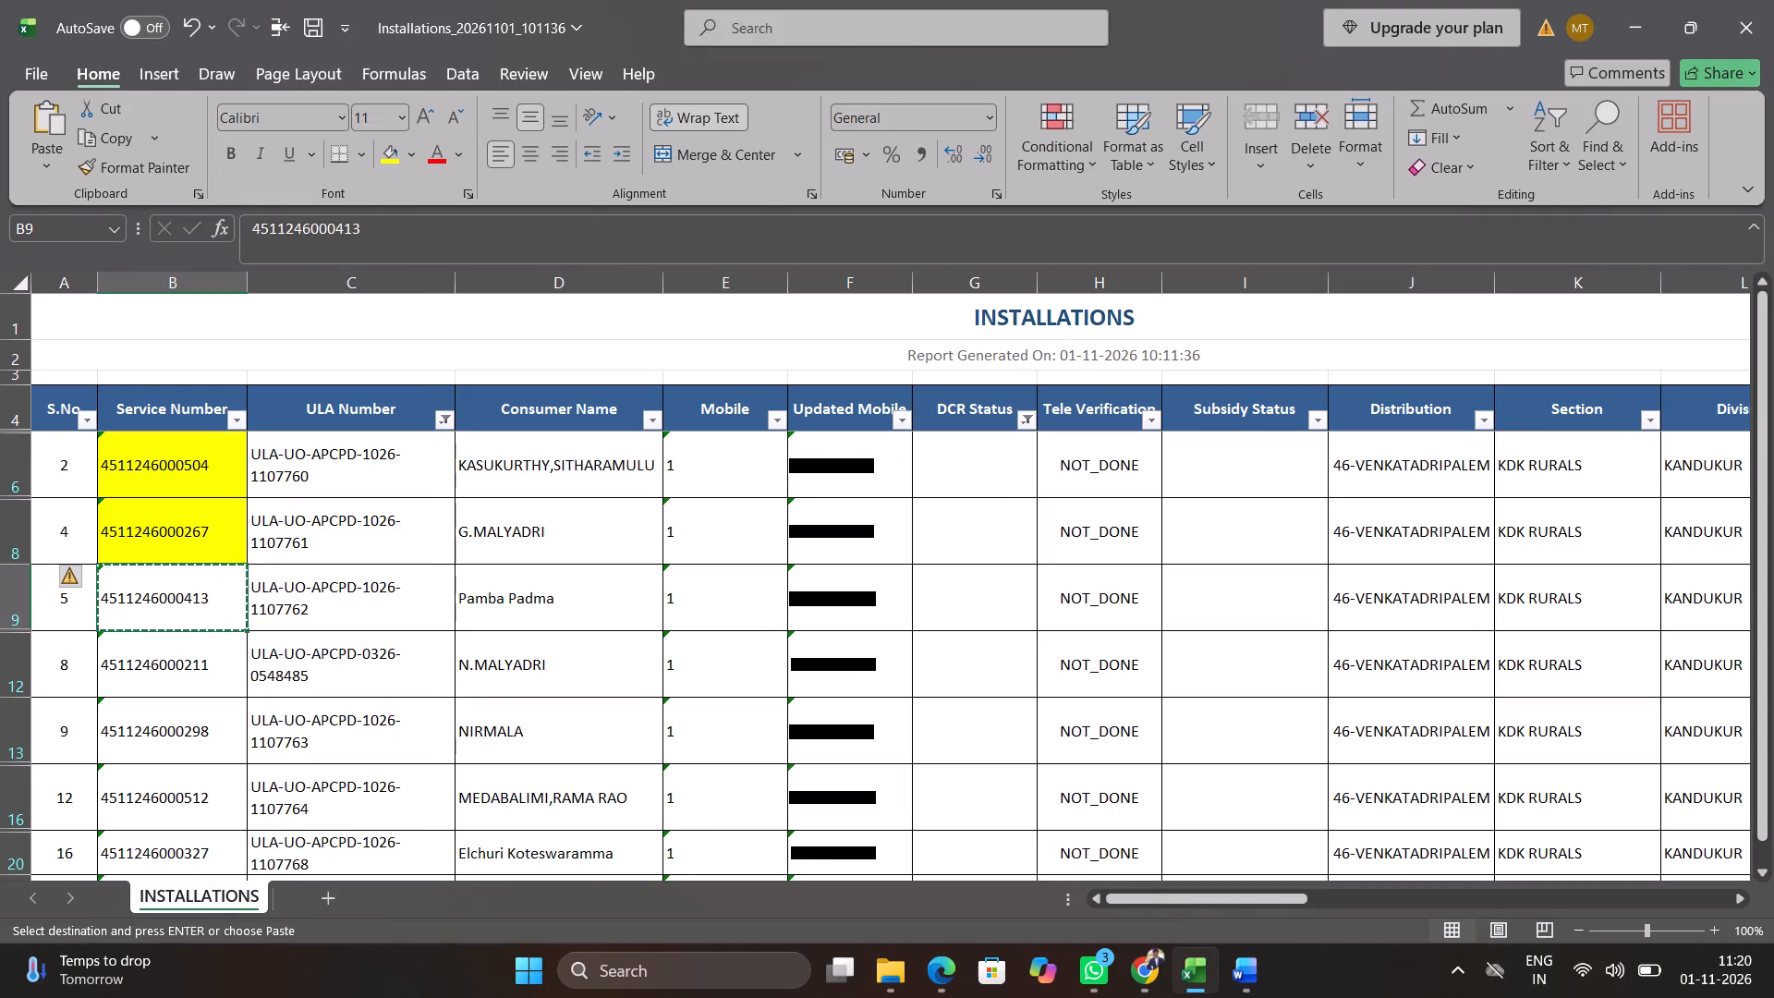
left_click(1111, 882)
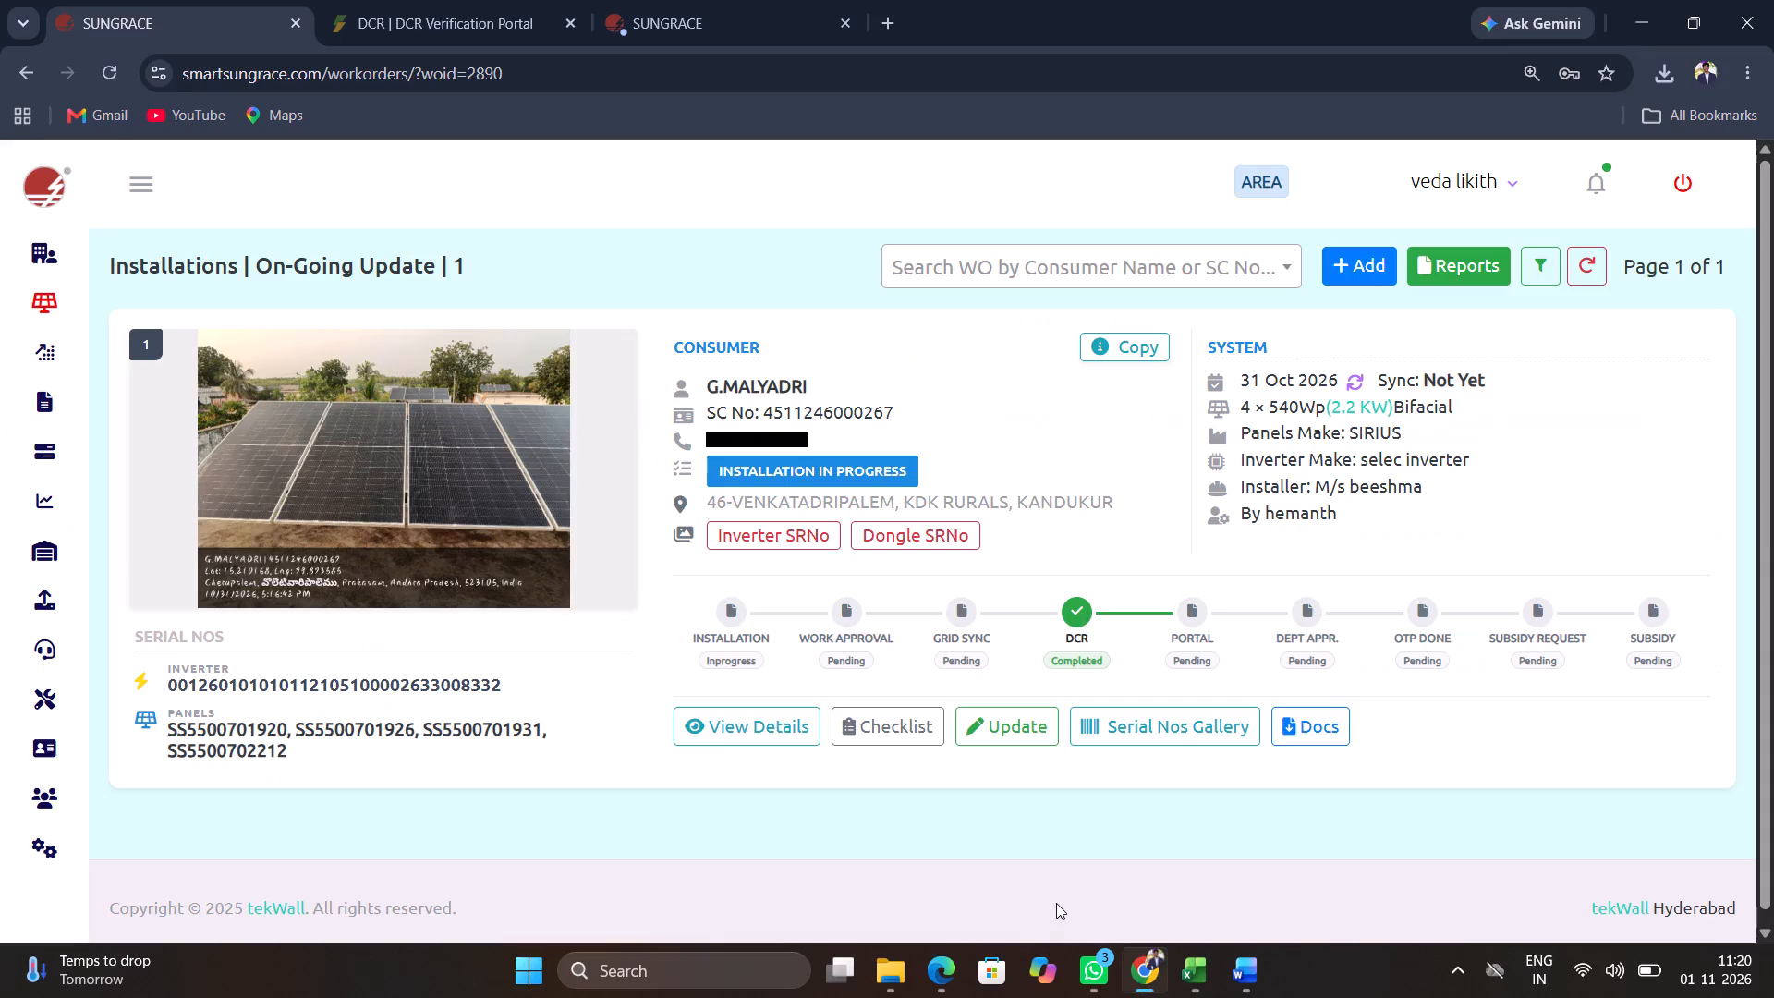
left_click(995, 268)
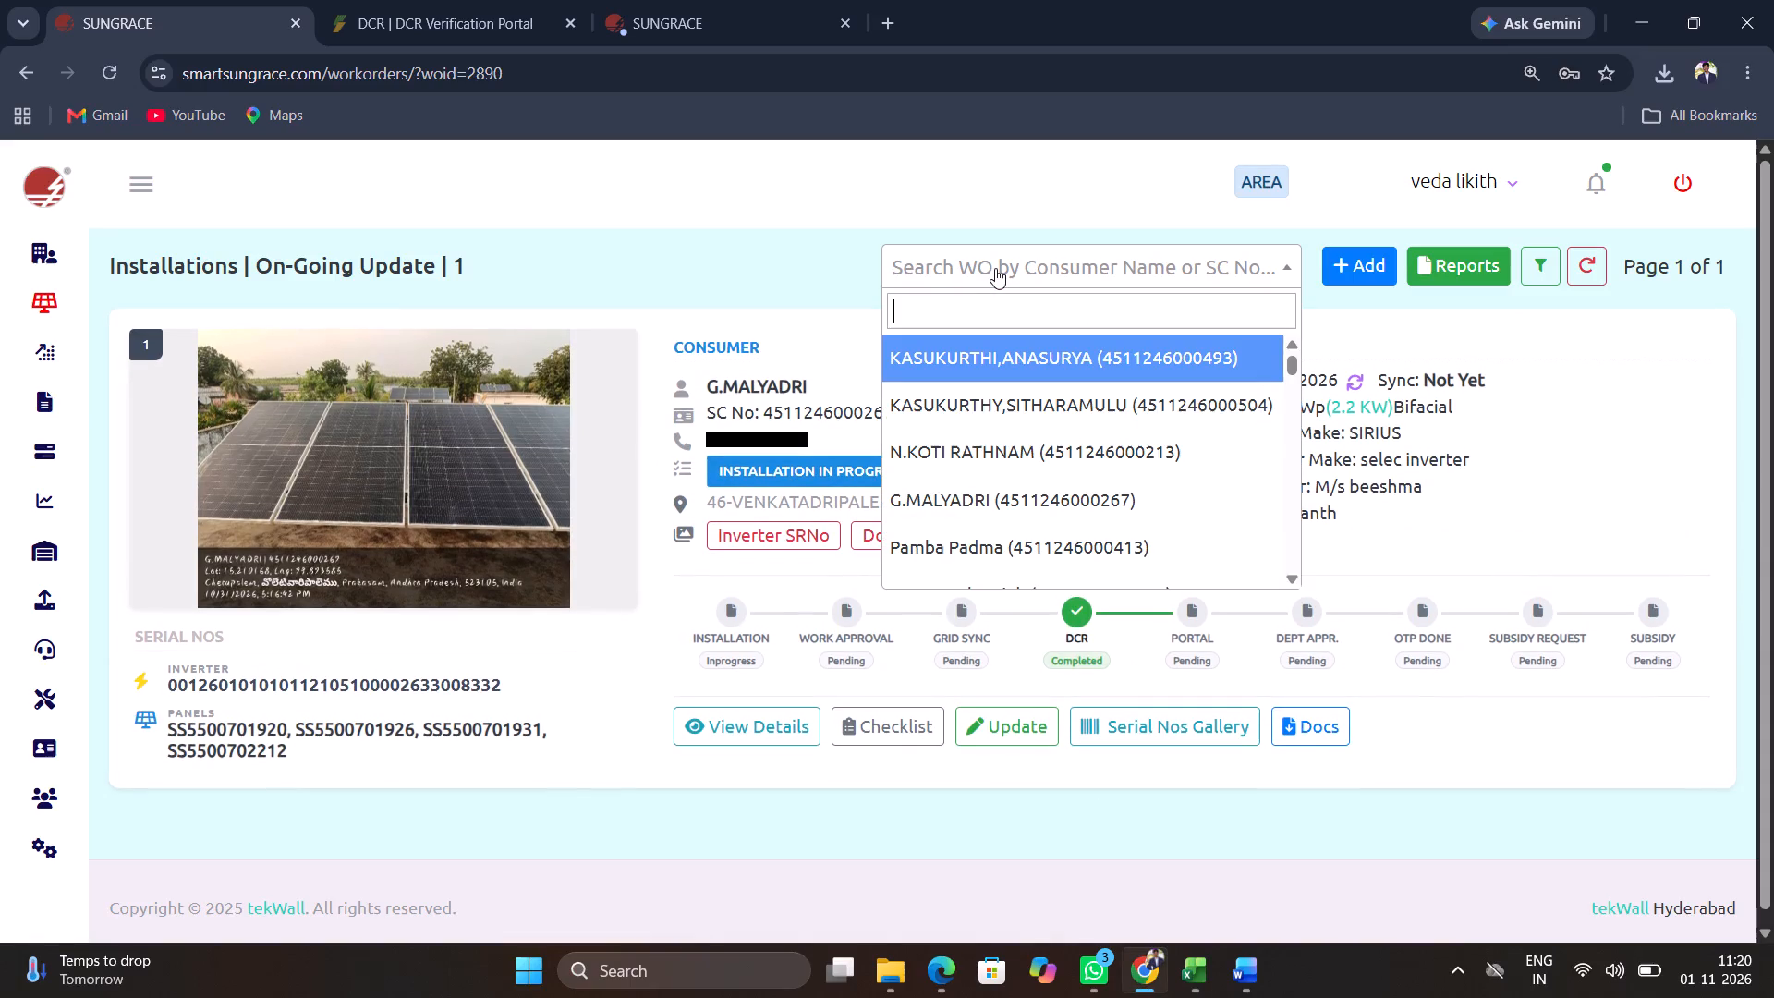
left_click(995, 268, "ctrl")
key("ctrl+v")
left_click(995, 268)
key("ctrl+v")
key("Return")
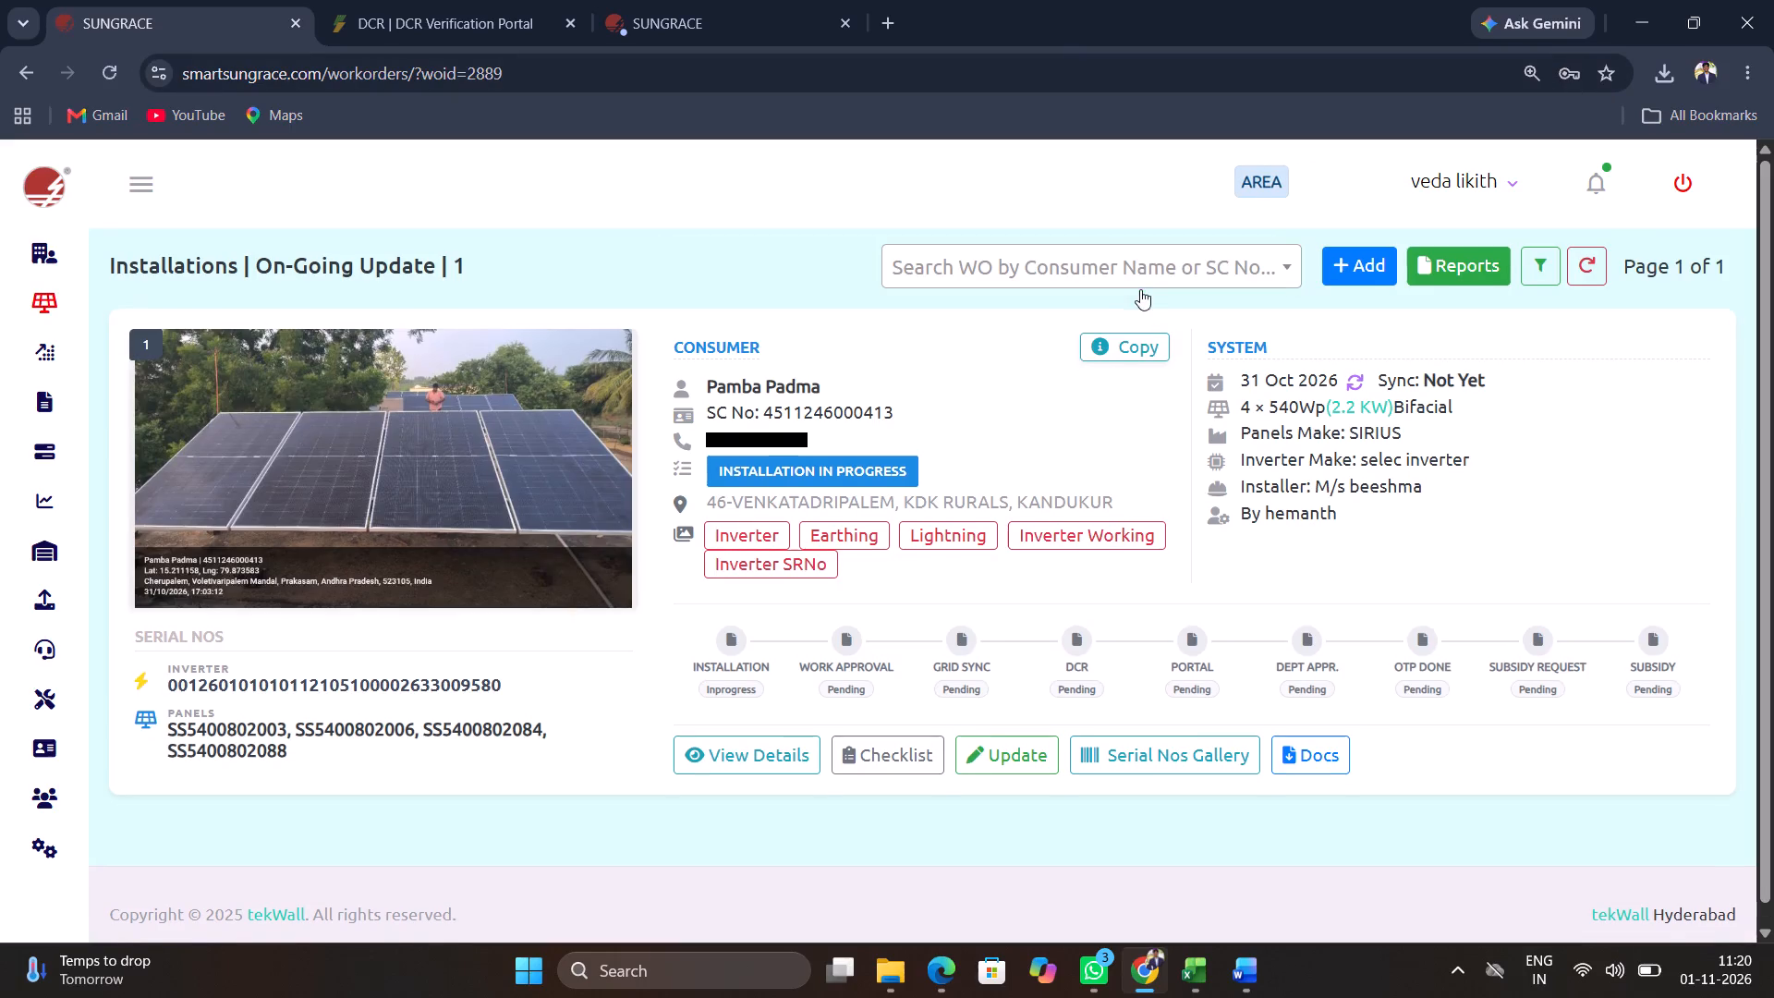
Copy the ULA number from the work order's quick copy details into the DCR form's Consumer Application Number.
left_click(1115, 347)
left_click(1131, 470)
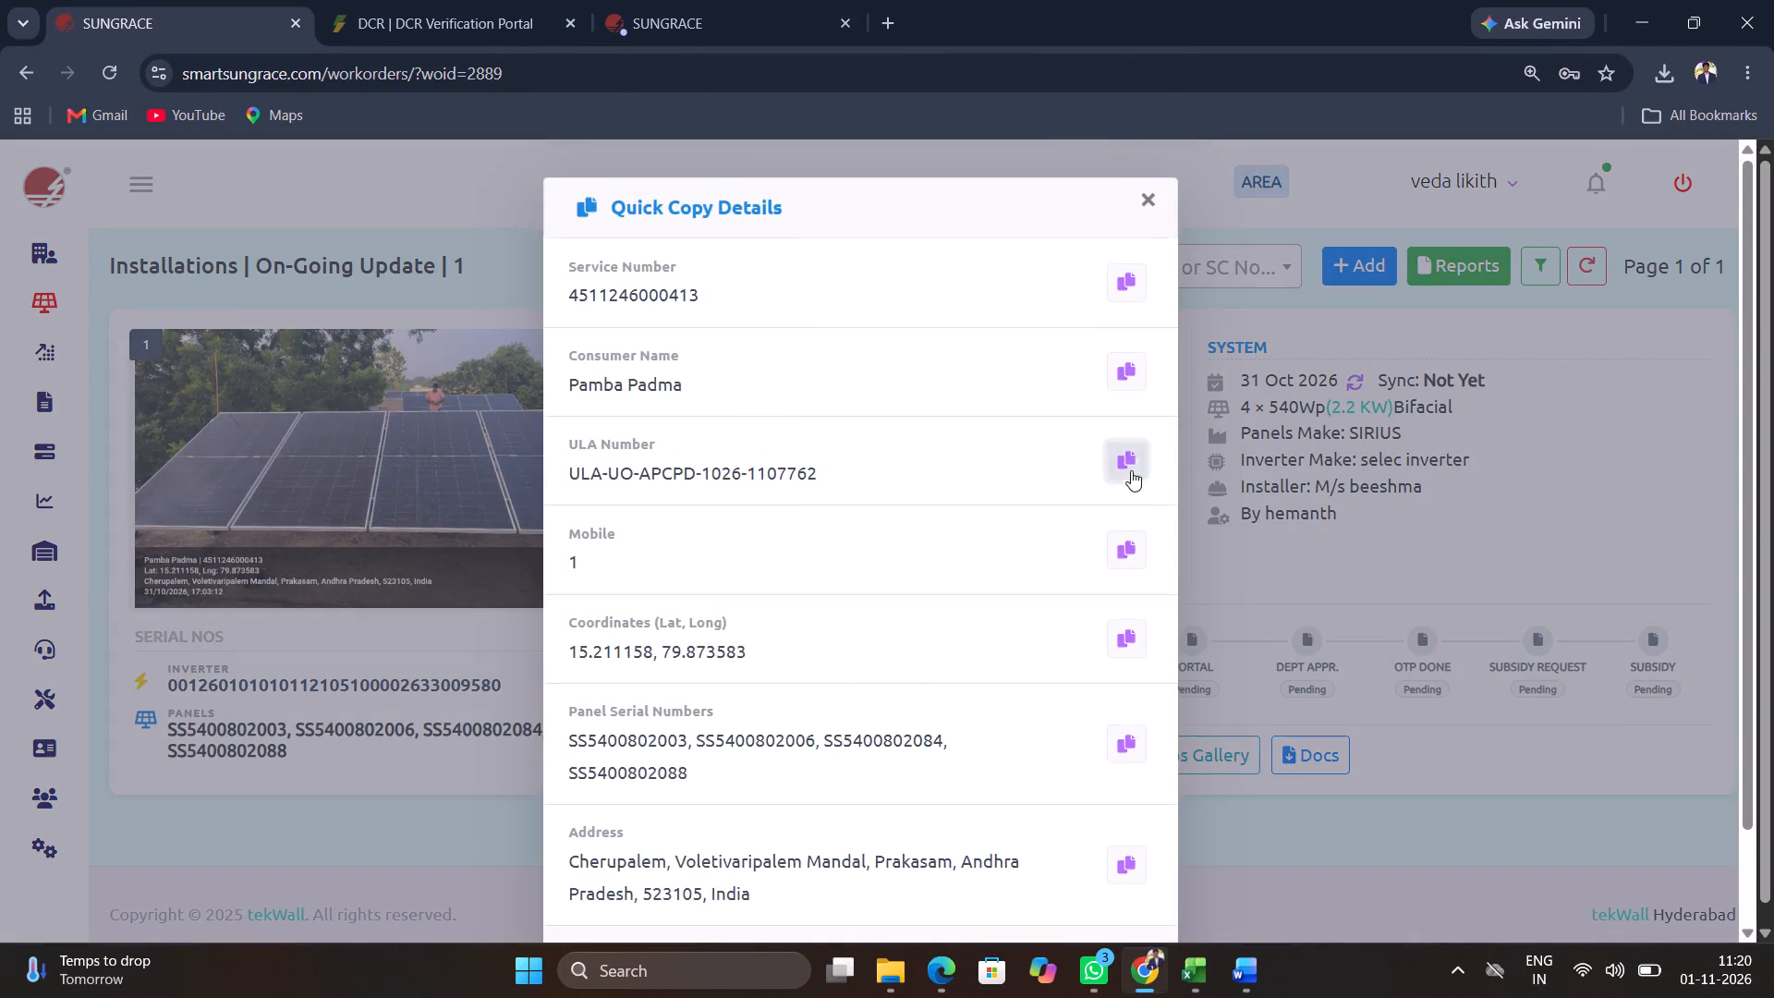
left_click(504, 0)
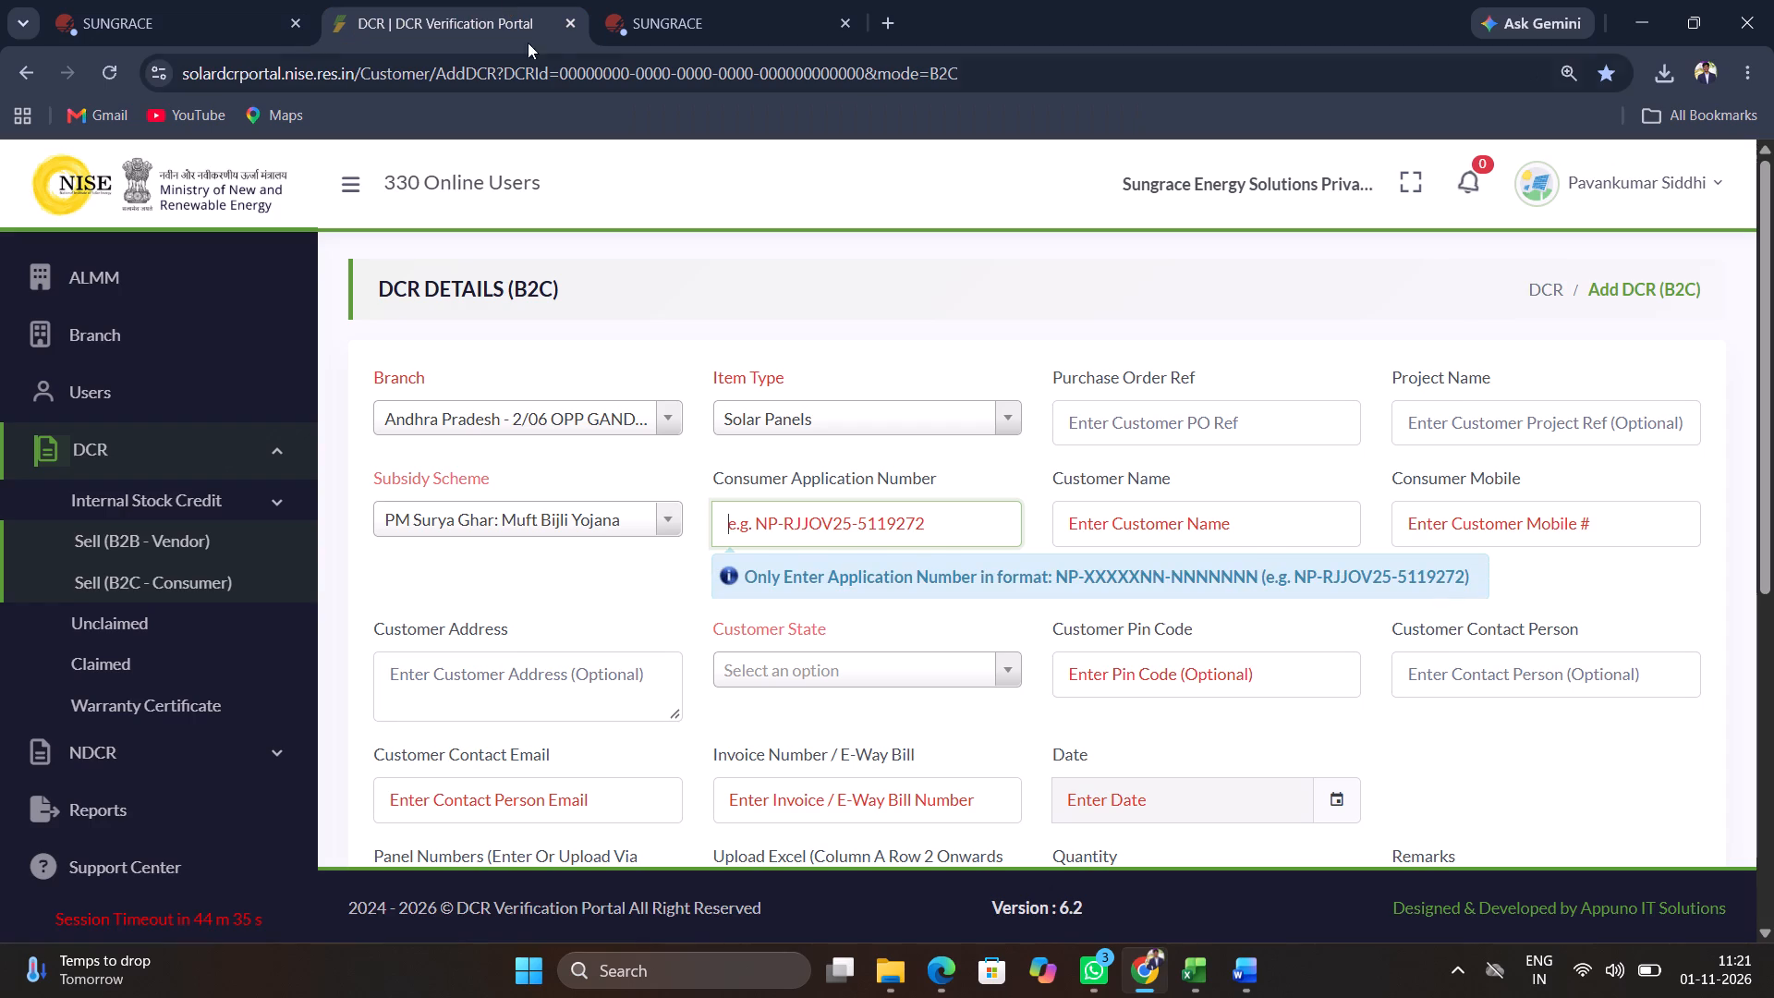
key("ctrl+v")
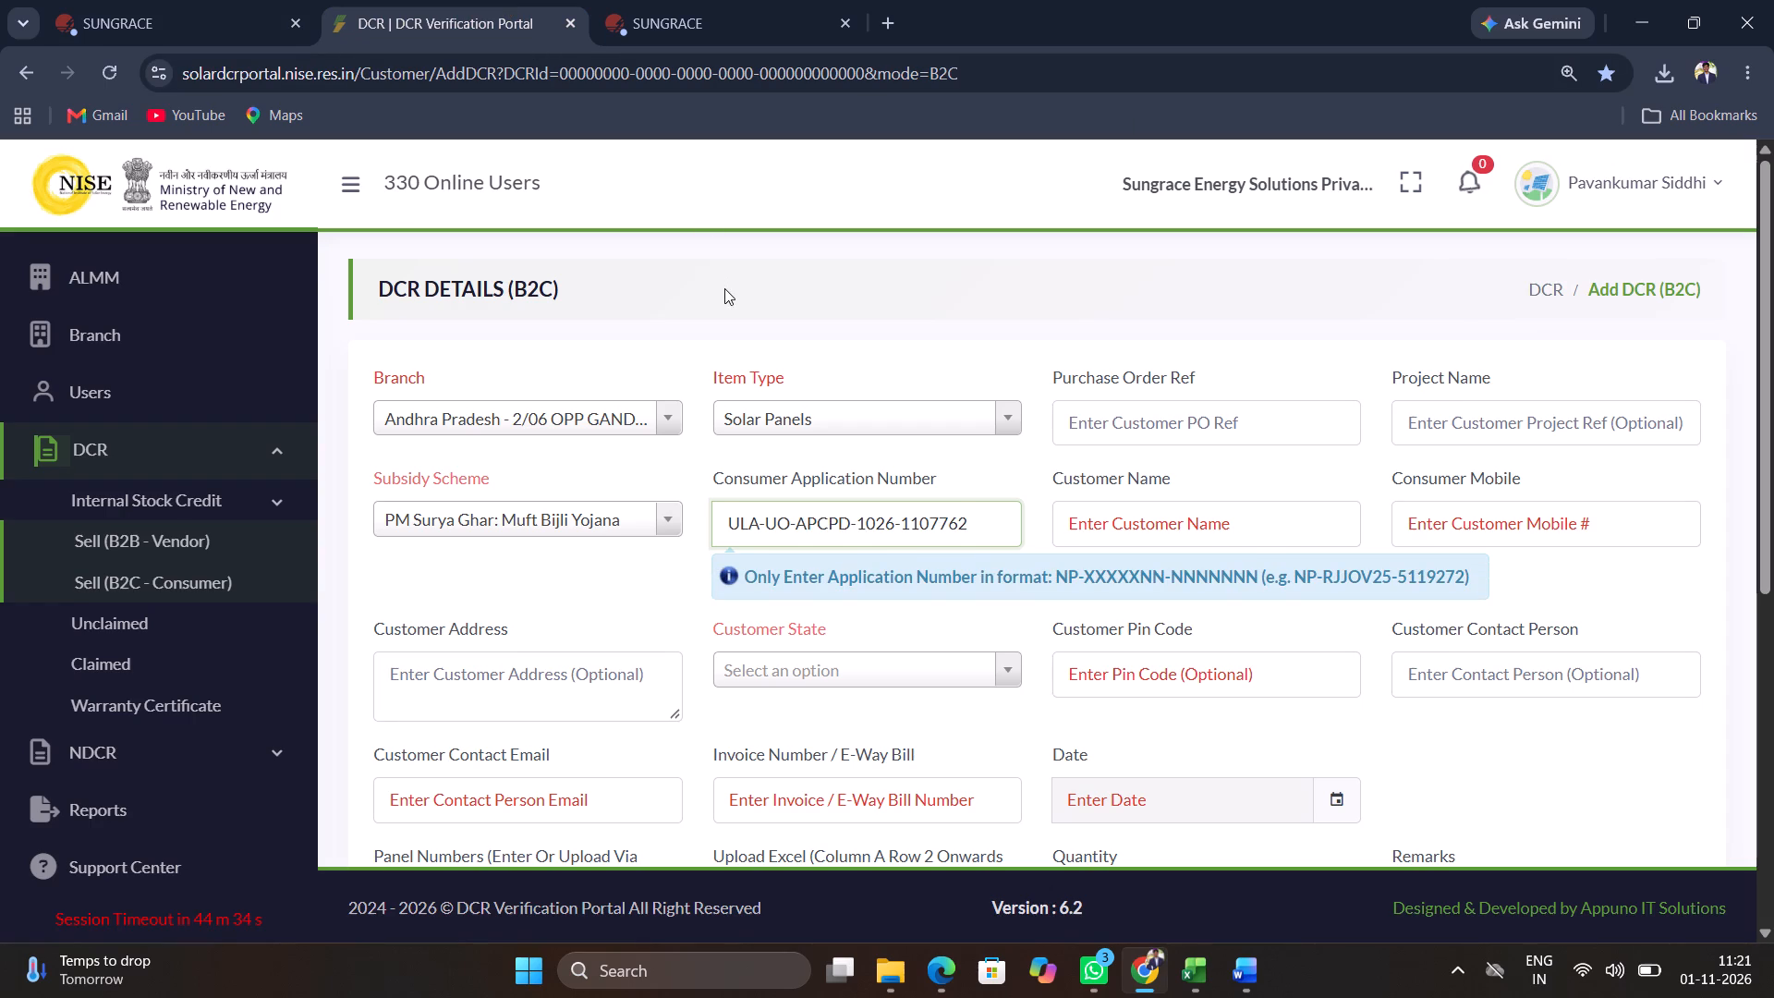
left_click(1178, 526)
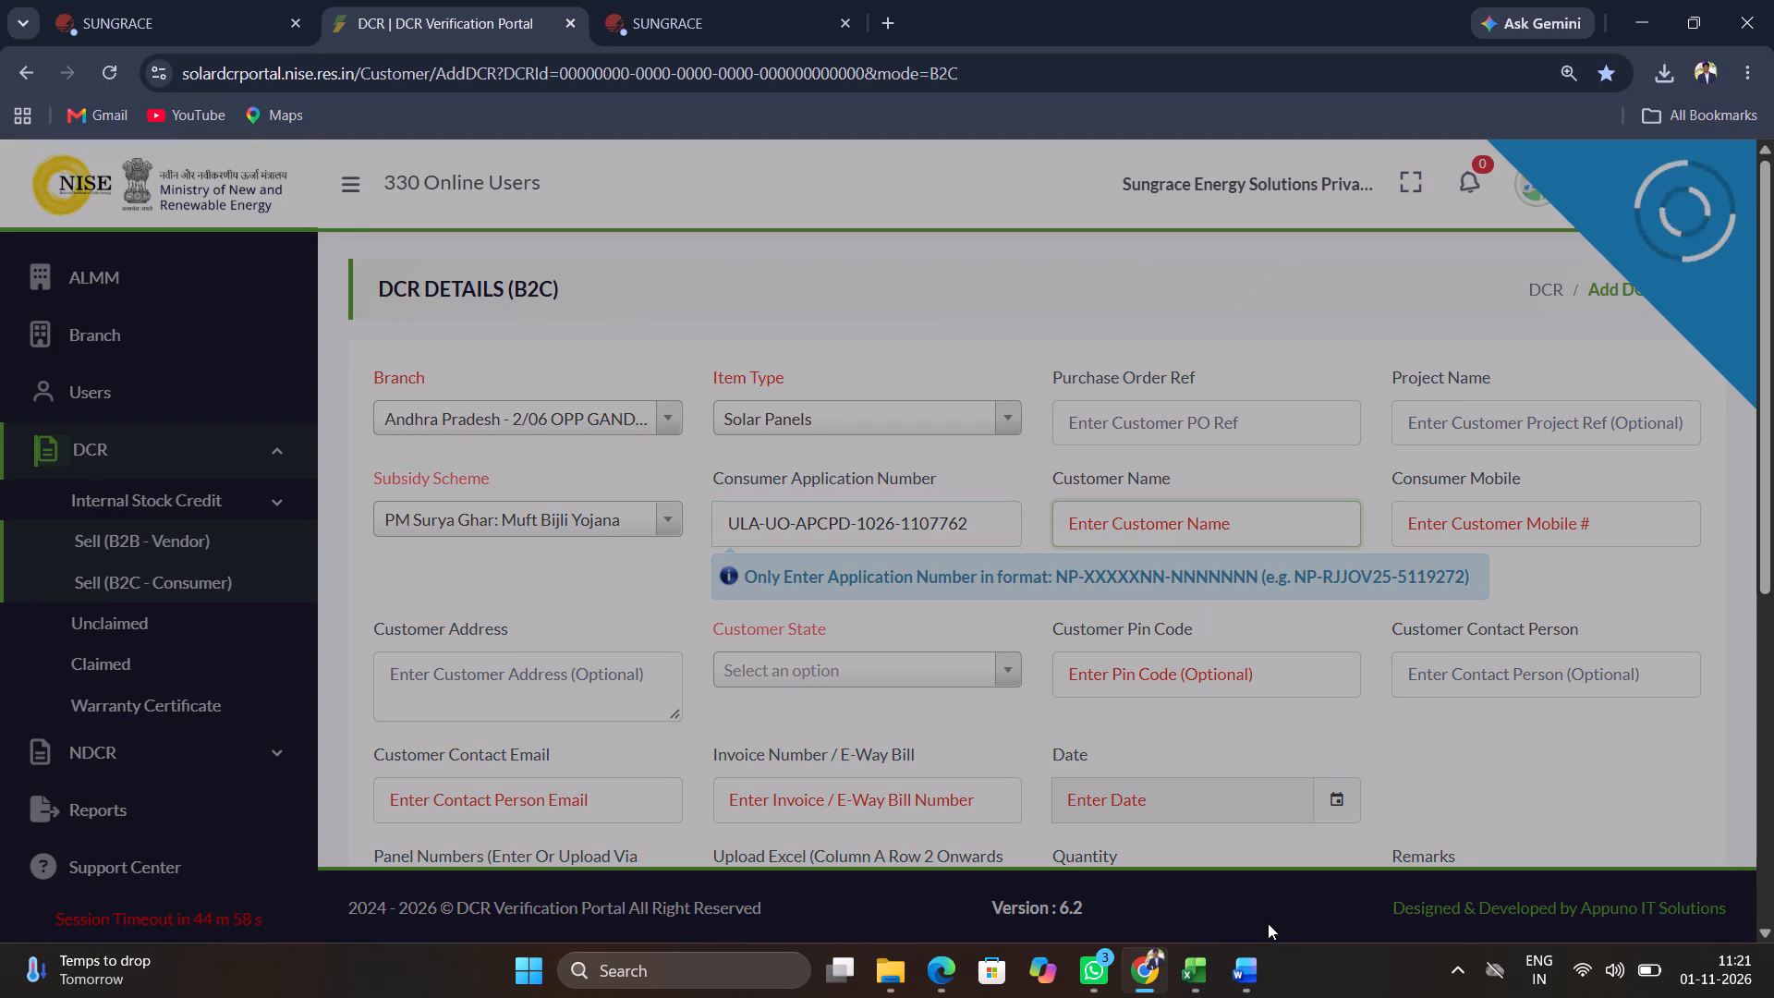
left_click(1258, 909)
scroll(632, 511, "up", 2)
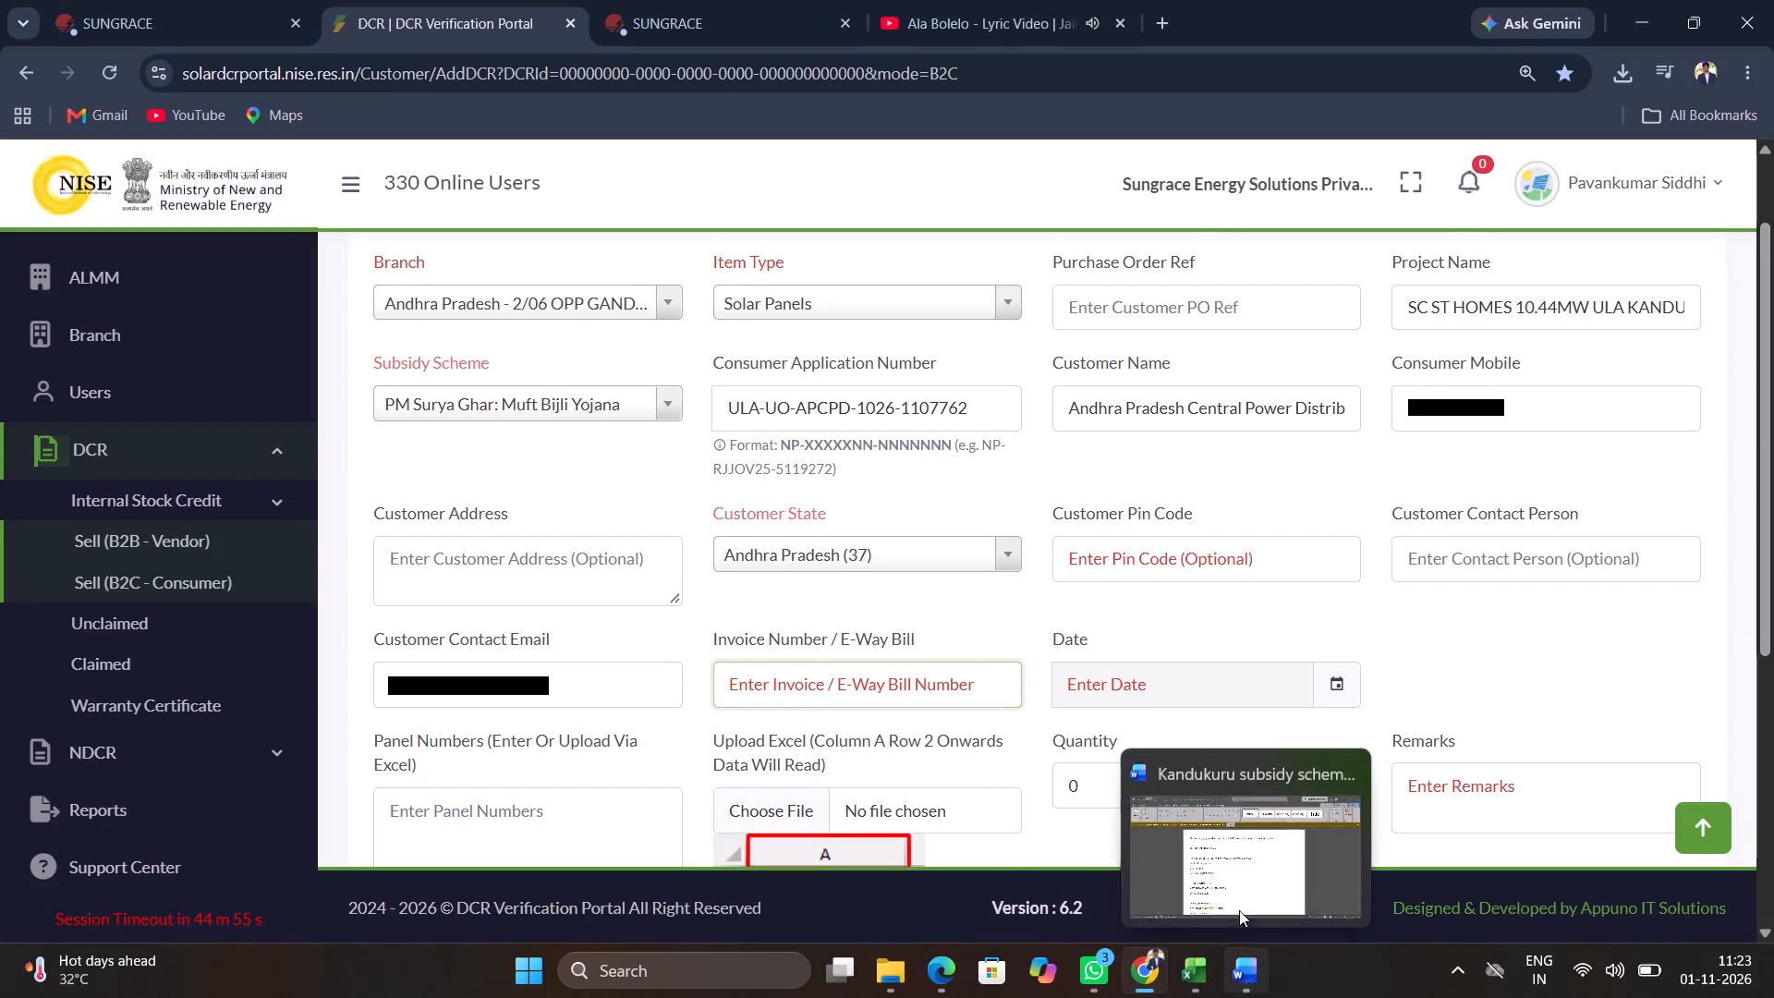
left_click(1222, 836)
scroll(822, 656, "down", 11)
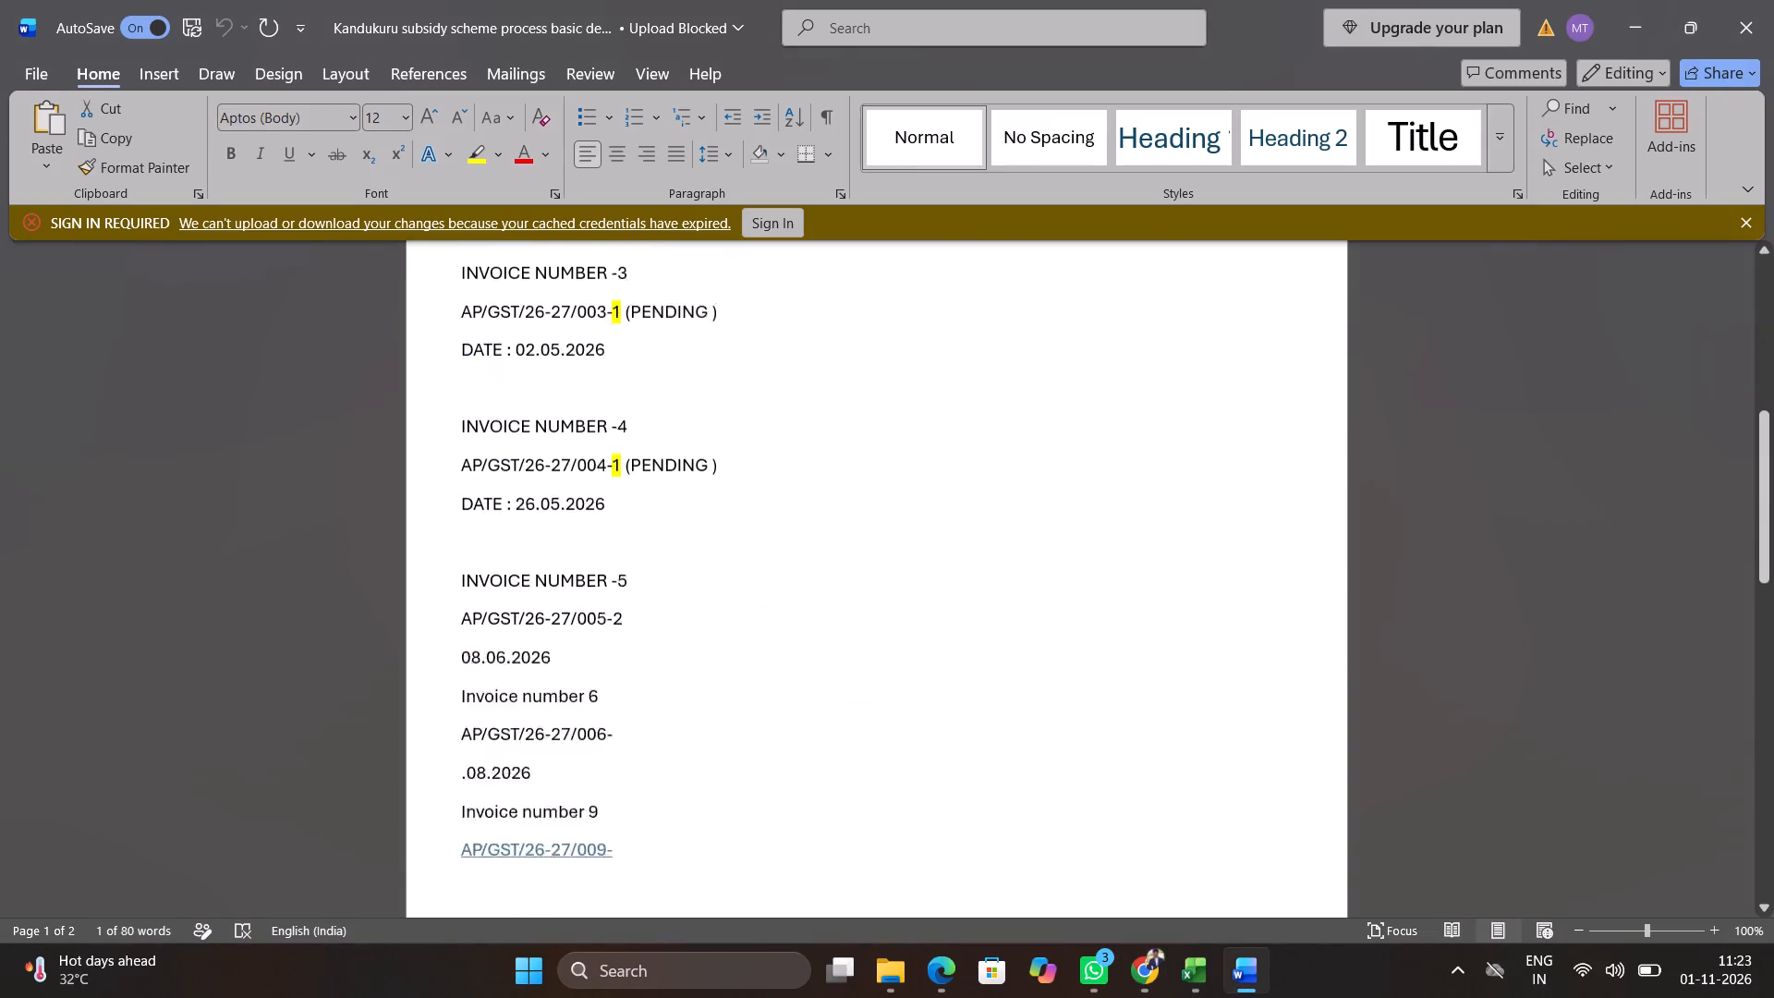
left_click_drag(647, 797, 362, 780)
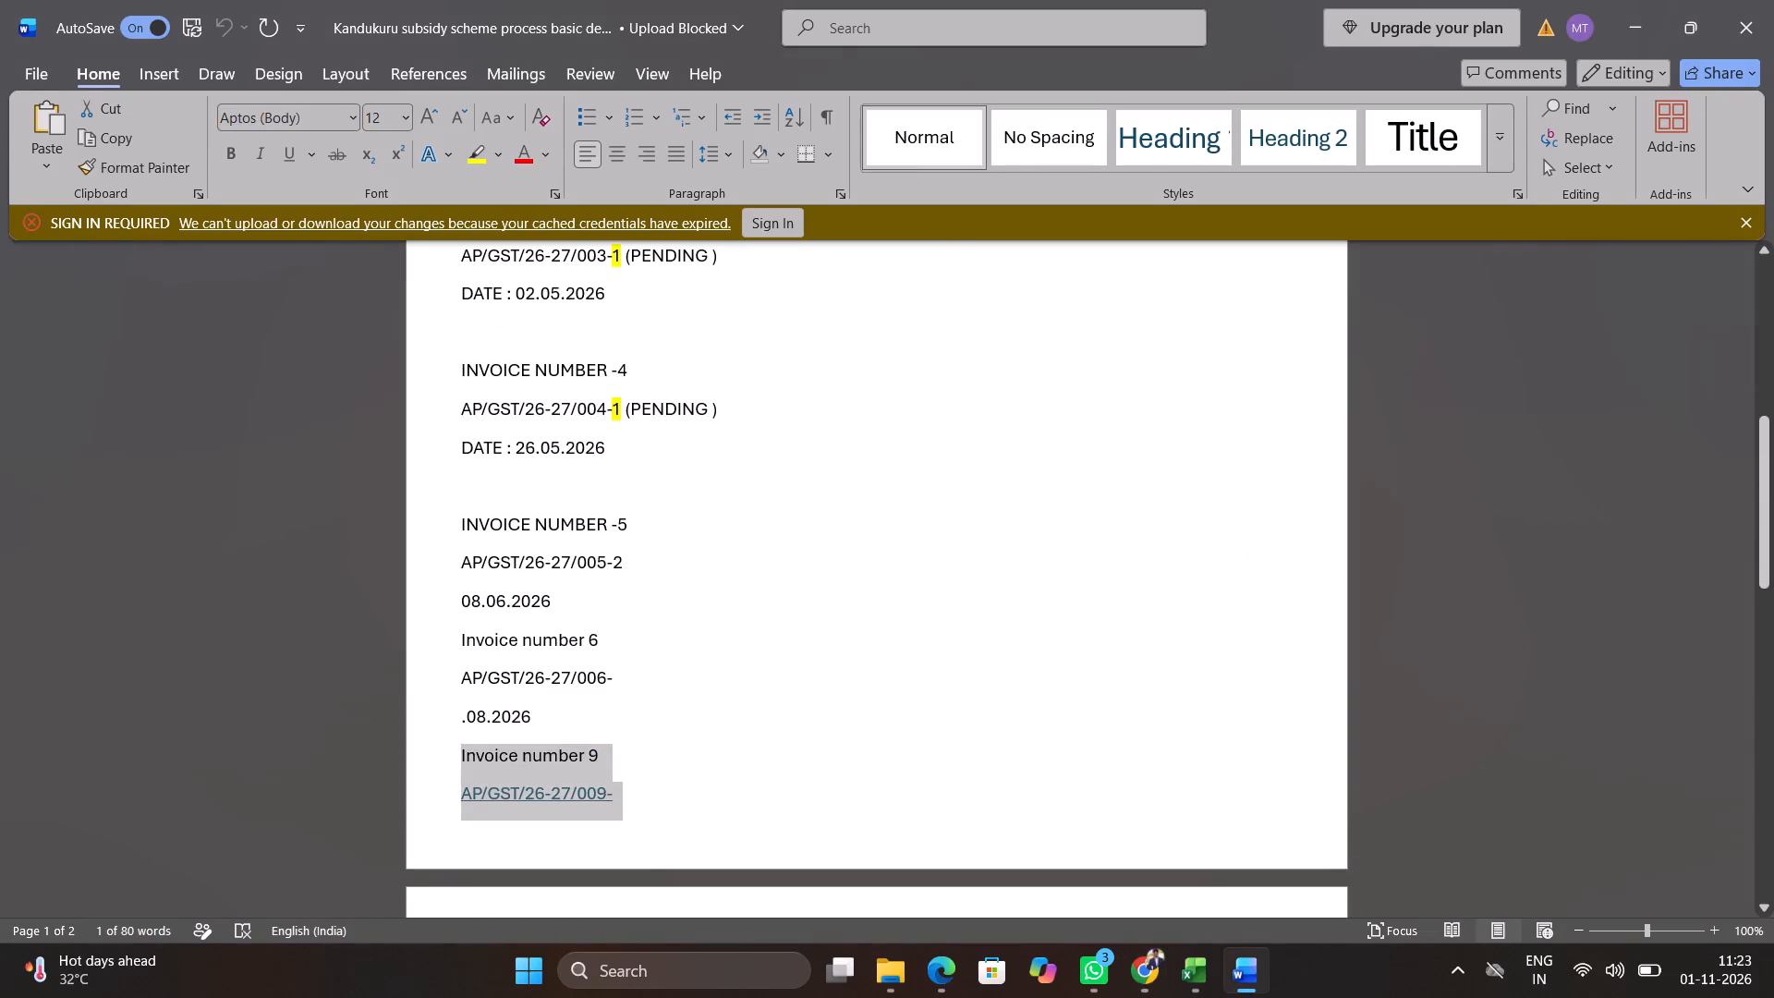
left_click_drag(362, 780, 351, 810)
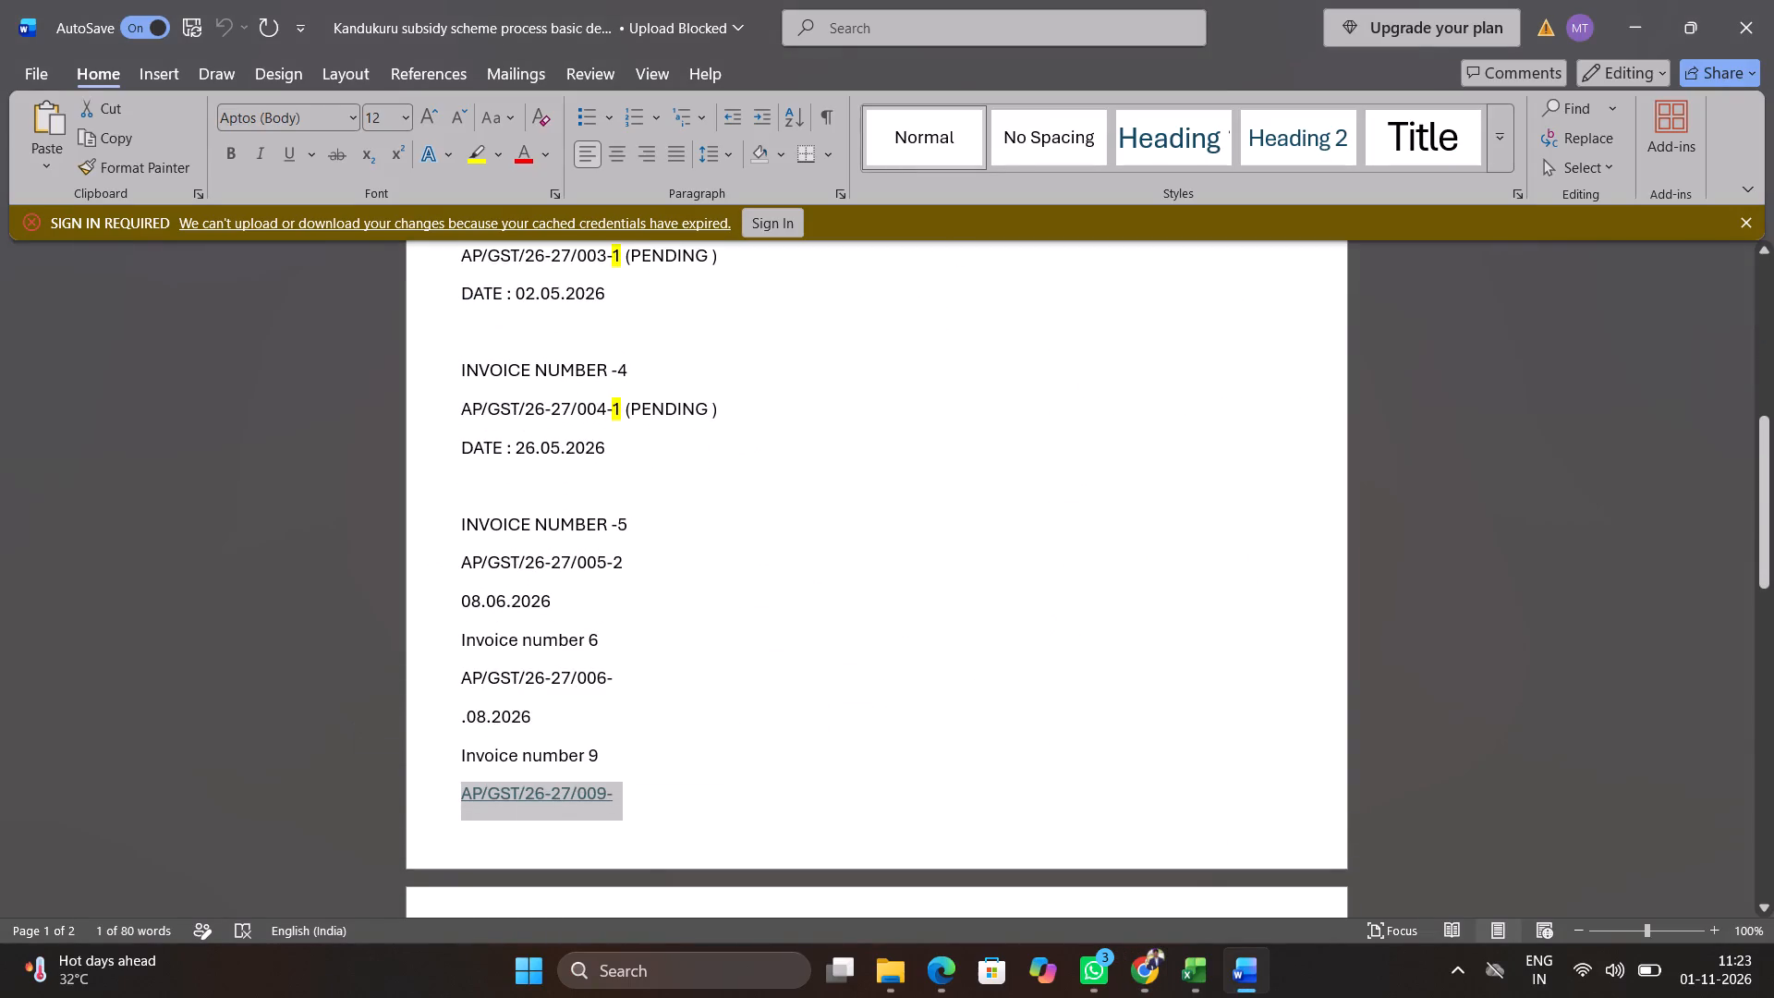
key("ctrl+c")
left_click(1137, 870)
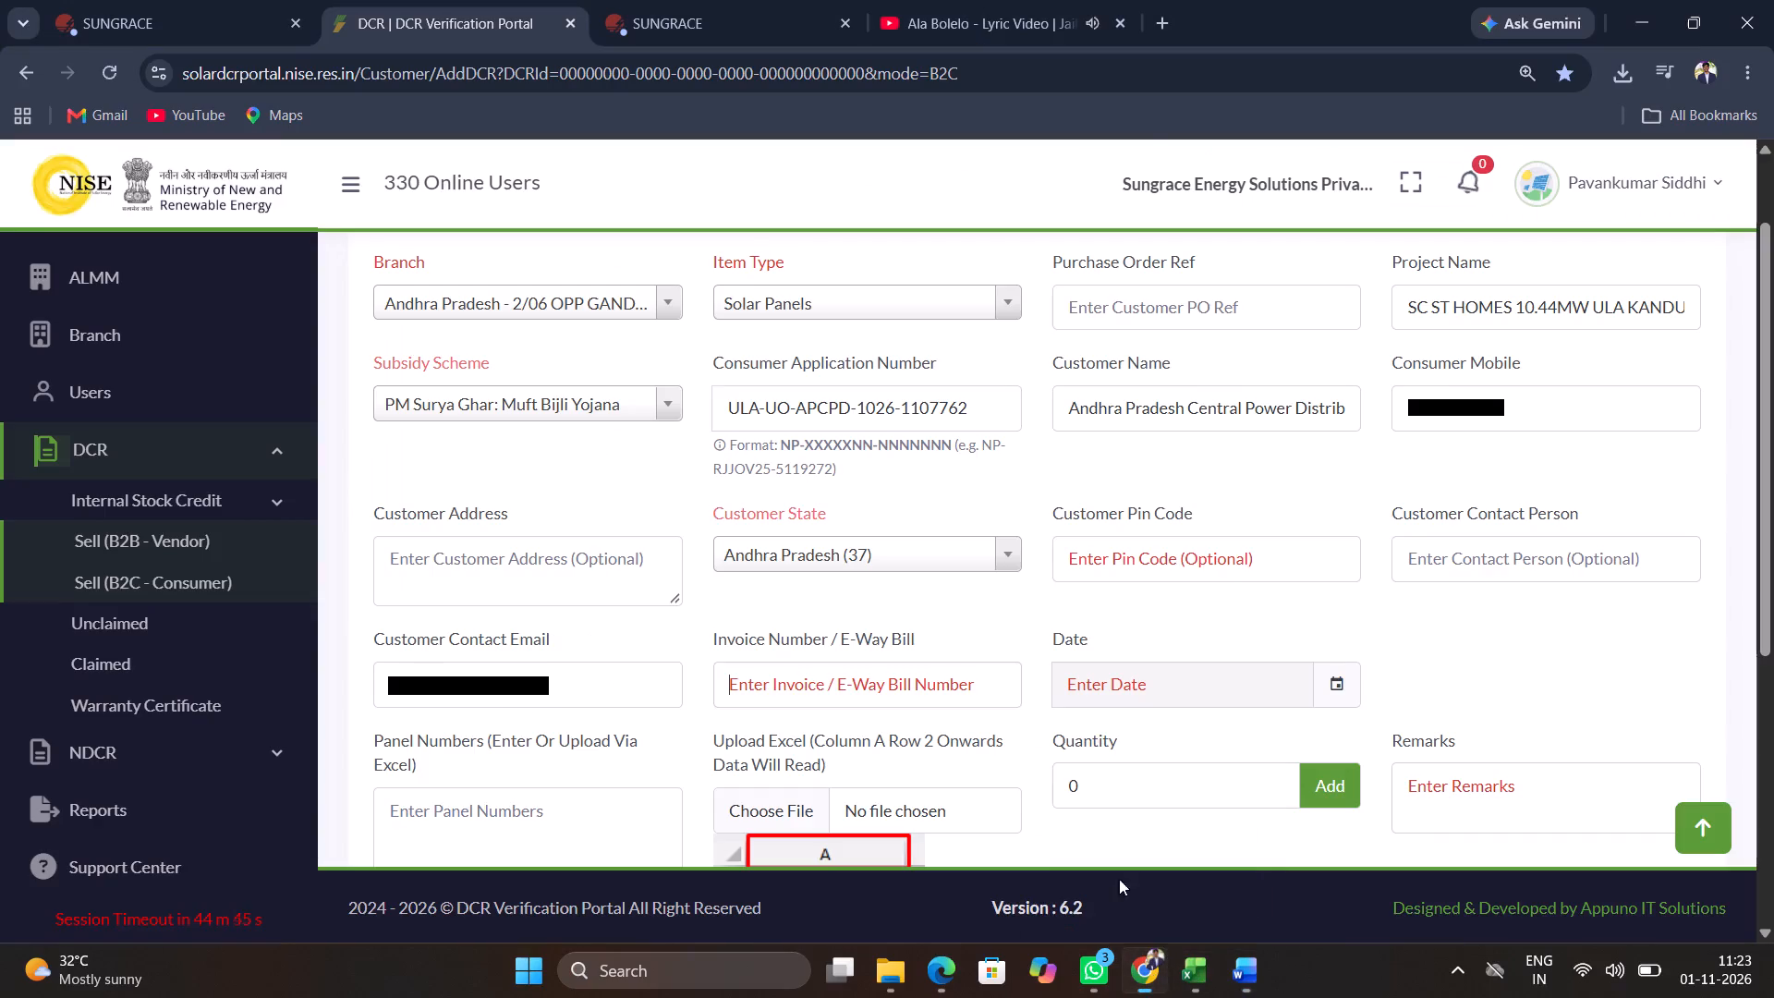
key("ctrl+v")
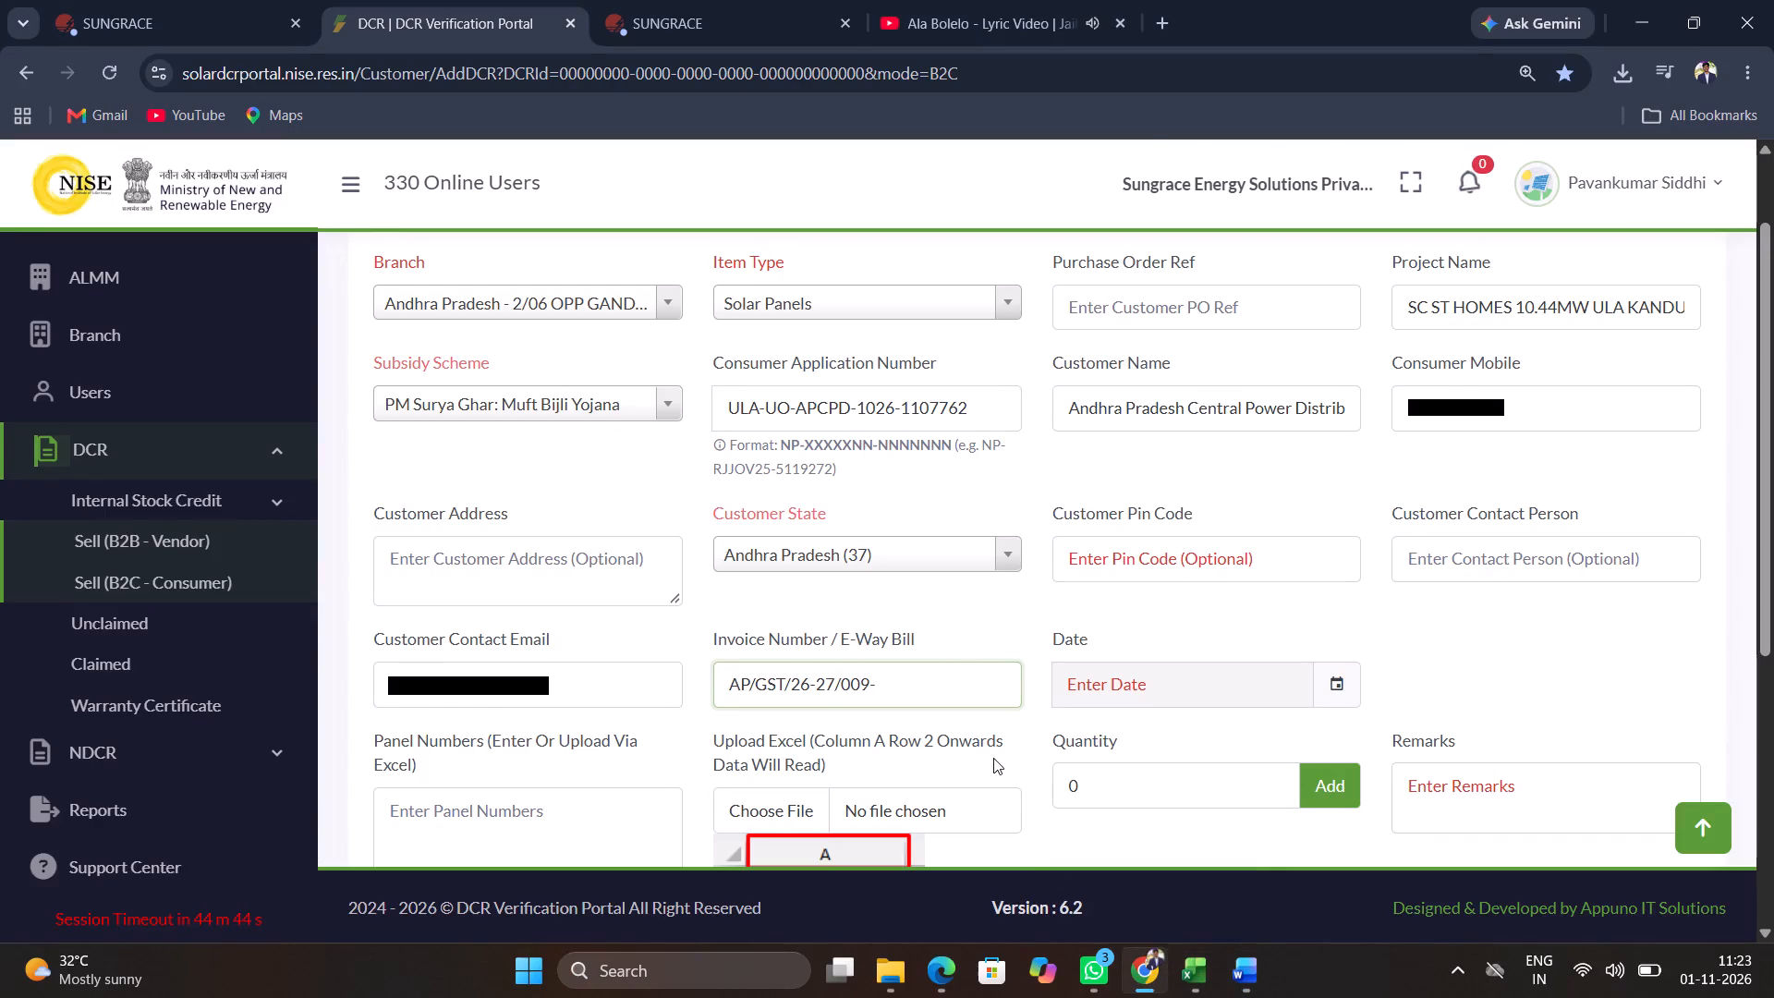
Check the last numbered folder in DCR009 in File Explorer and complete the form's invoice number as AP/GST/26-27/009-295.
left_click(879, 863)
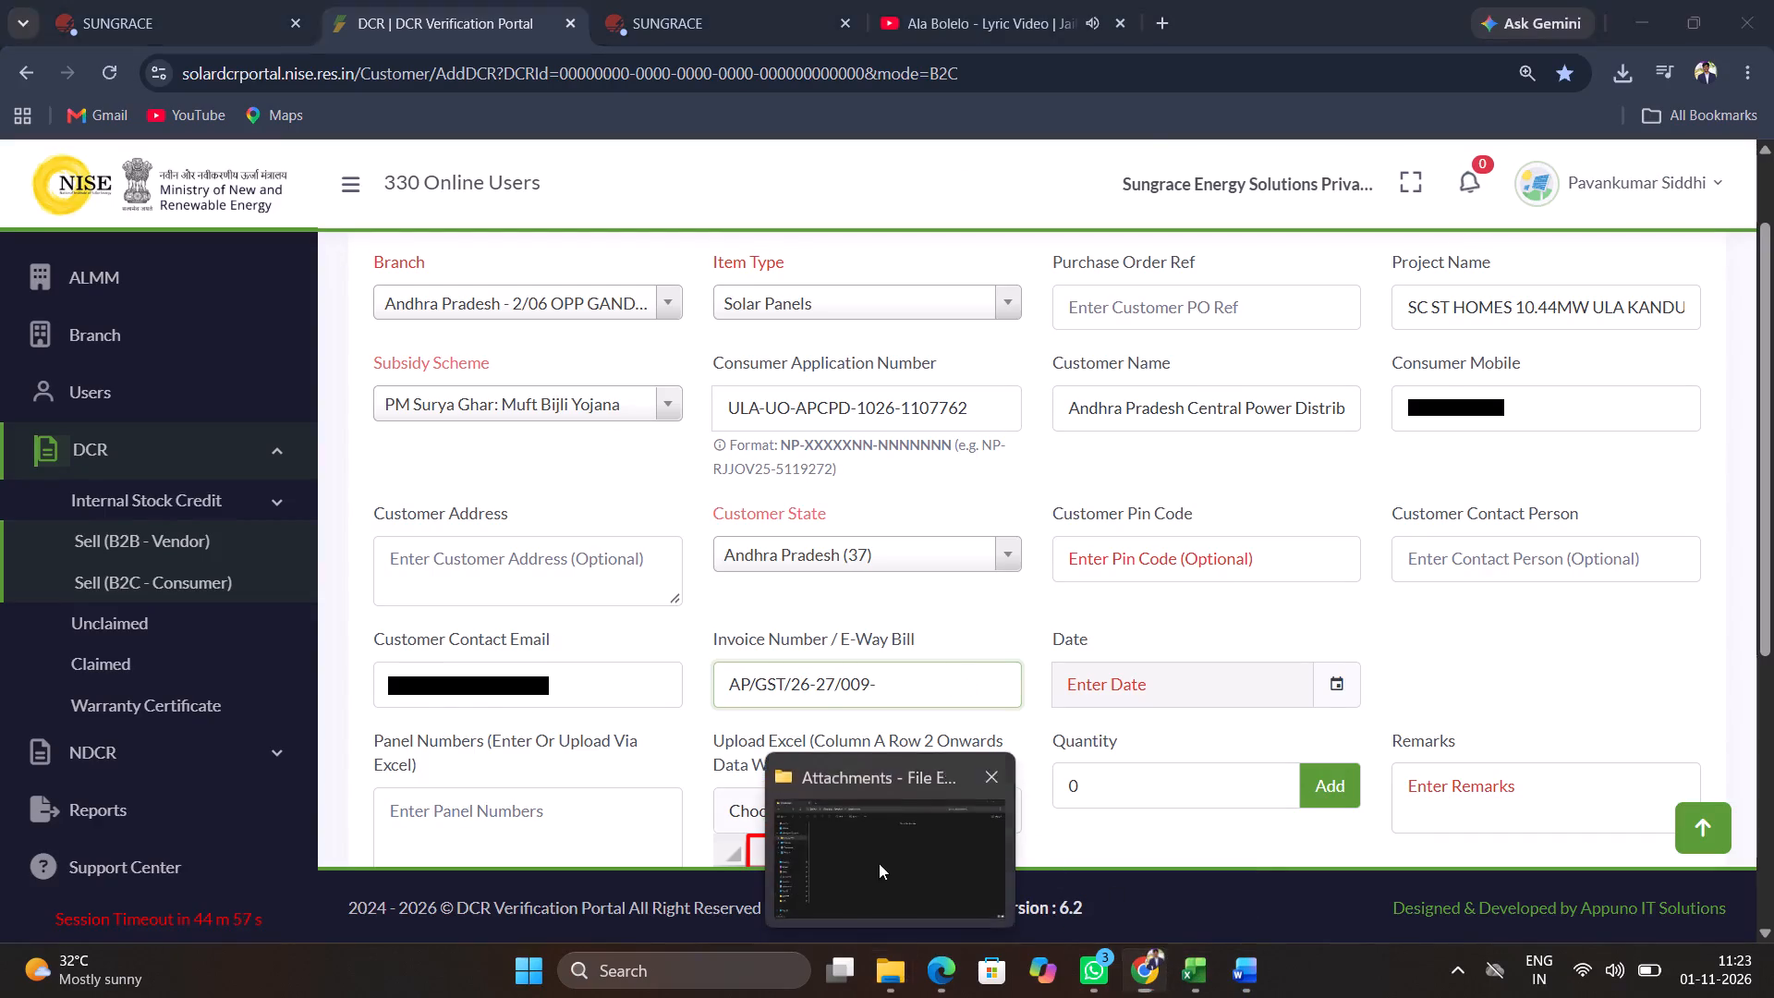
left_click(97, 185)
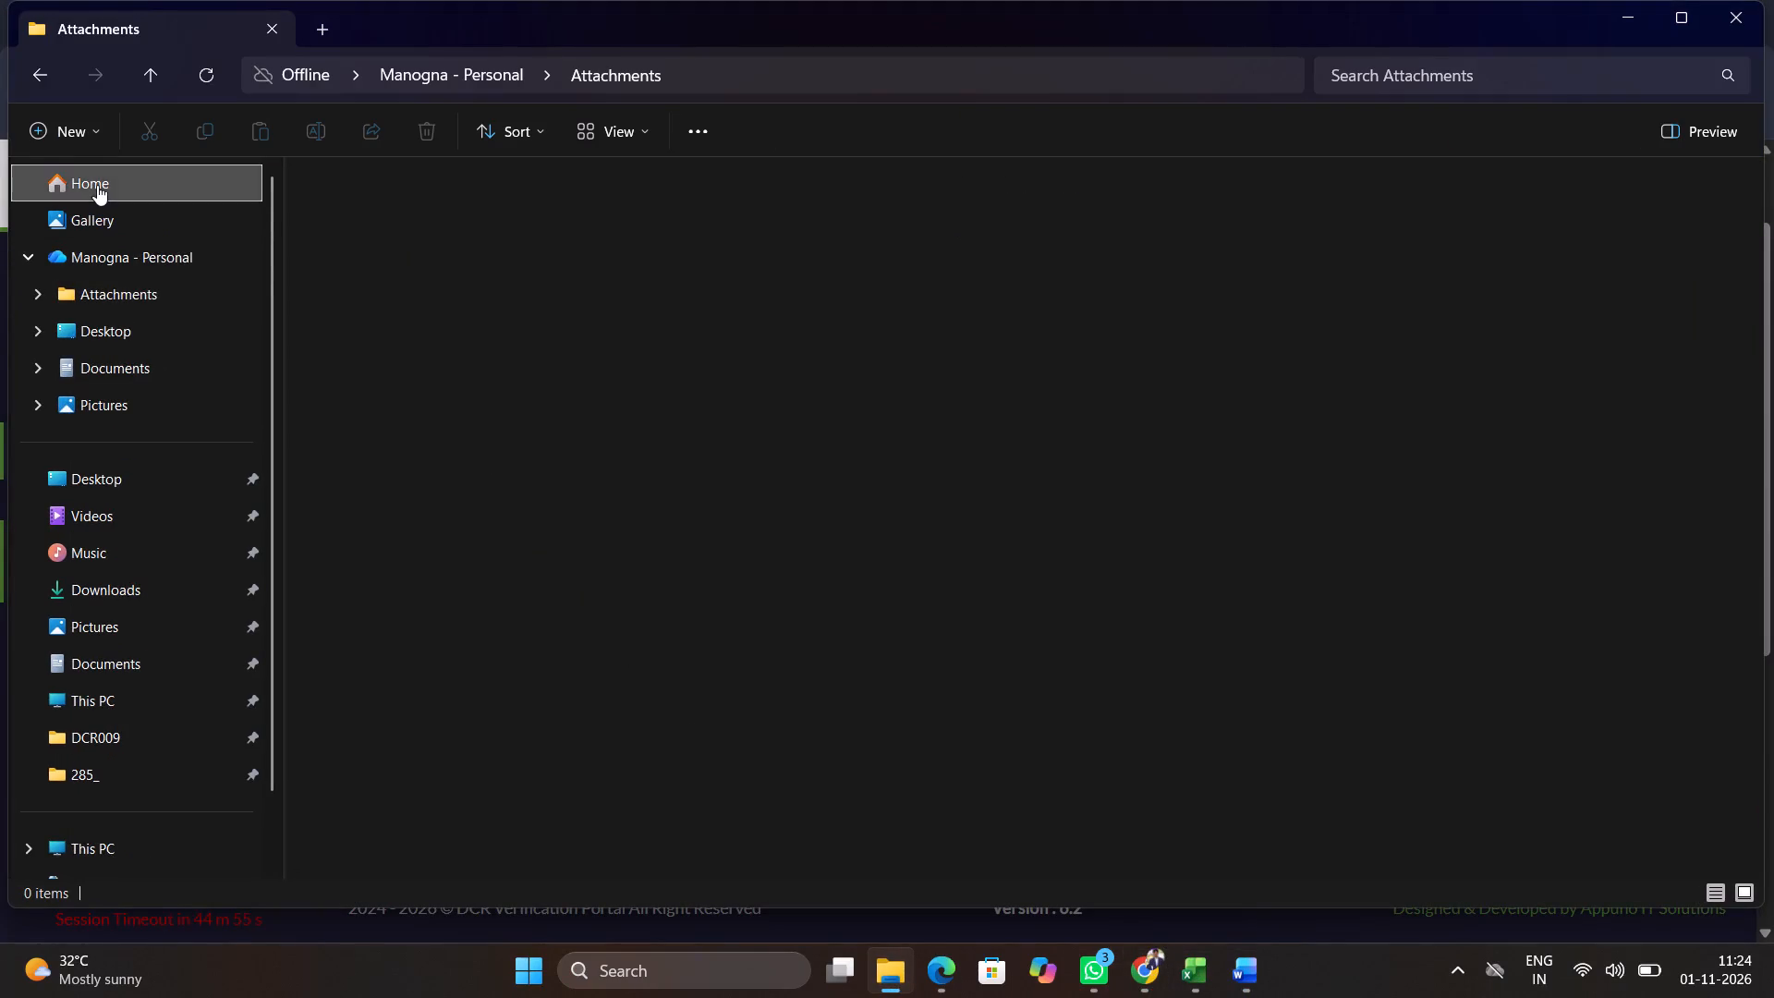
double_click(500, 375)
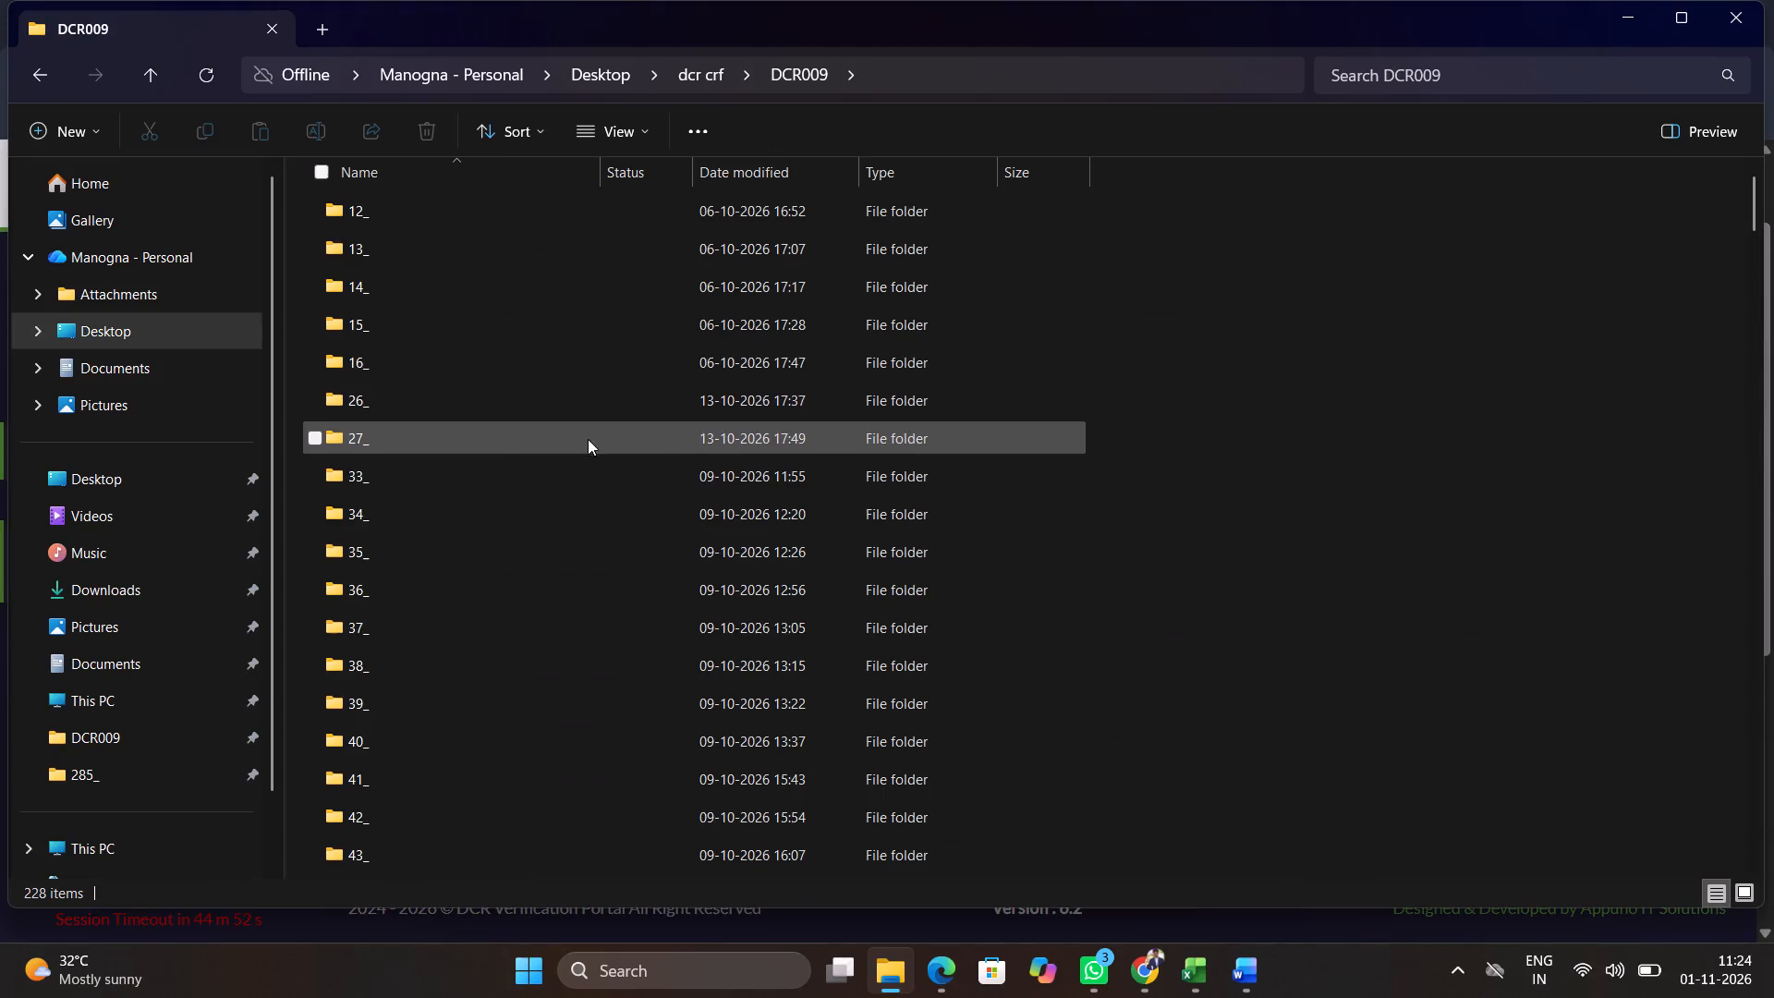
scroll(556, 467, "down", 4)
scroll(556, 467, "down", 19)
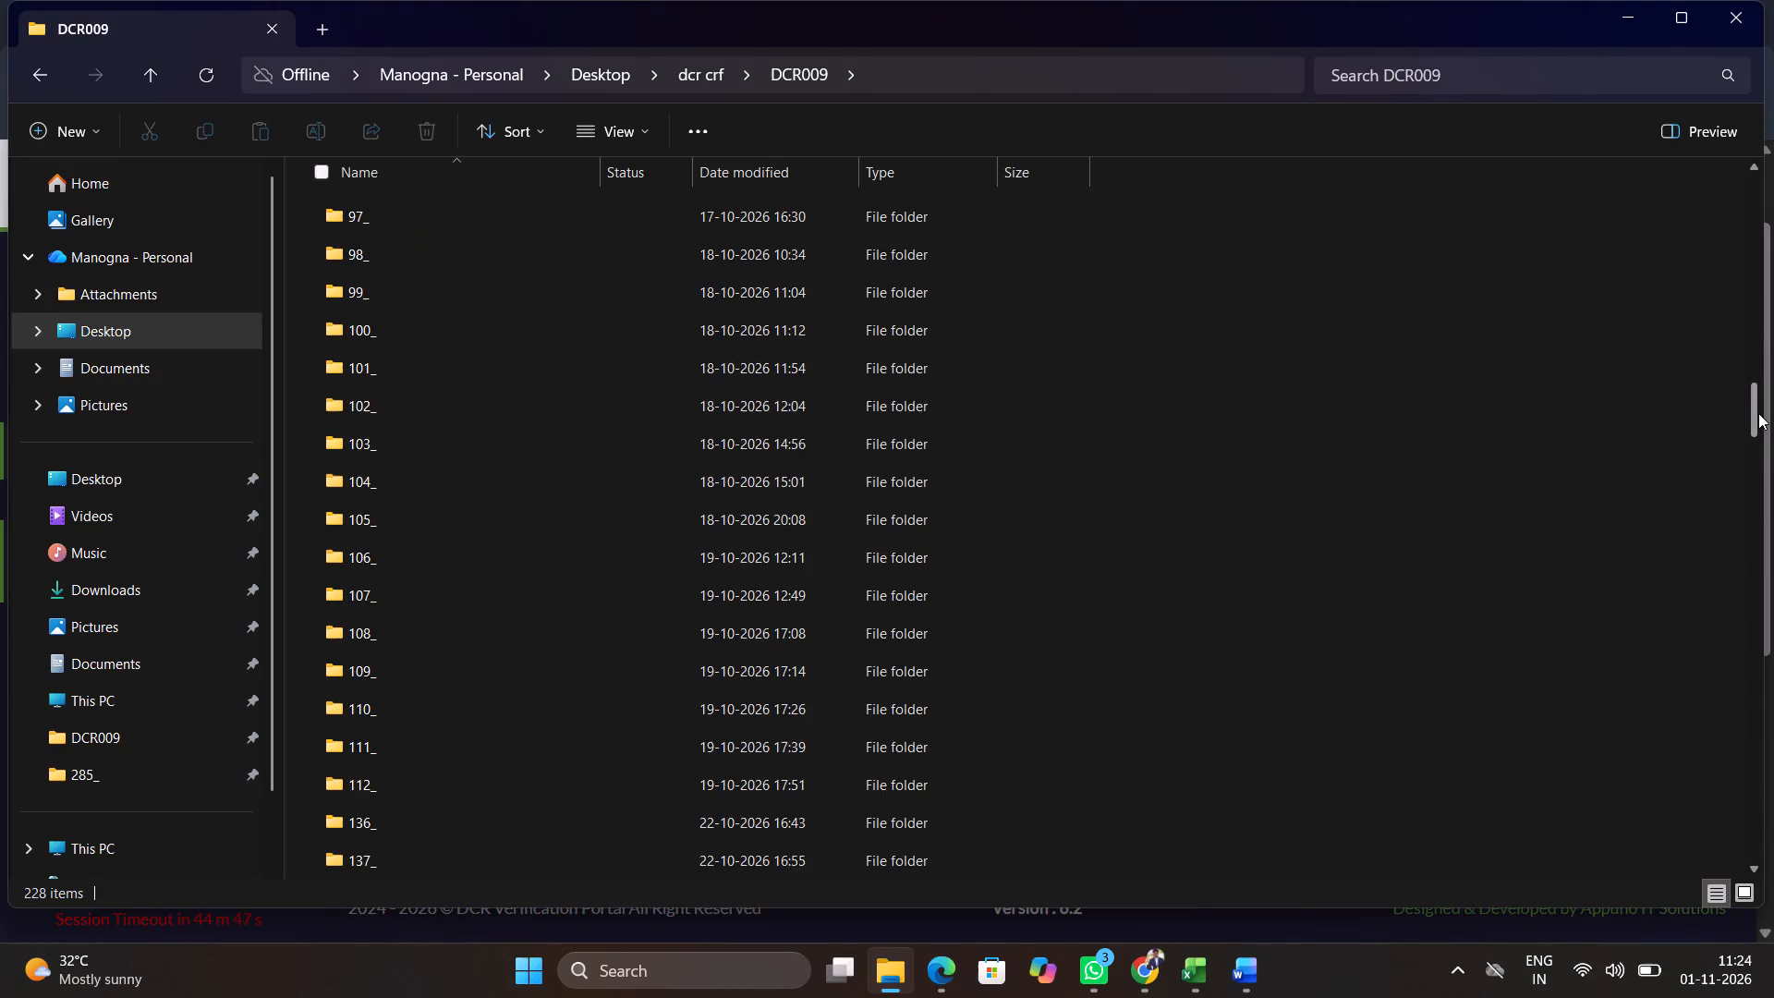
left_click_drag(1750, 426, 1761, 761)
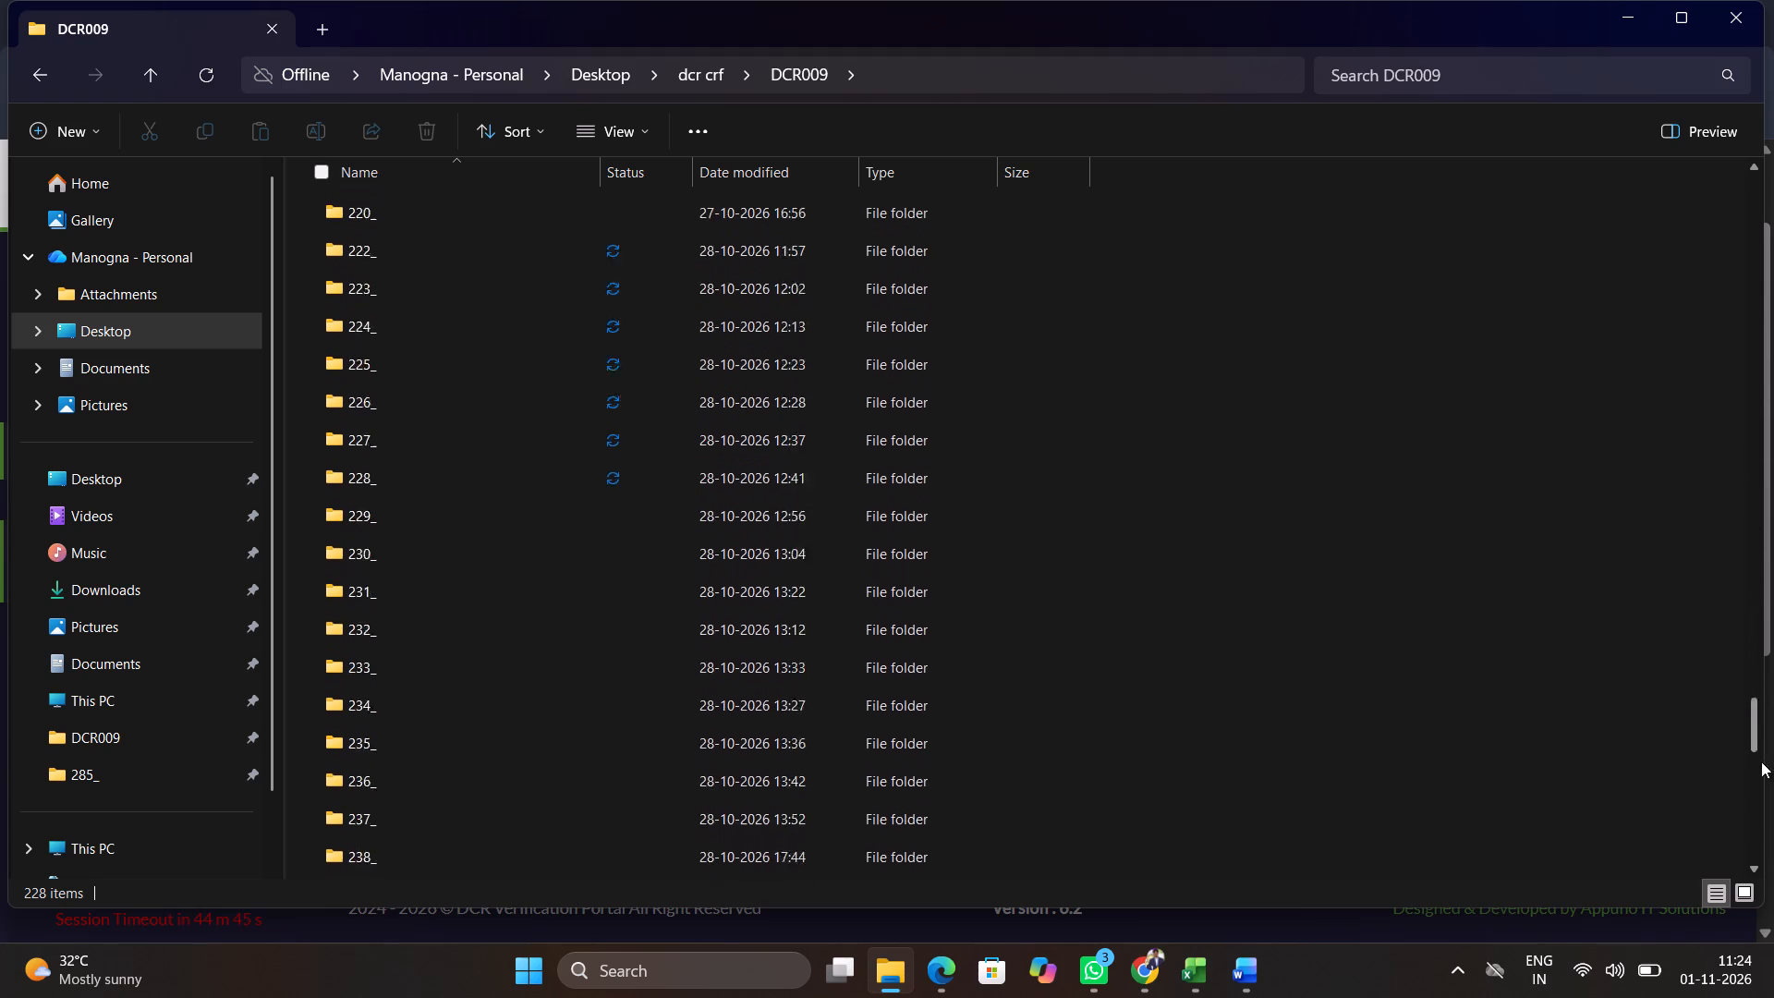
left_click_drag(1761, 761, 1770, 875)
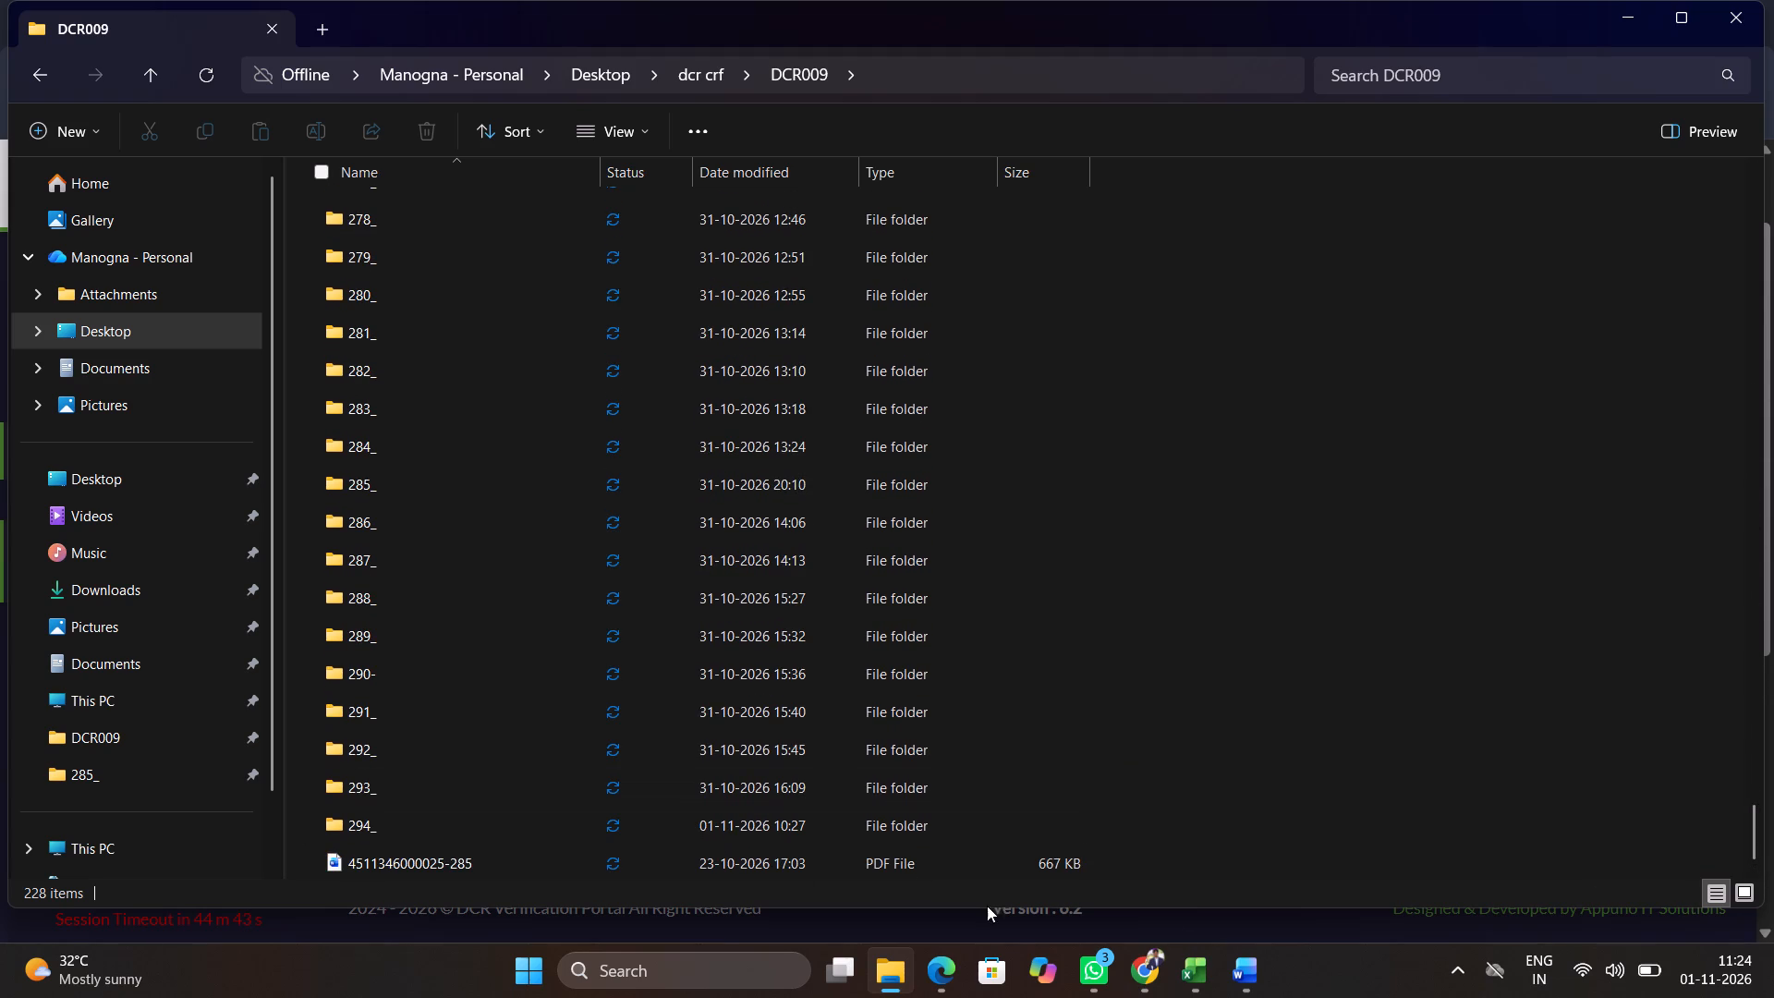
left_click(1122, 902)
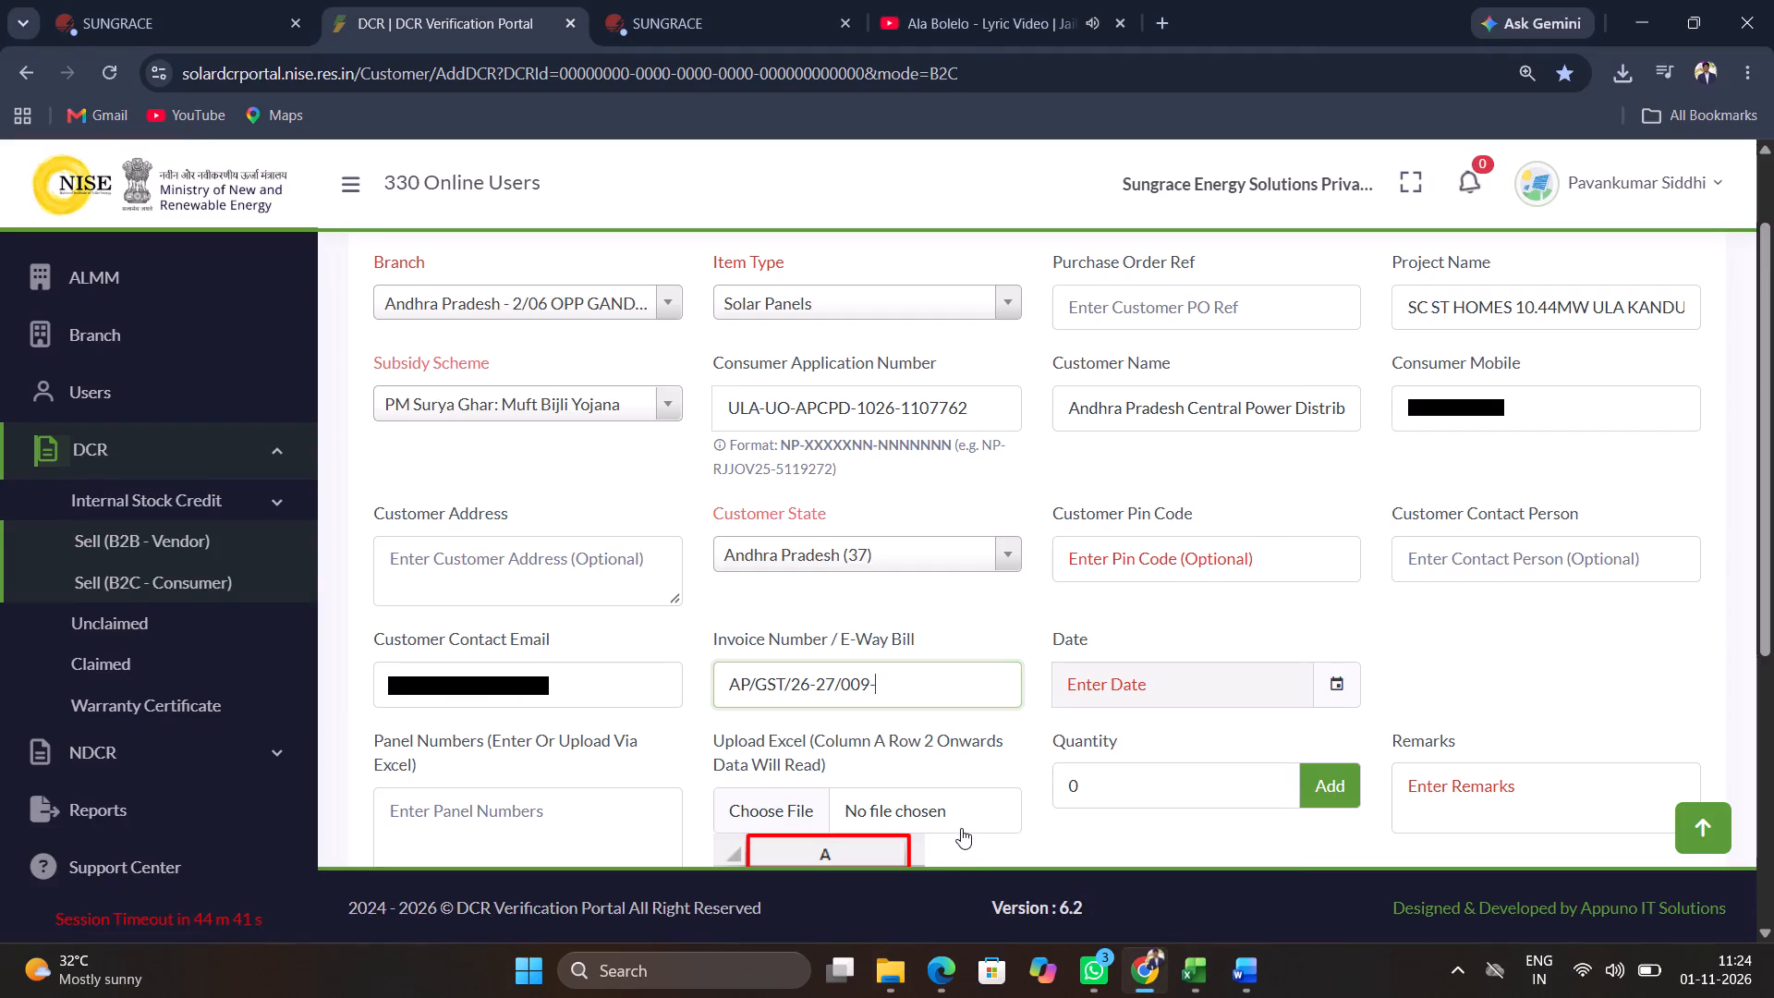
key("2")
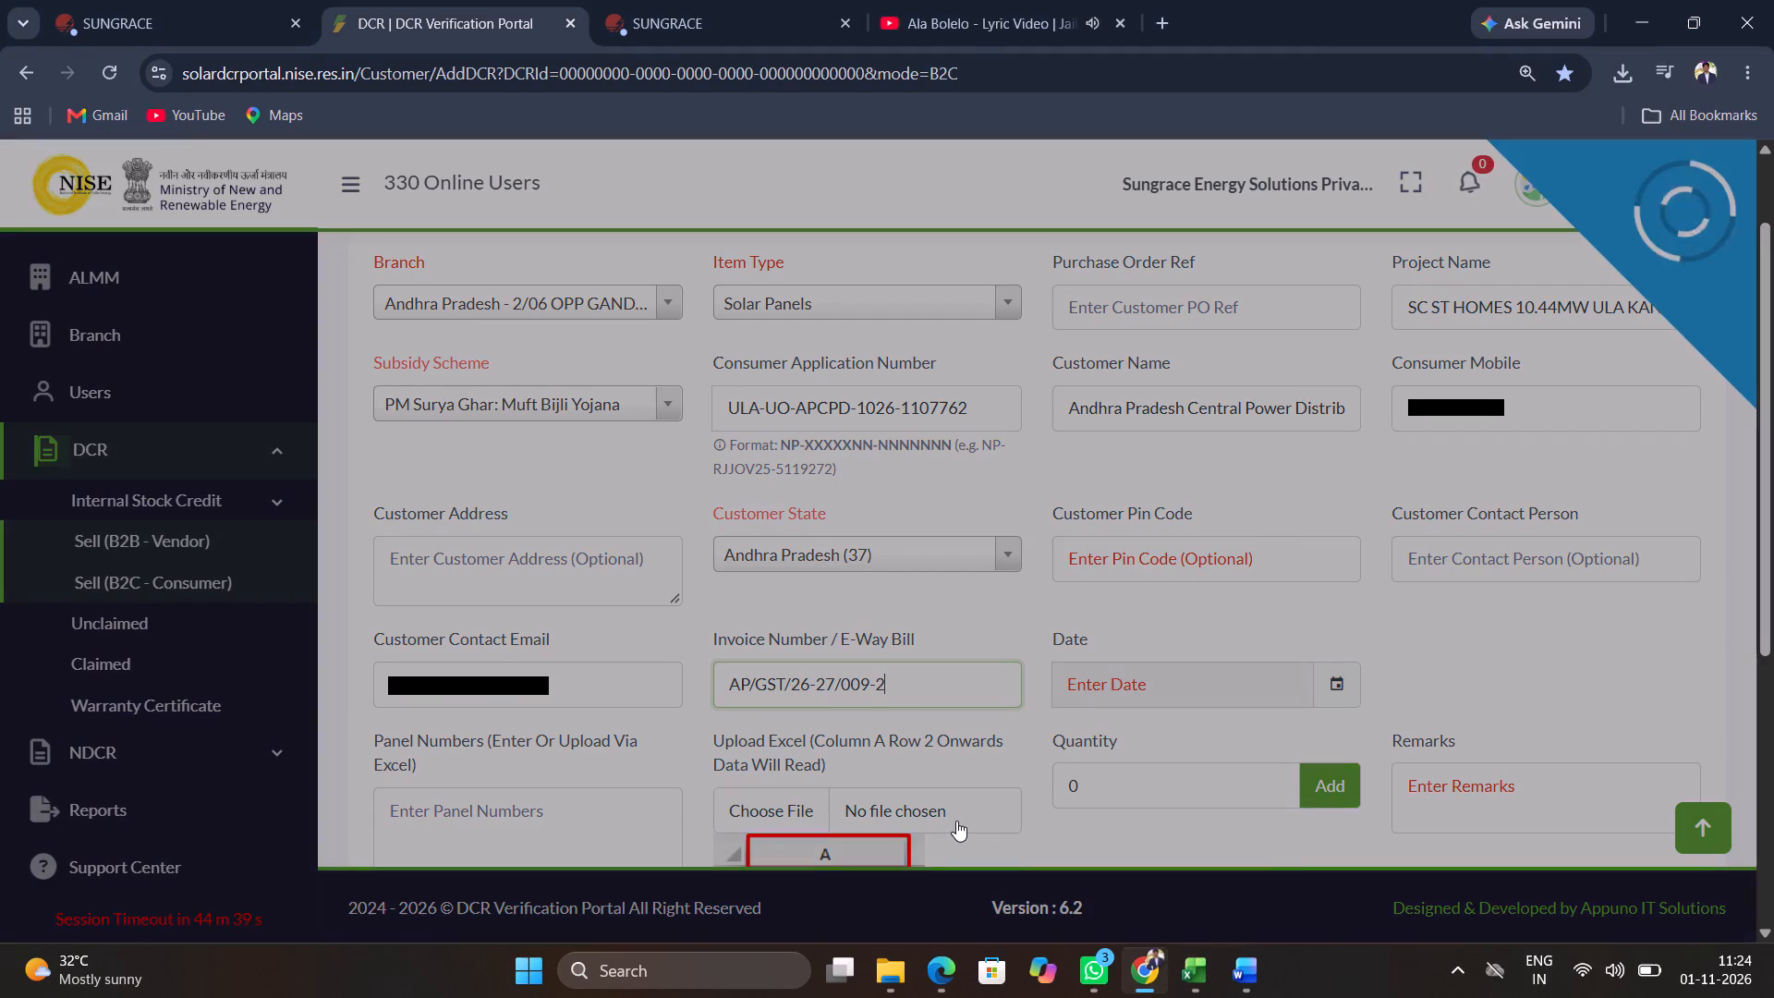
type("95")
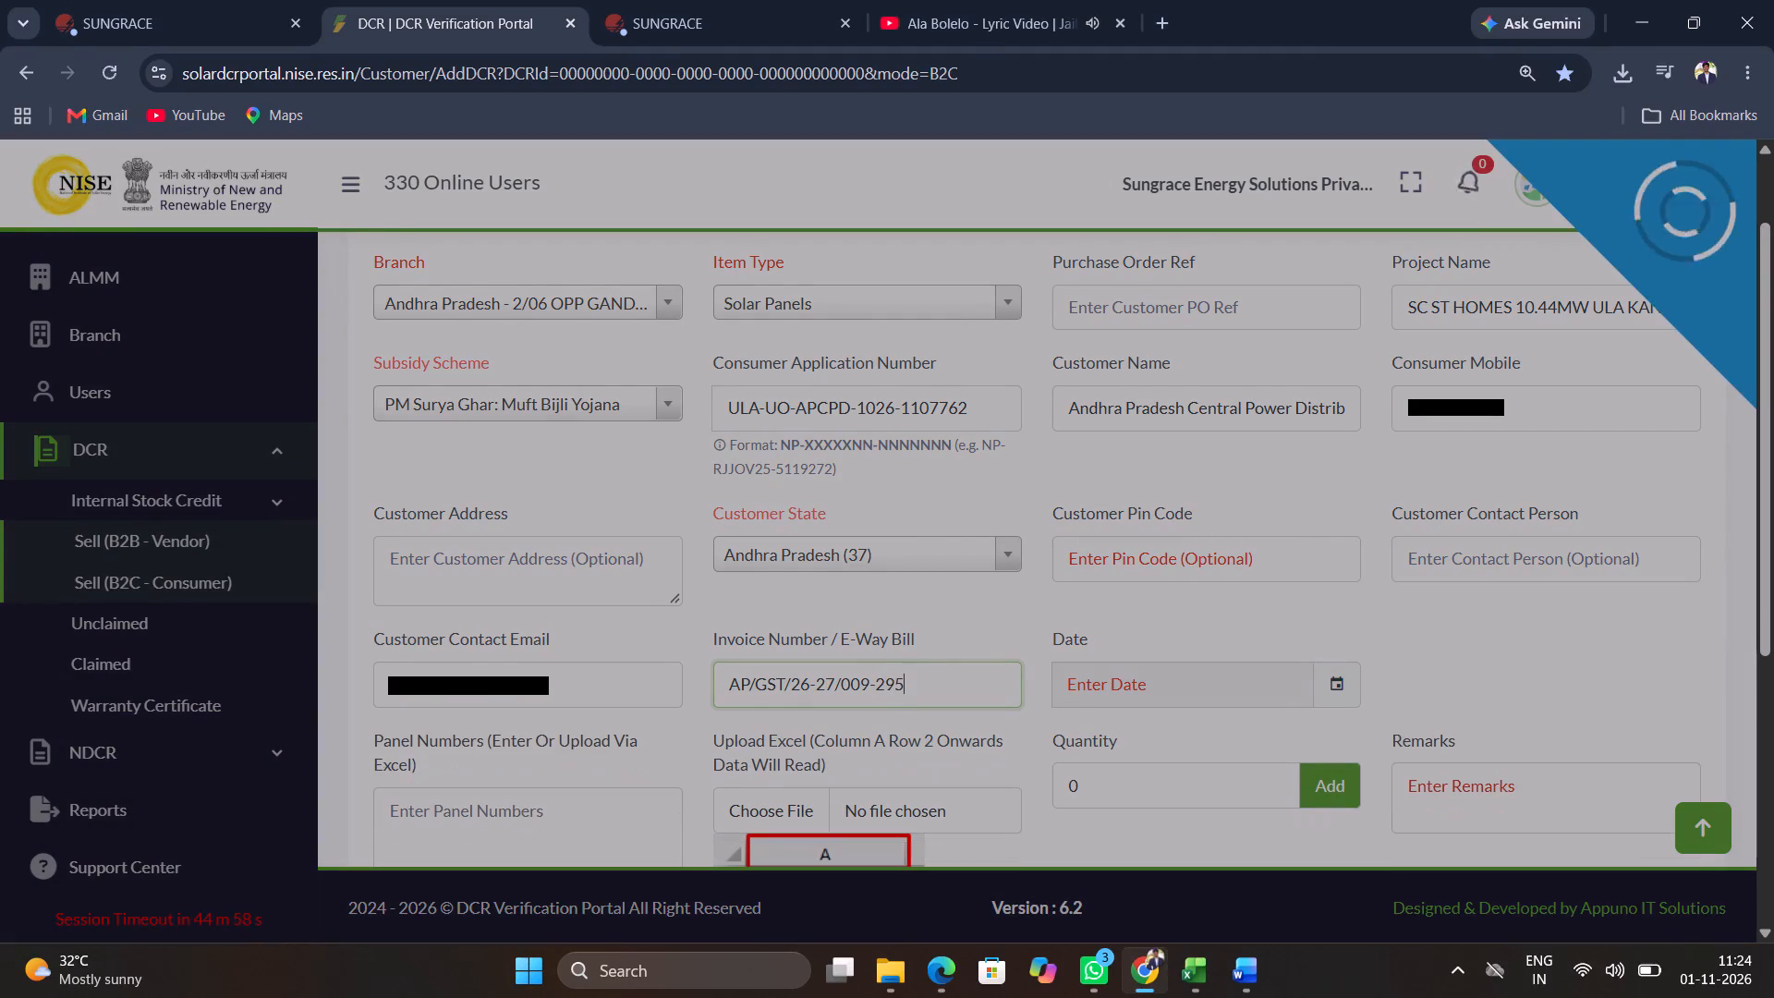
Set the invoice Date to 30-Sep-2026.
left_click(1182, 697)
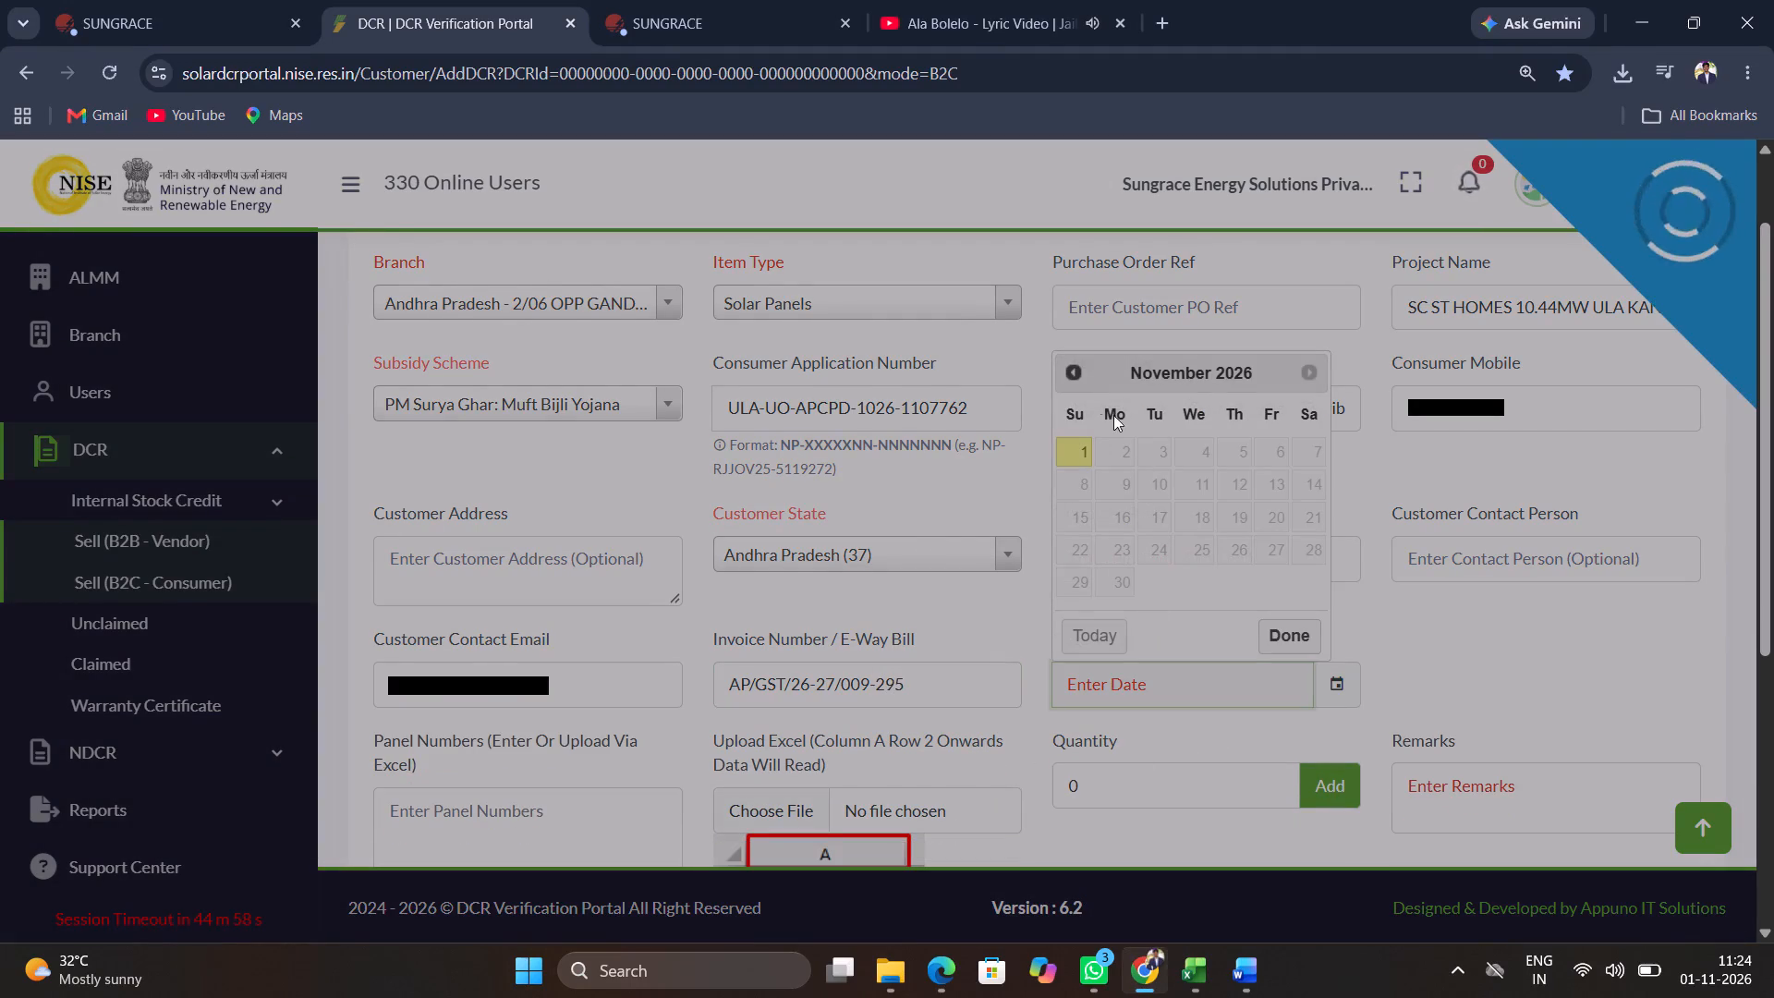
left_click(1075, 367)
left_click(1076, 369)
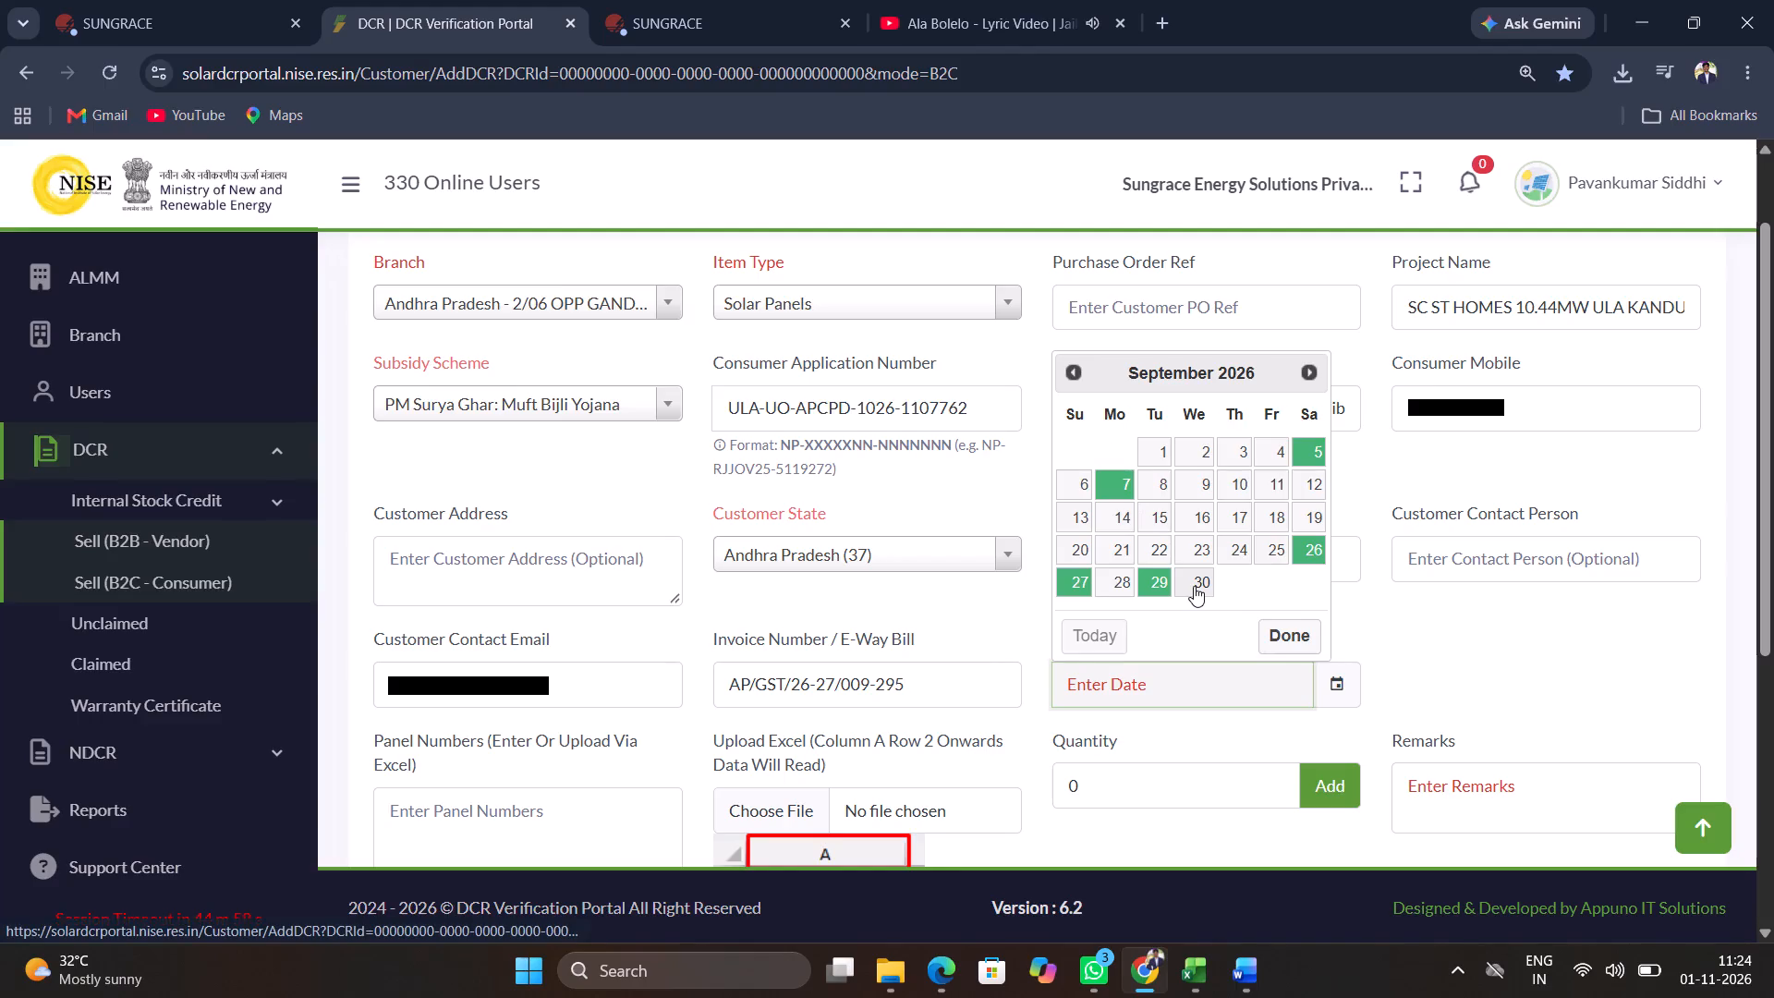
left_click(1194, 586)
scroll(1194, 586, "down", 3)
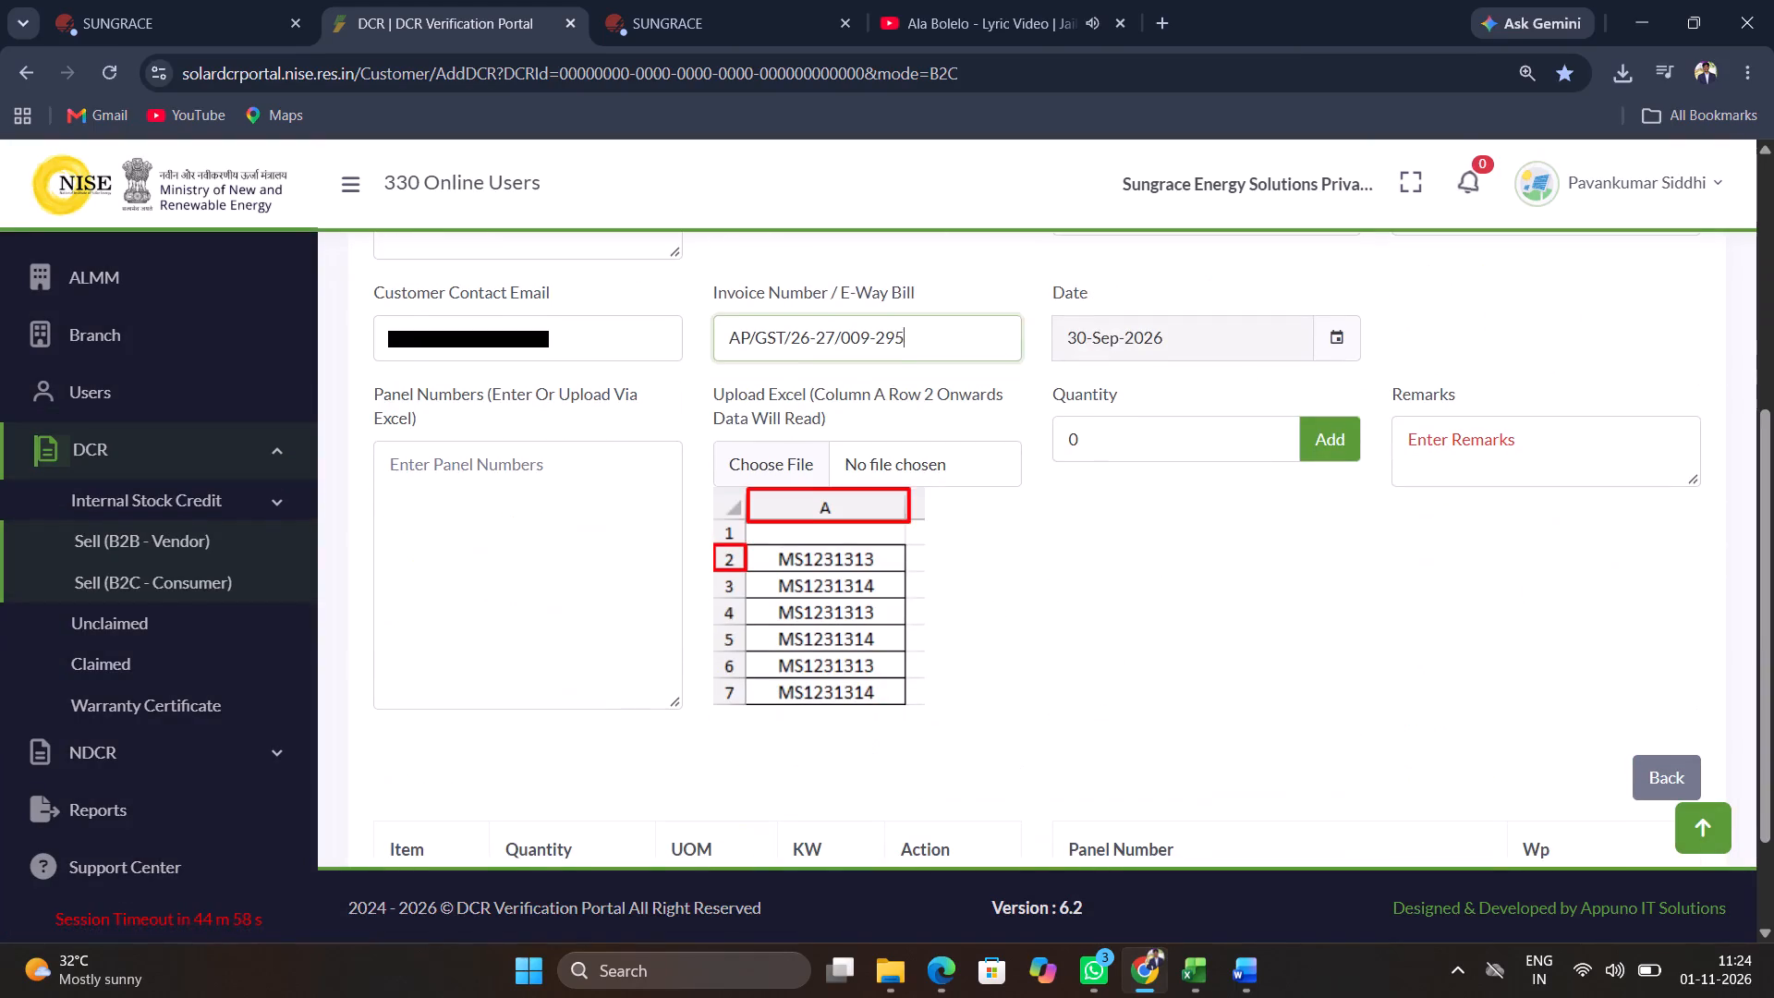
left_click(394, 629)
left_click(205, 0)
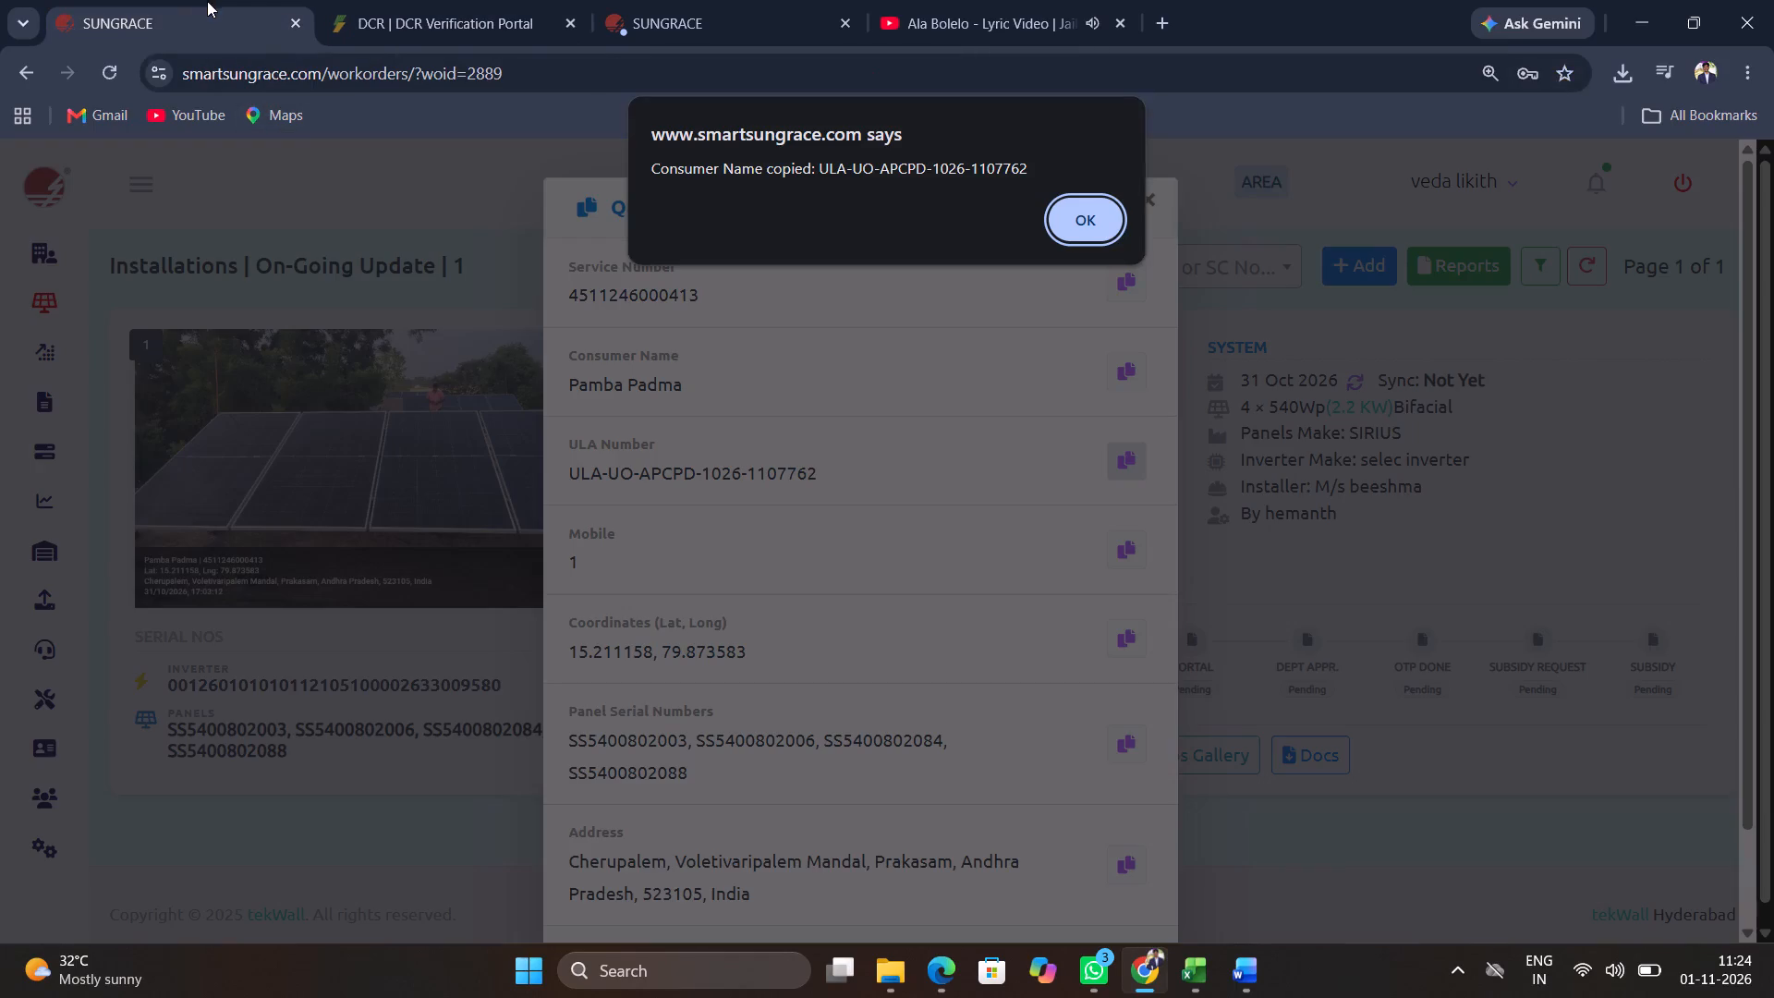
left_click(1054, 226)
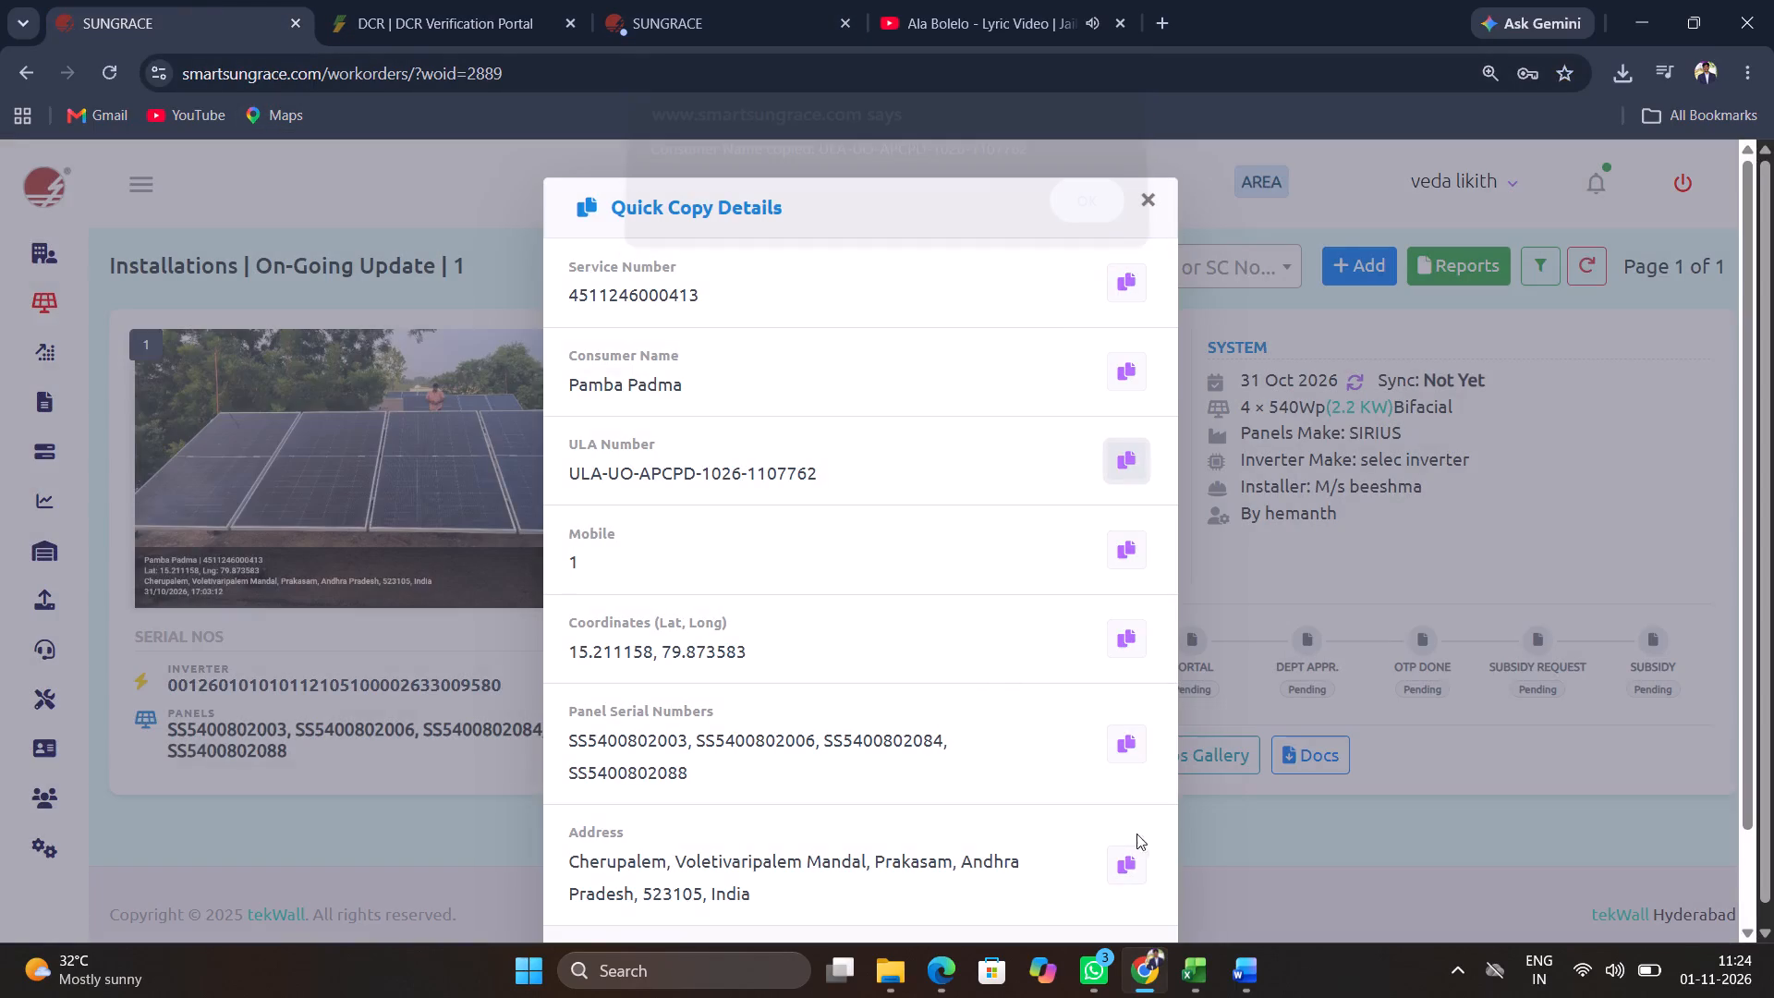
left_click(1135, 743)
left_click_drag(434, 0, 431, 16)
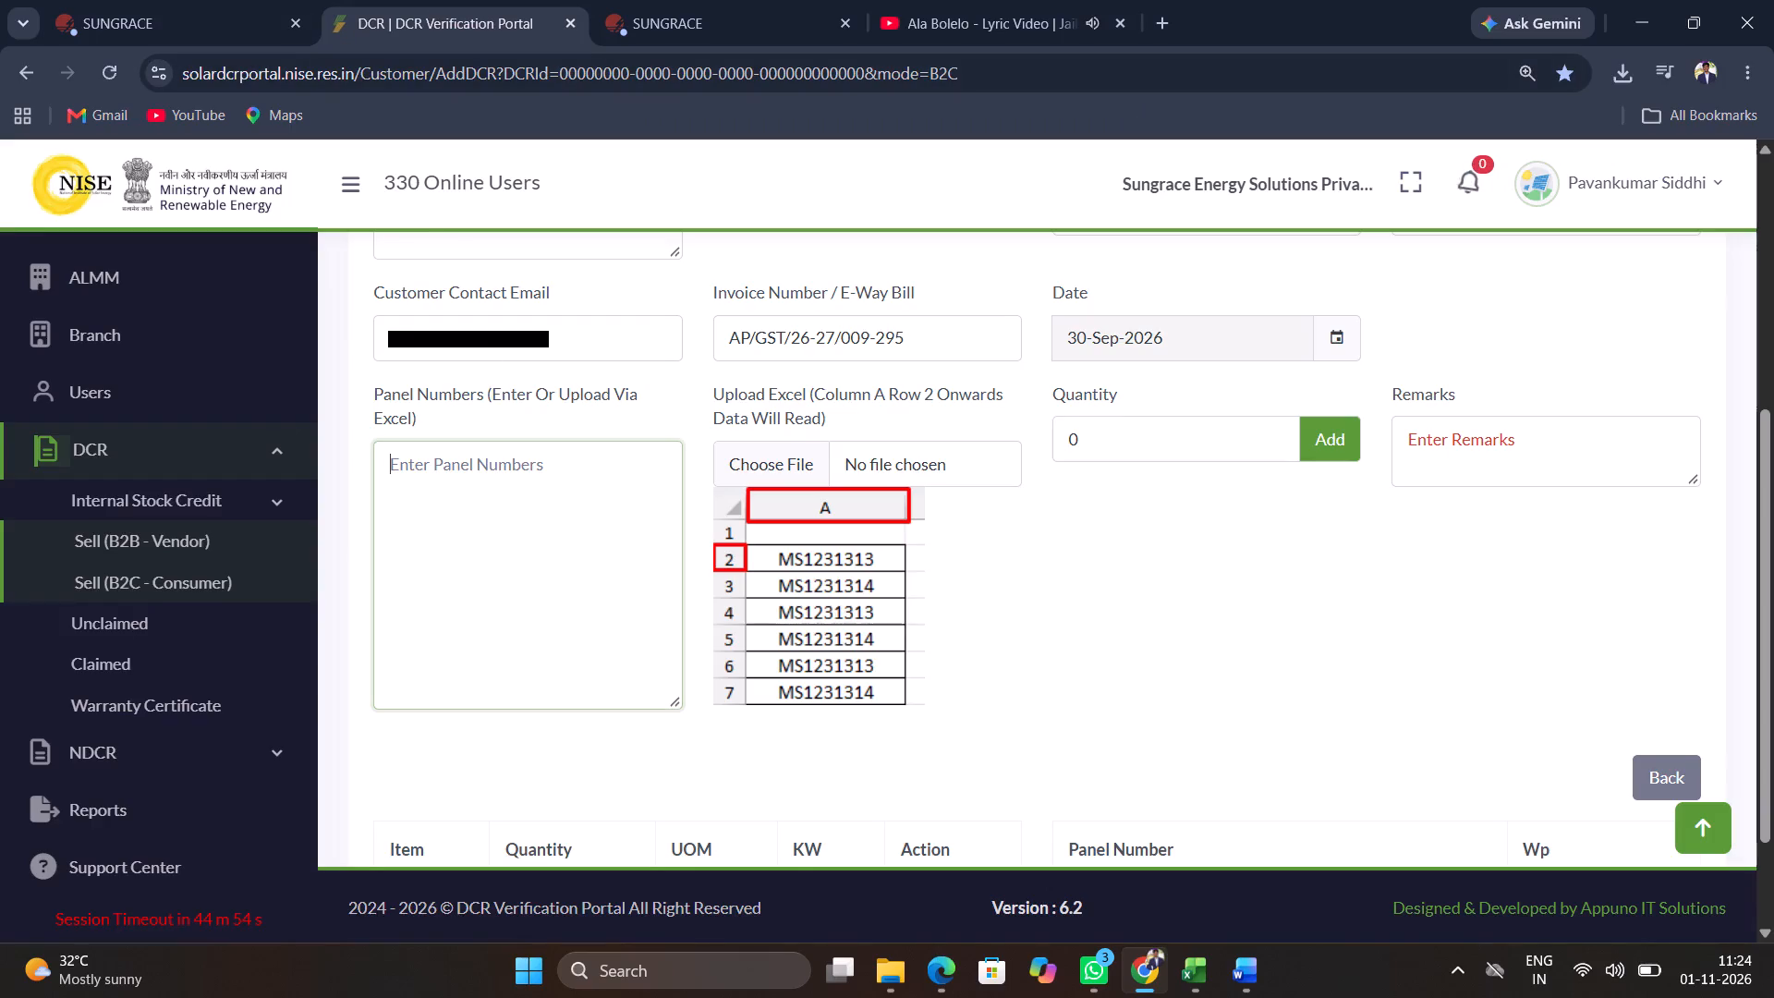
key("ctrl+v")
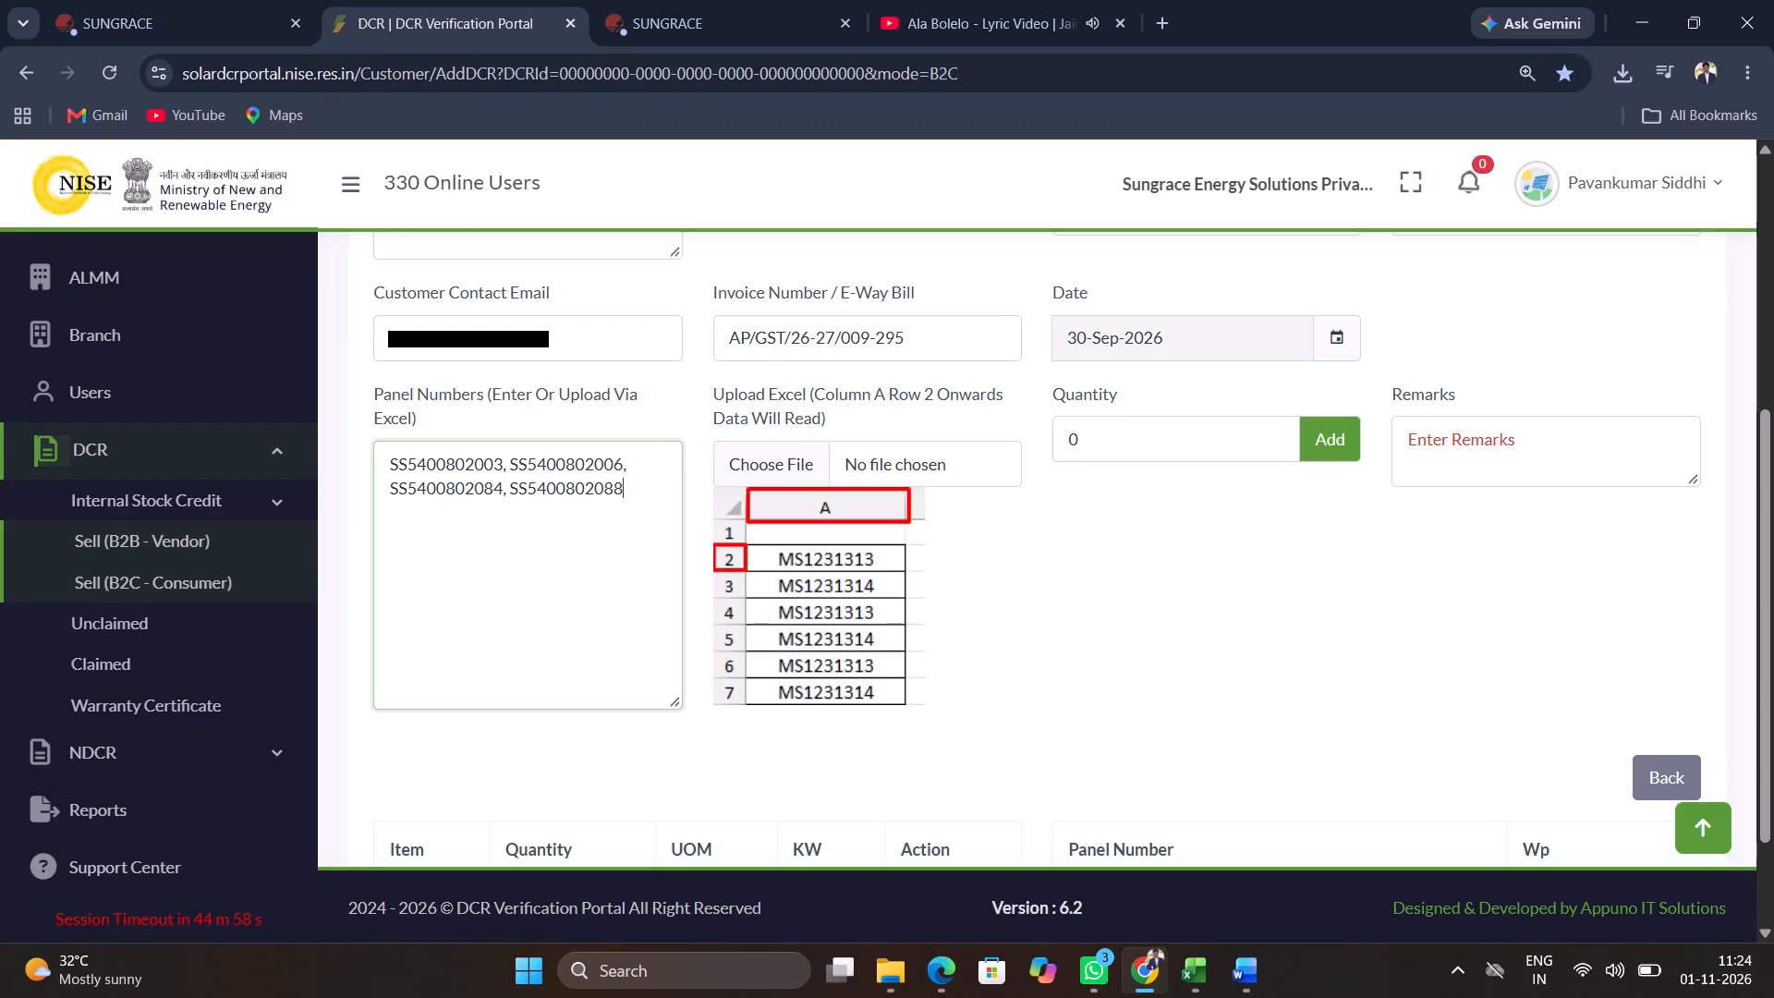
Replace the comma separators in Panel Numbers with line breaks so each of the four serial numbers is on its own line.
key("Left")
key("Left")
key("Left")
key("Left")
key("Left")
key("Left")
key("Left")
key("Left")
key("Left")
key("Left")
key("Left")
key("Left")
key("BackSpace")
key("BackSpace")
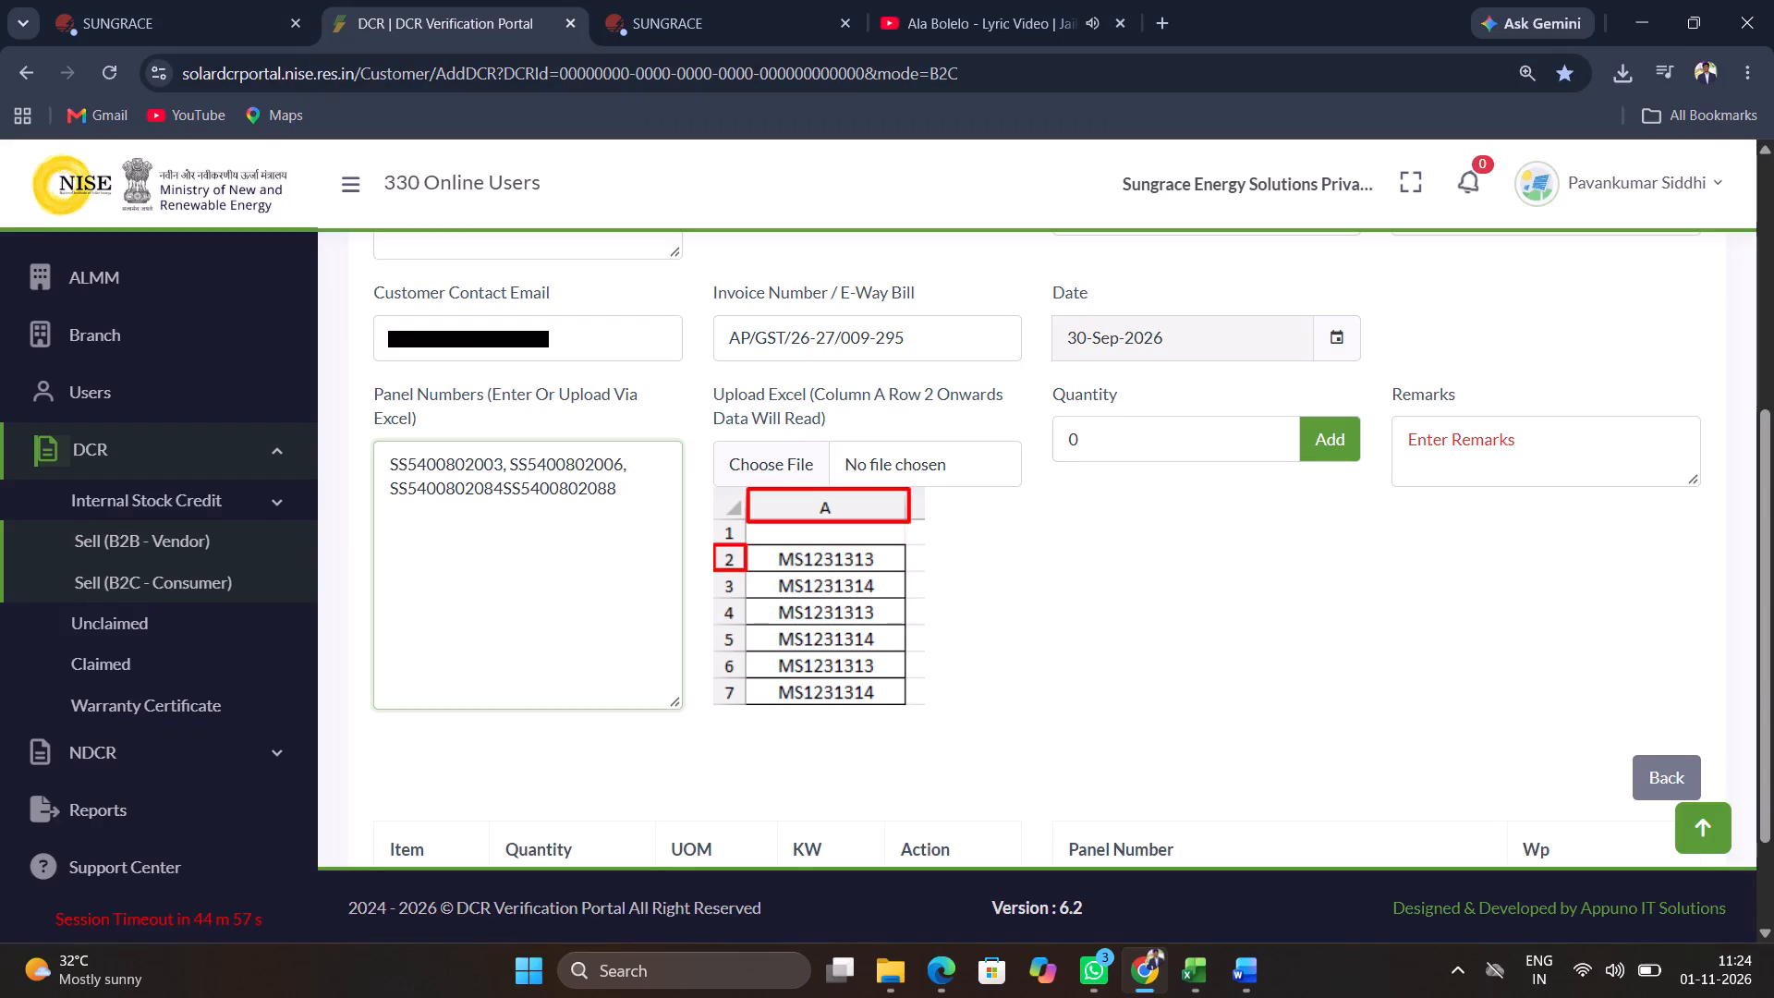
key("Return")
key("Up")
key("Up")
key("Up")
key("Up")
key("Right")
key("Right")
key("Right")
key("Right")
key("Right")
key("Right")
key("Right")
key("Right")
key("Right")
key("Right")
key("Right")
key("Right")
key("Right")
key("Right")
key("Right")
key("Right")
key("Right")
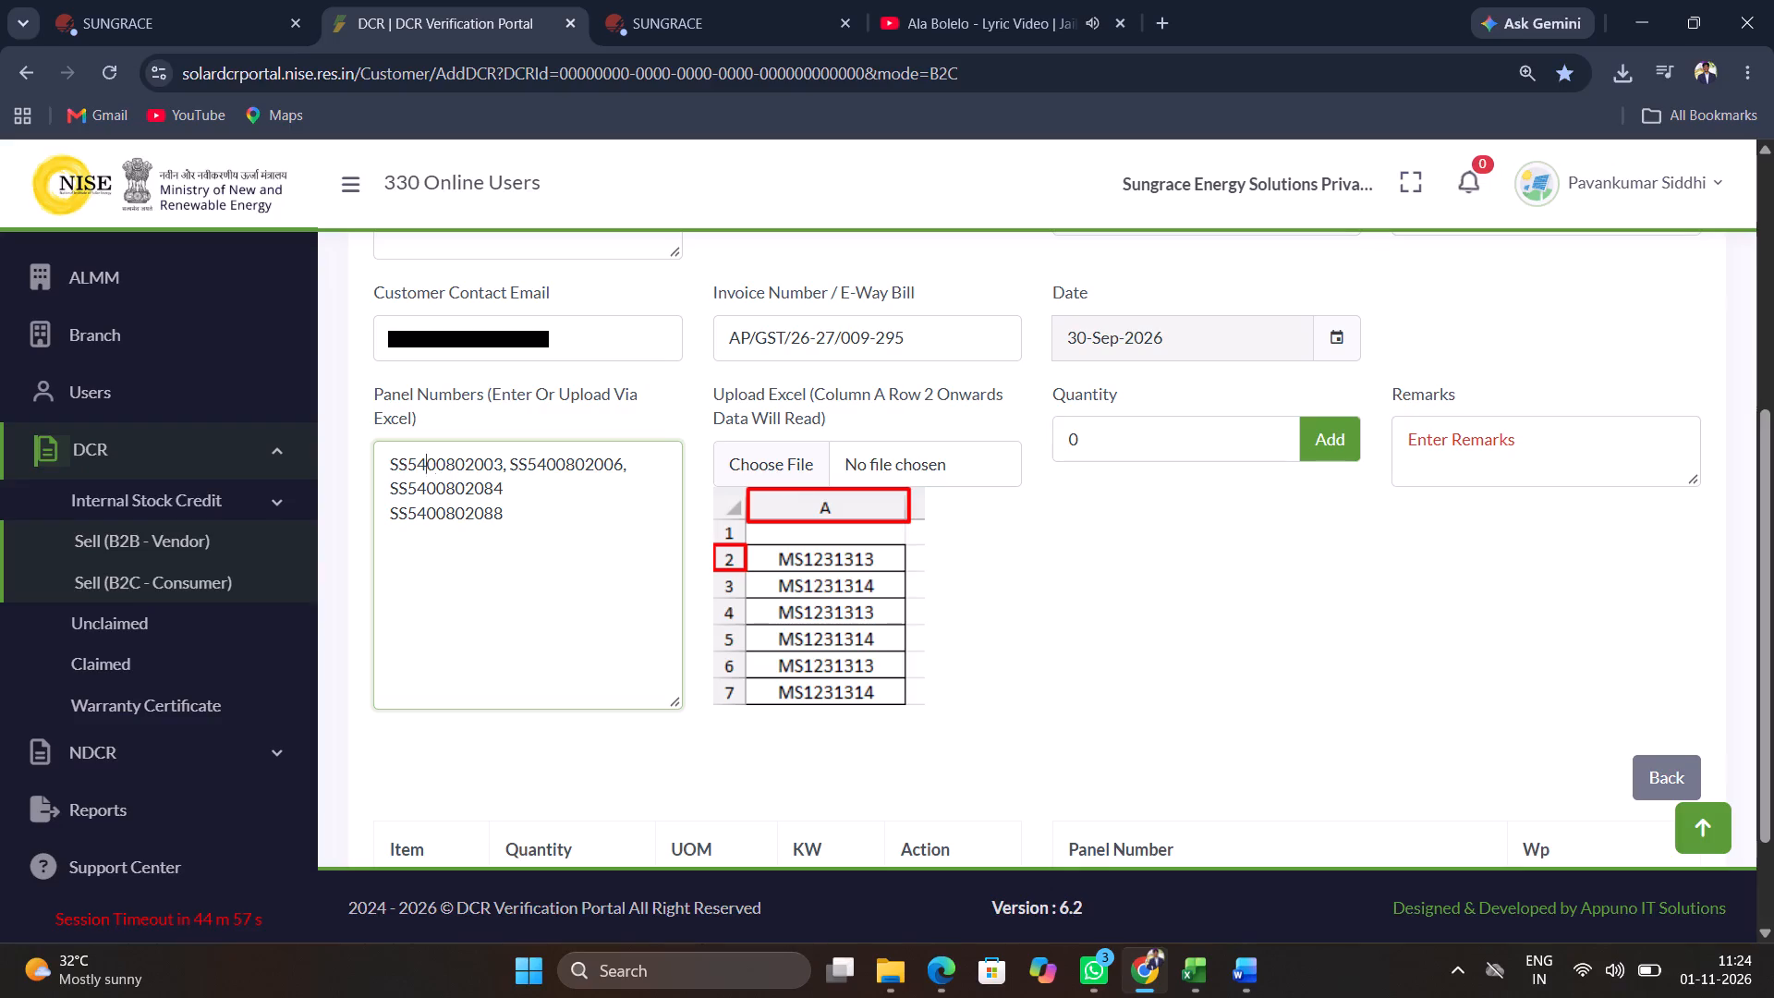
key("Left")
key("Left")
key("Left")
key("BackSpace")
key("BackSpace")
key("Return")
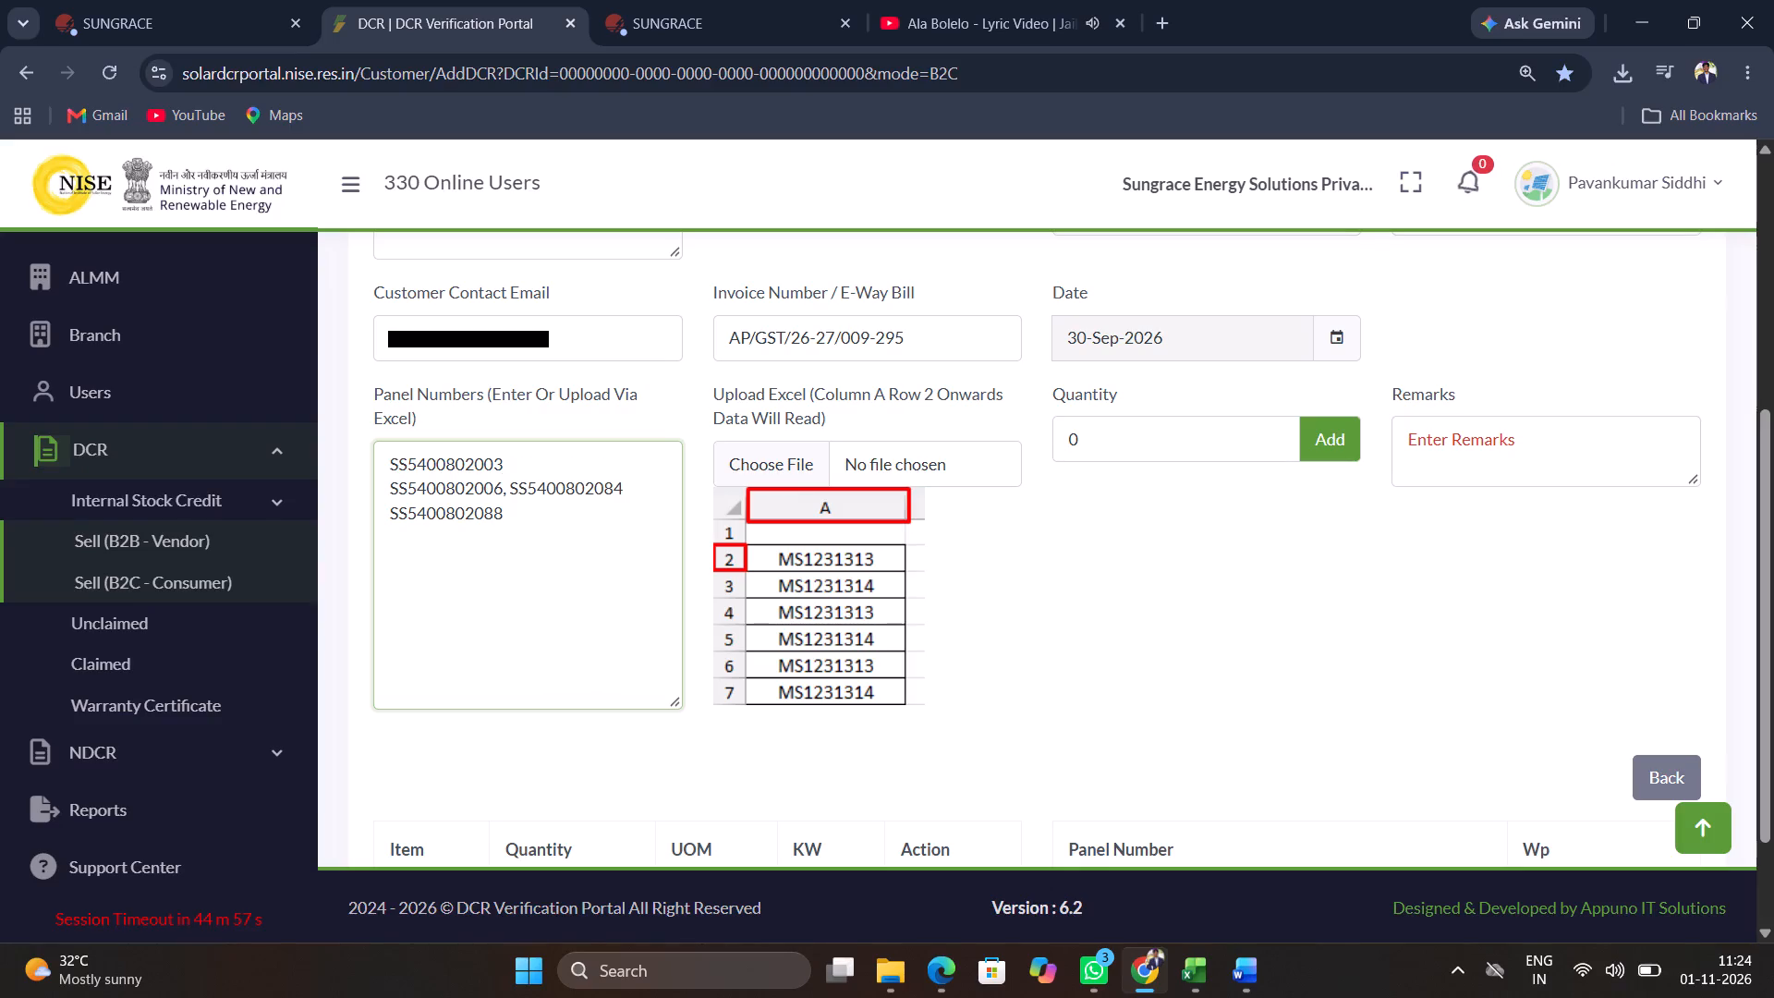
key("Right")
key("Right")
key("Right")
key("Right")
key("Right")
key("Right")
key("Right")
key("Right")
key("Right")
key("Right")
key("Right")
key("Right")
key("Right")
key("Right")
key("BackSpace")
key("BackSpace")
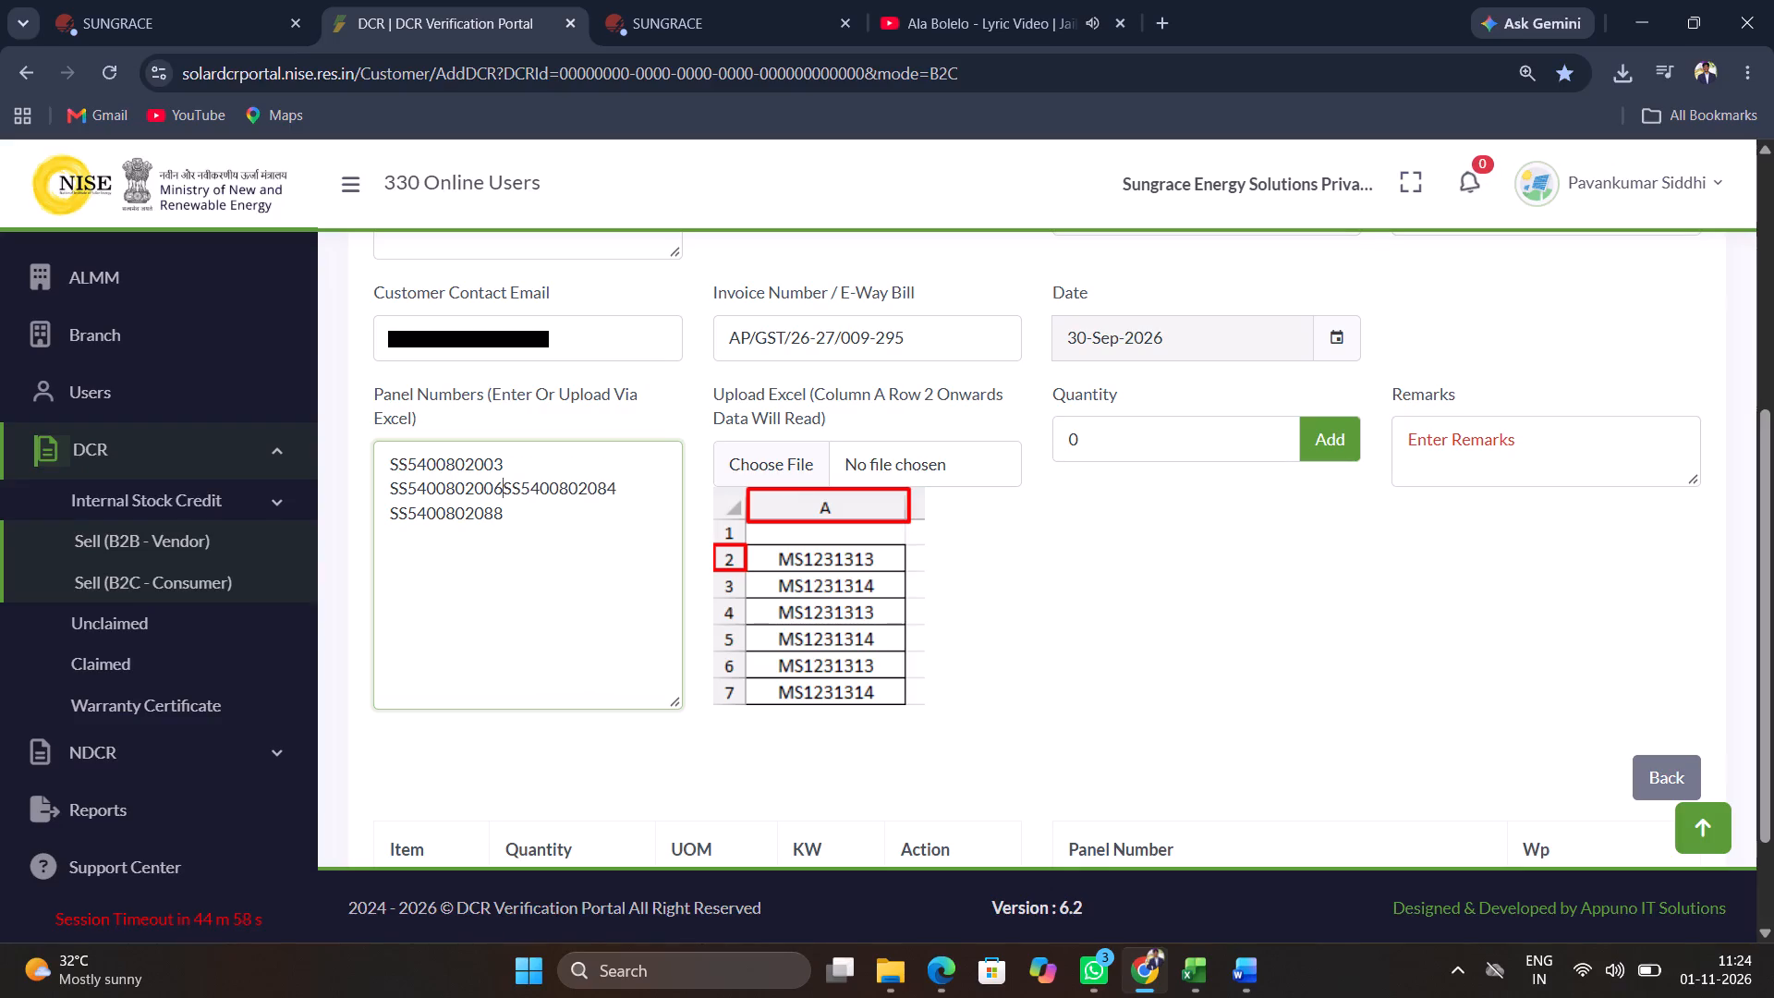
key("Return")
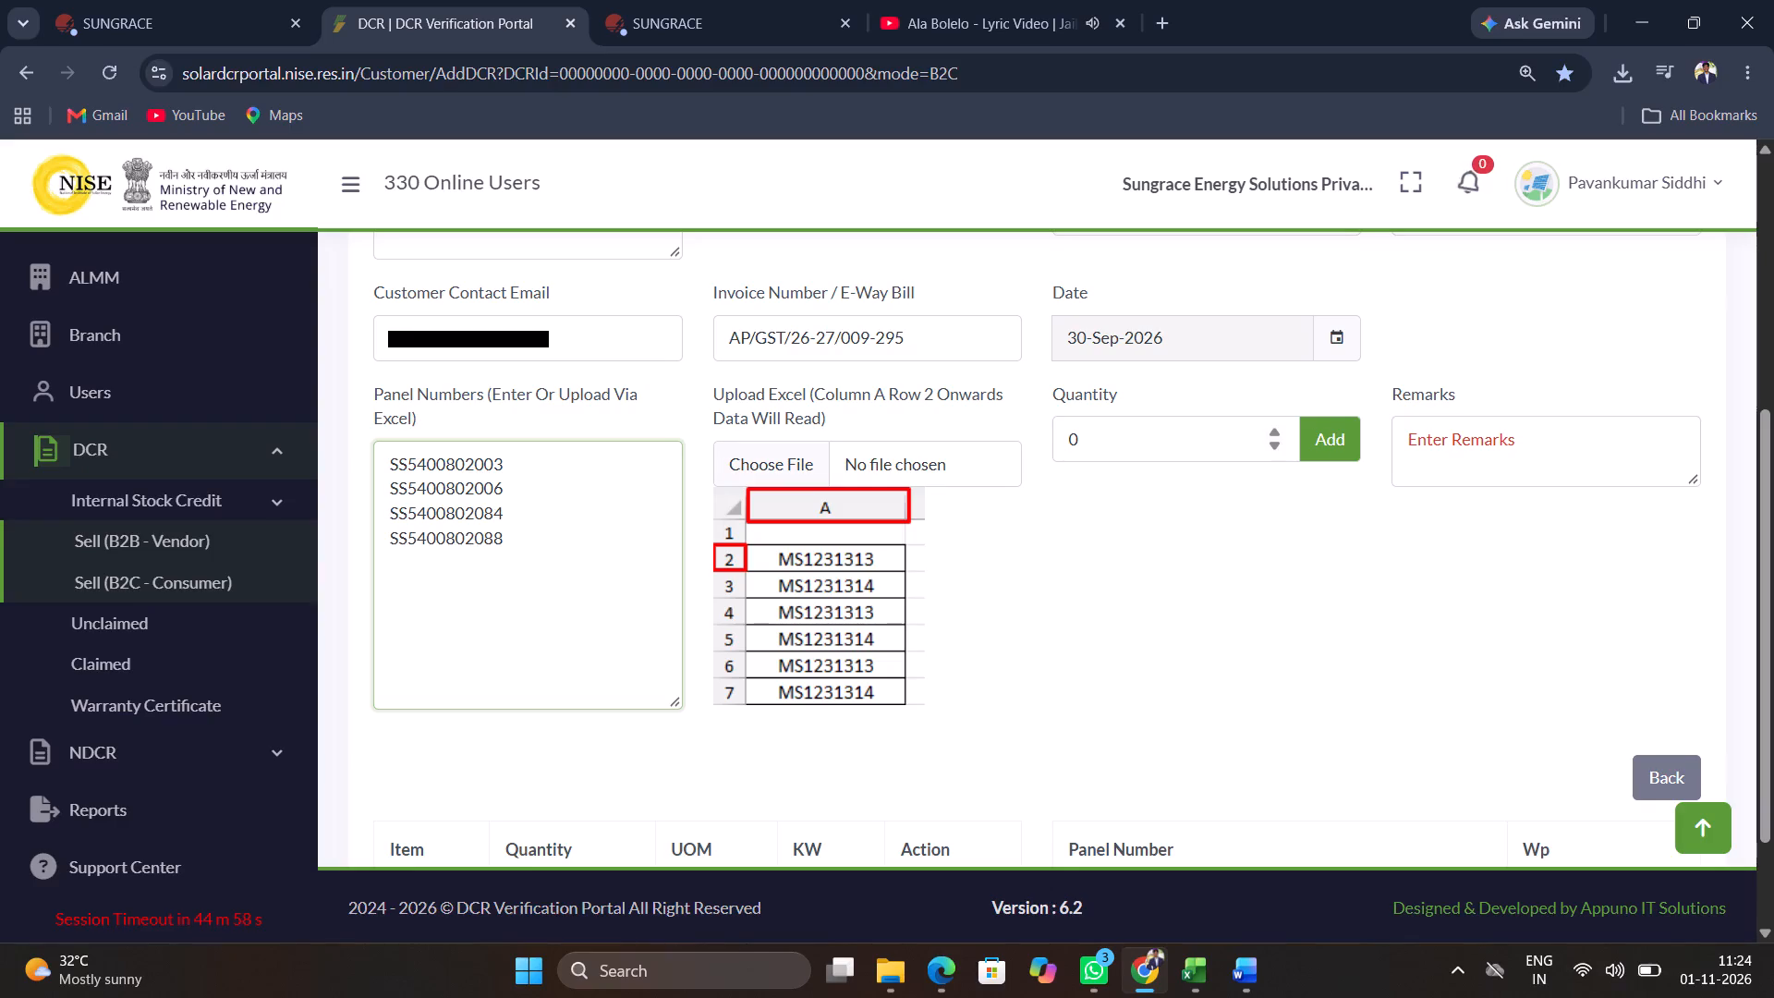
Update the quantity from the four entered panel numbers and add the panels to the DCR form.
left_click(1166, 441)
scroll(1166, 441, "up", 4)
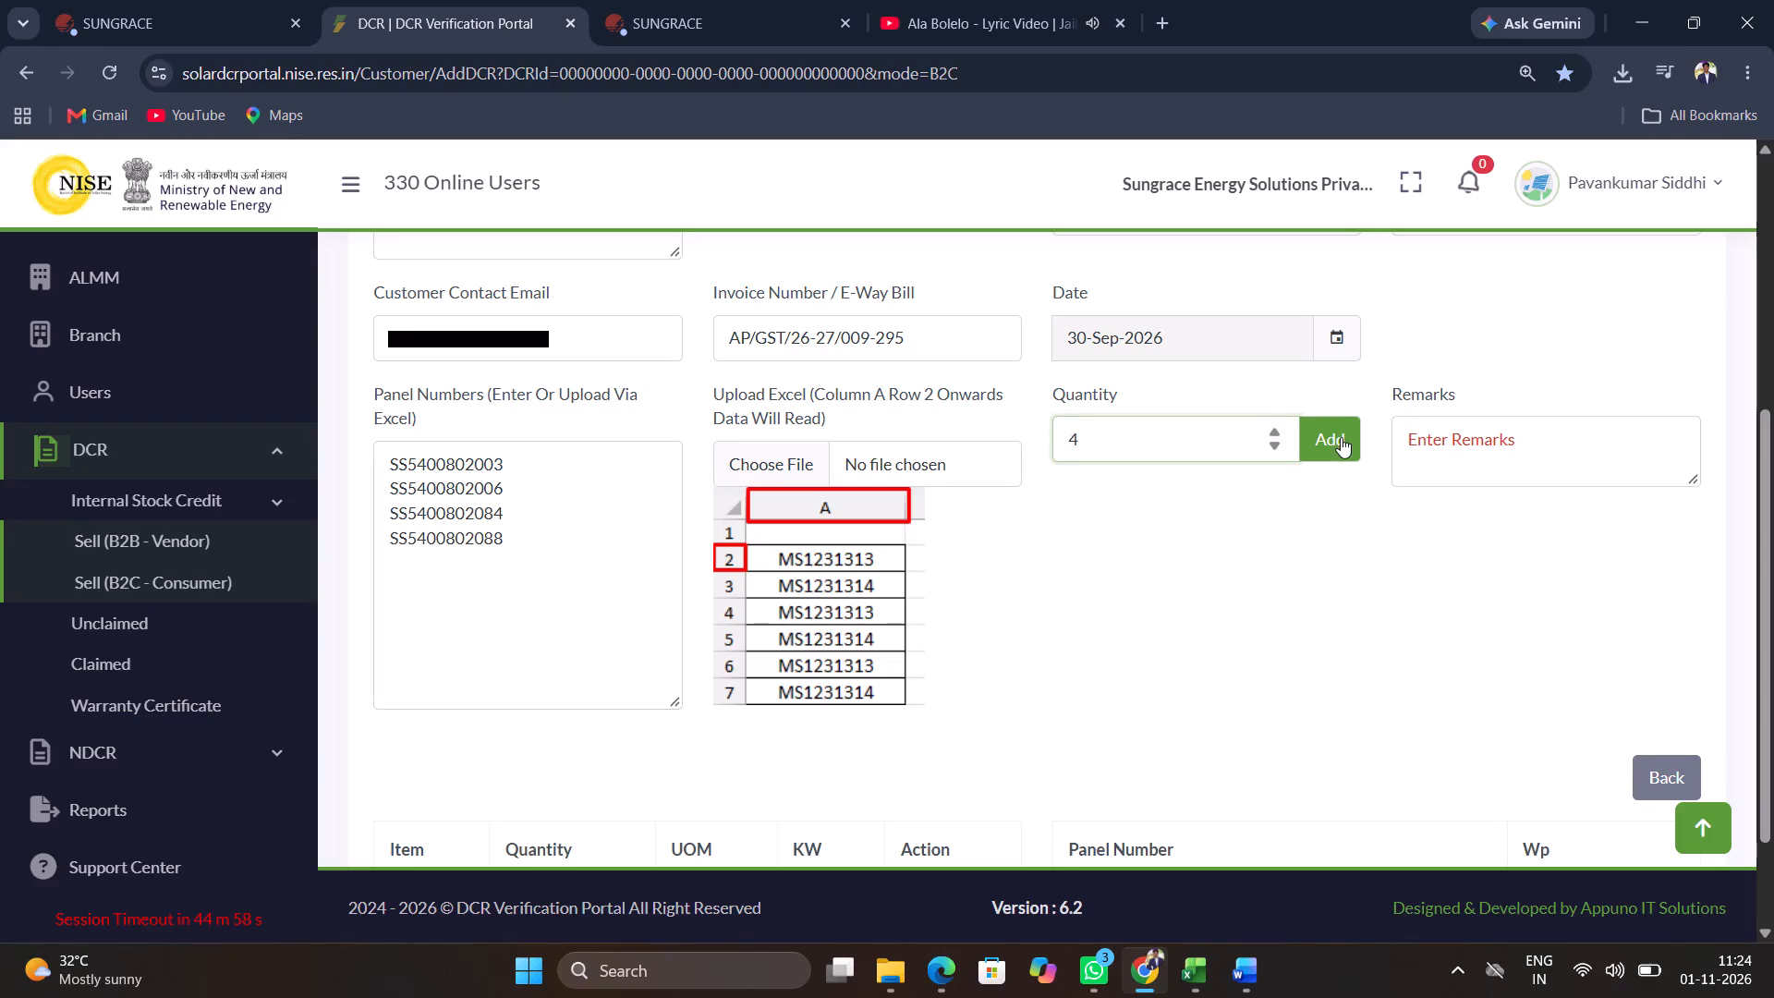
left_click(1341, 437)
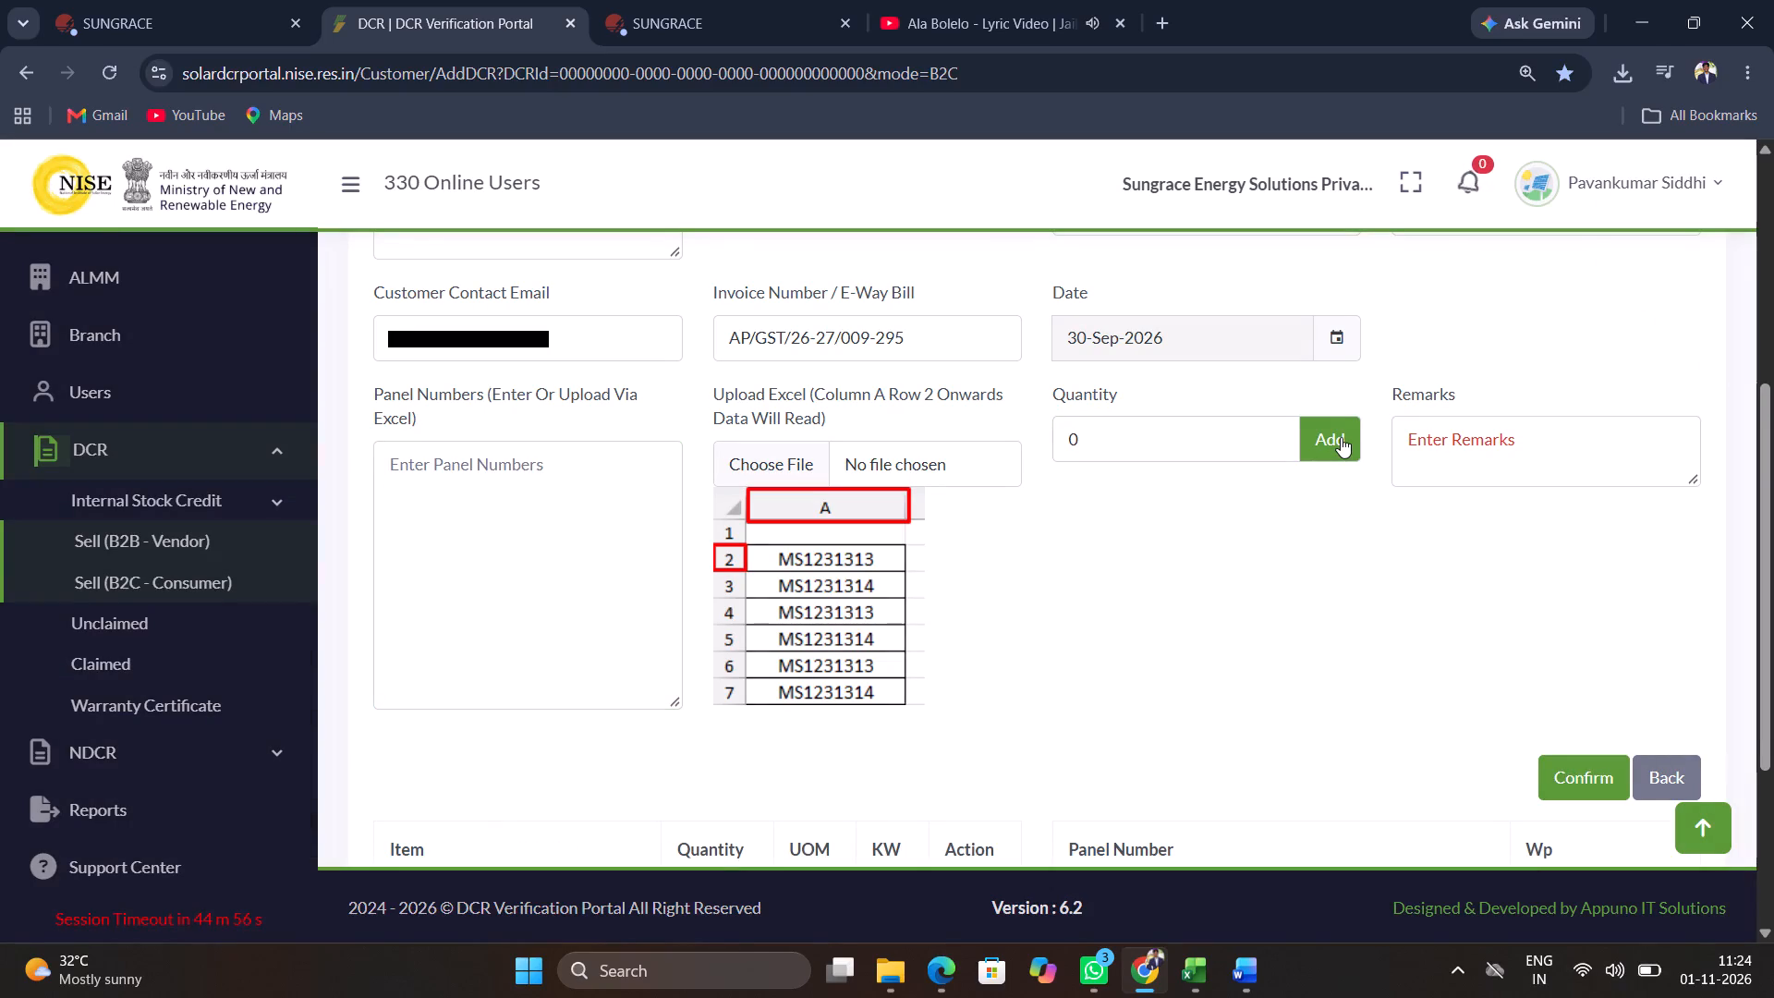
Copy the consumer's address from the Sungrace work order's quick copy details into Remarks.
left_click(1471, 468)
left_click(160, 0)
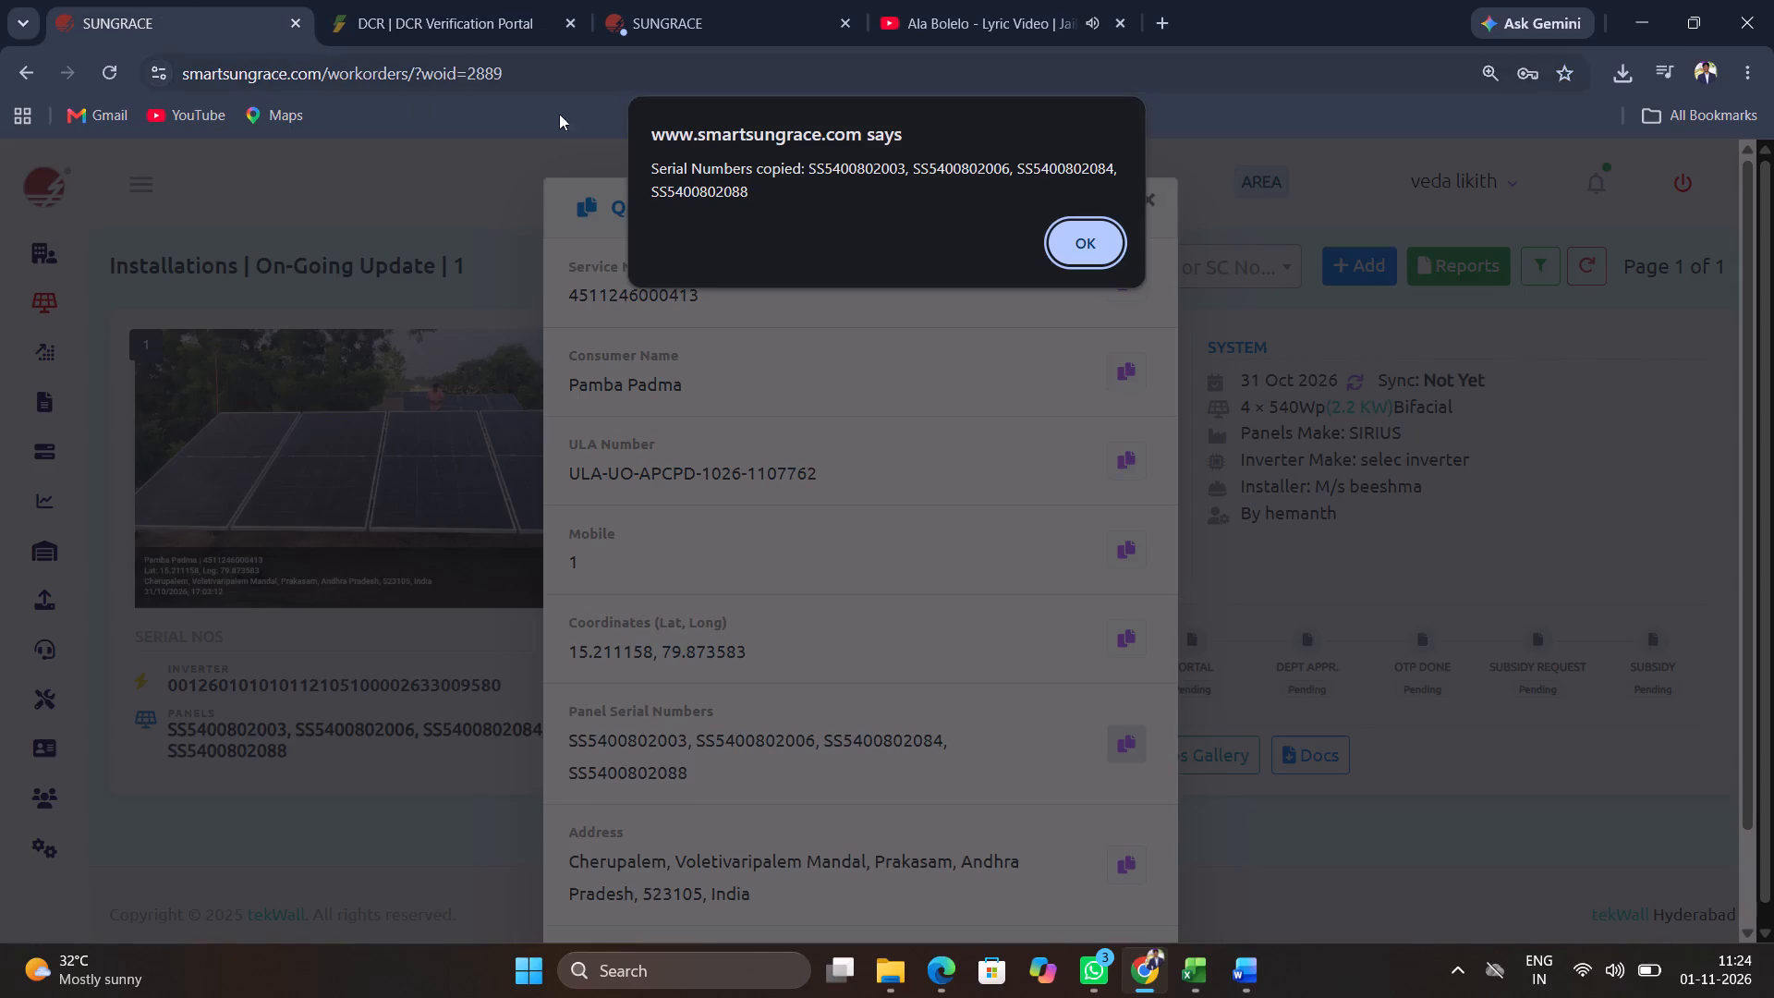
left_click(766, 6)
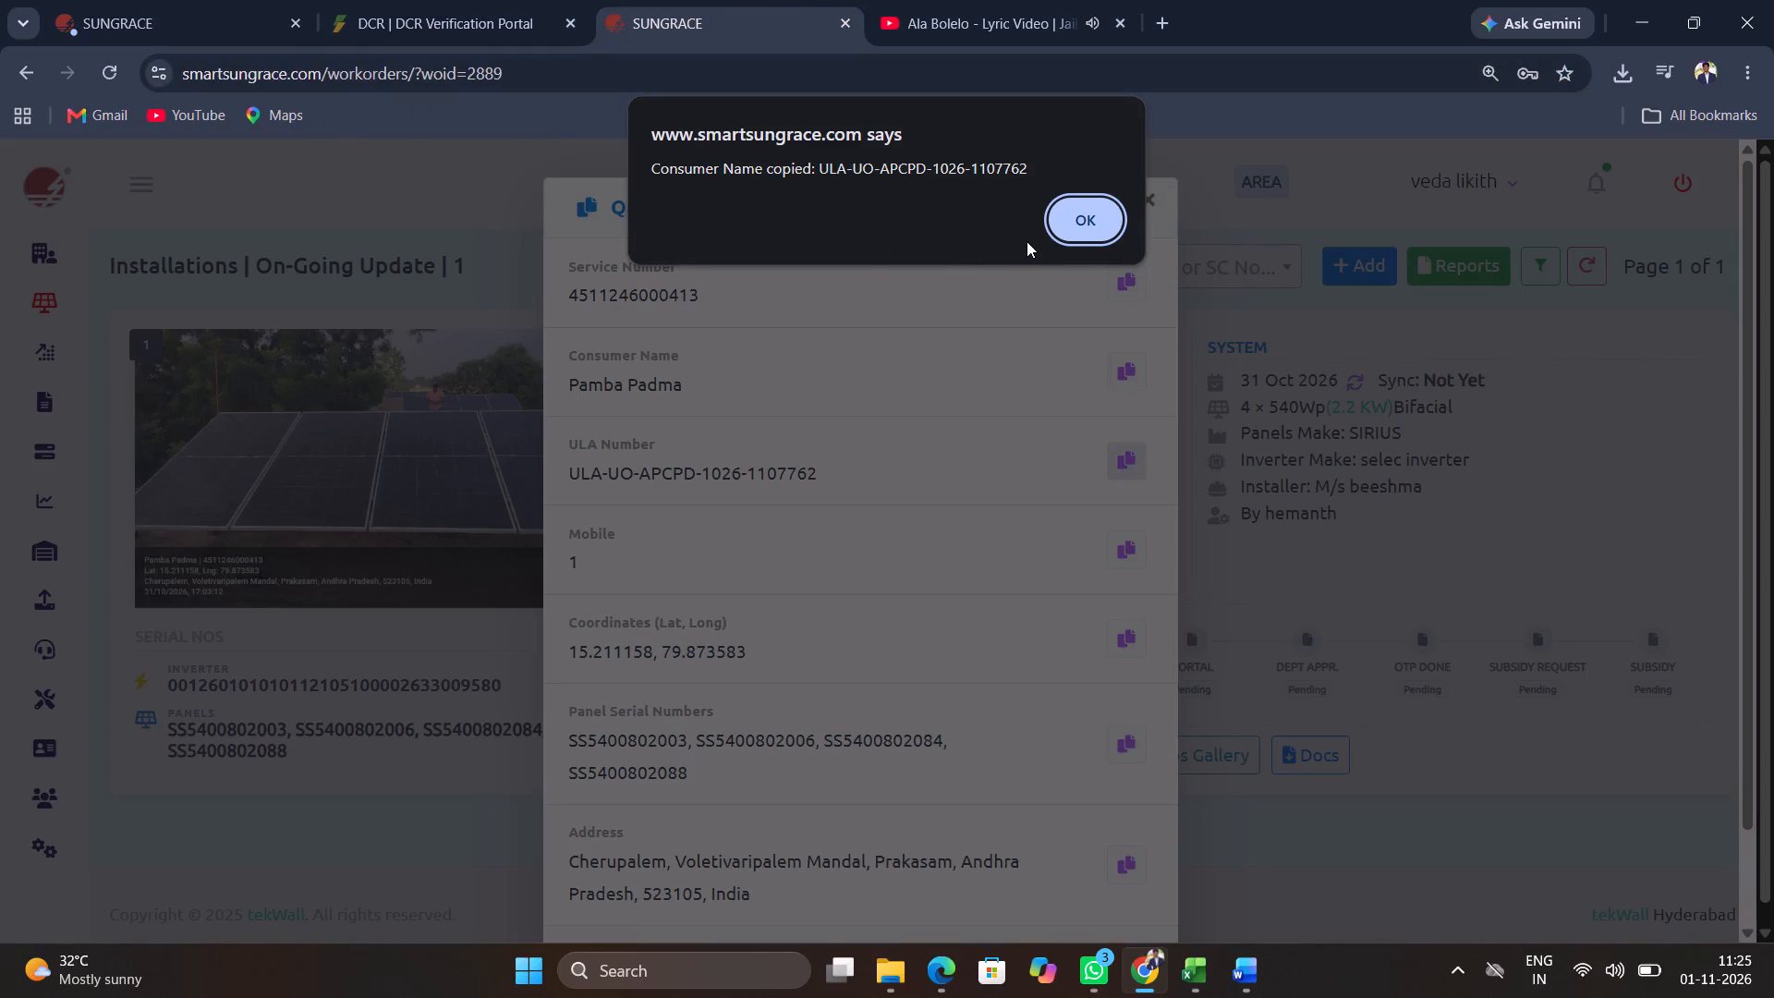
left_click(74, 3)
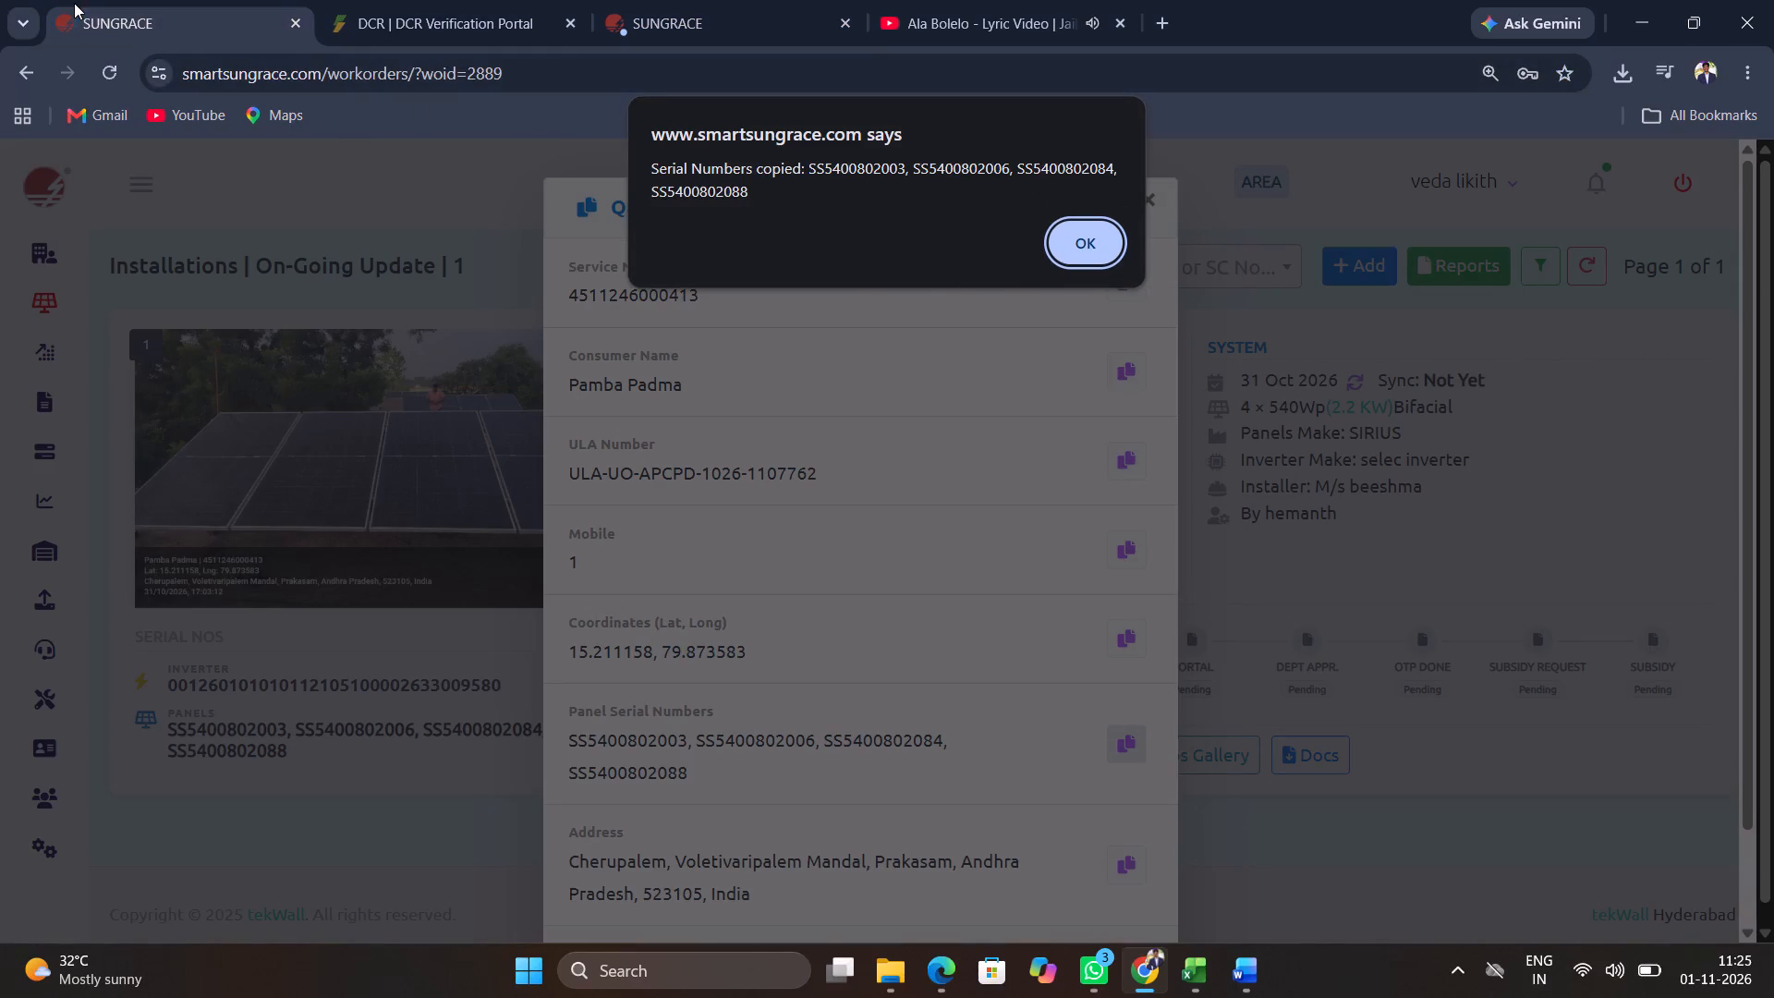
left_click(1073, 262)
left_click(1128, 866)
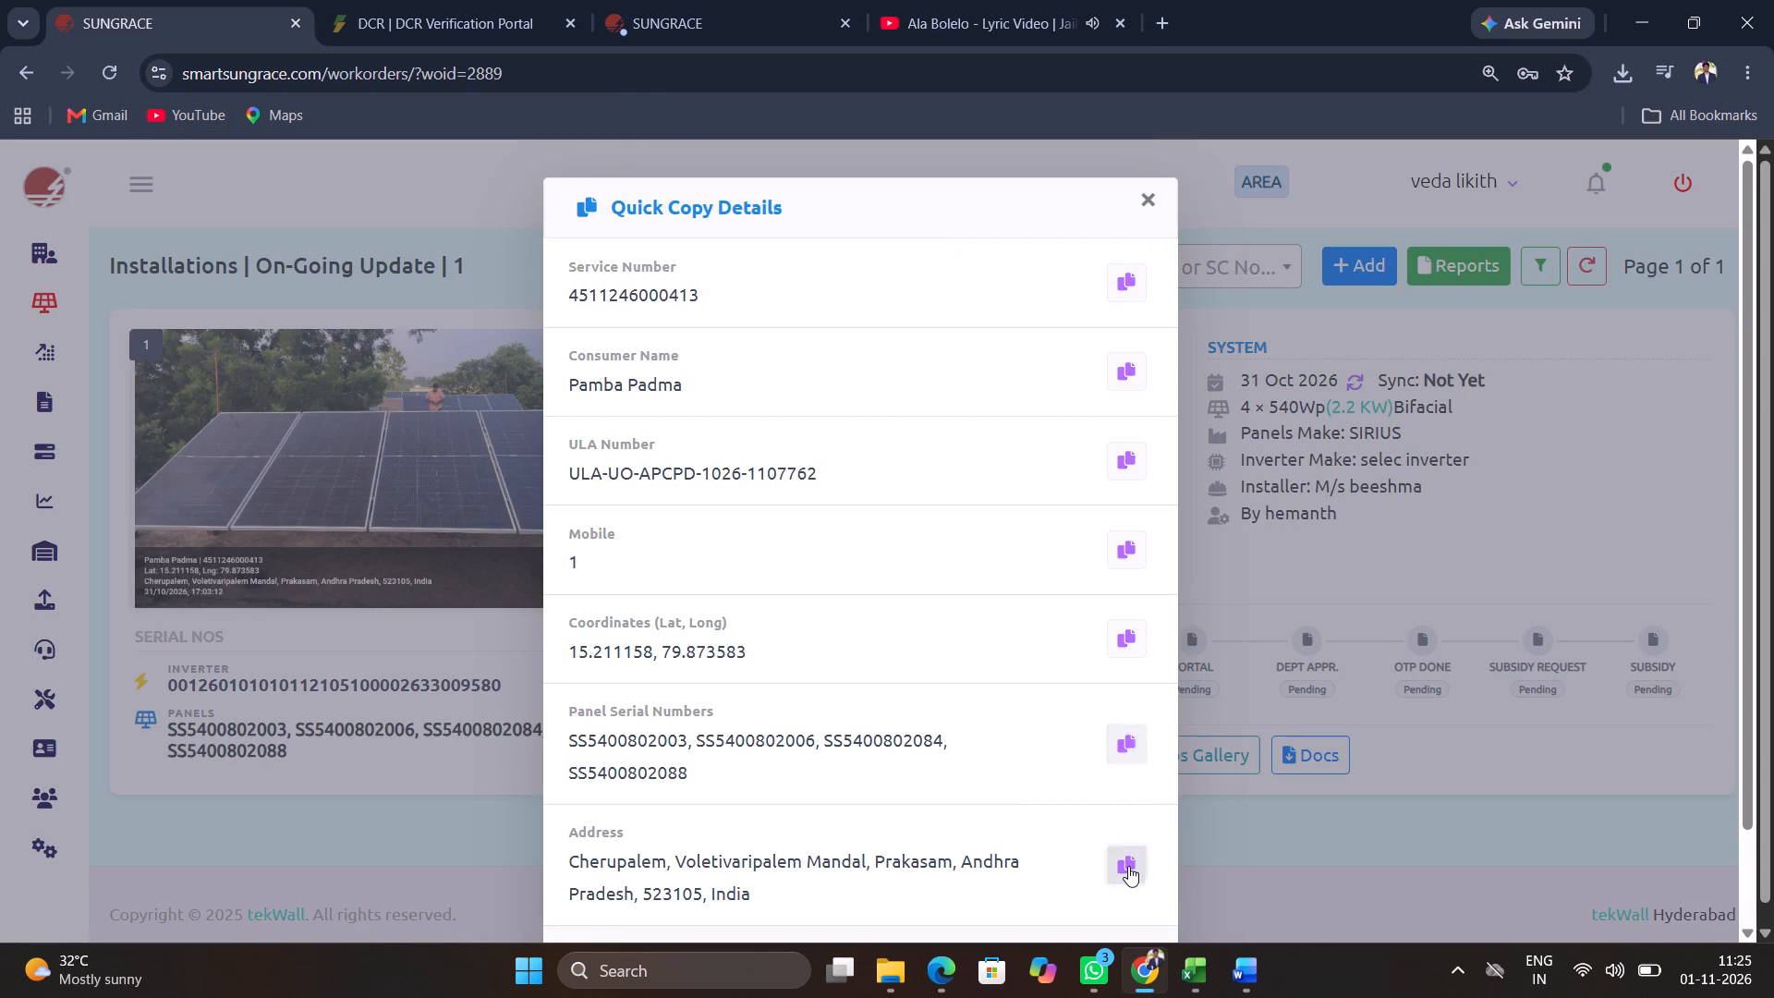
left_click(677, 12)
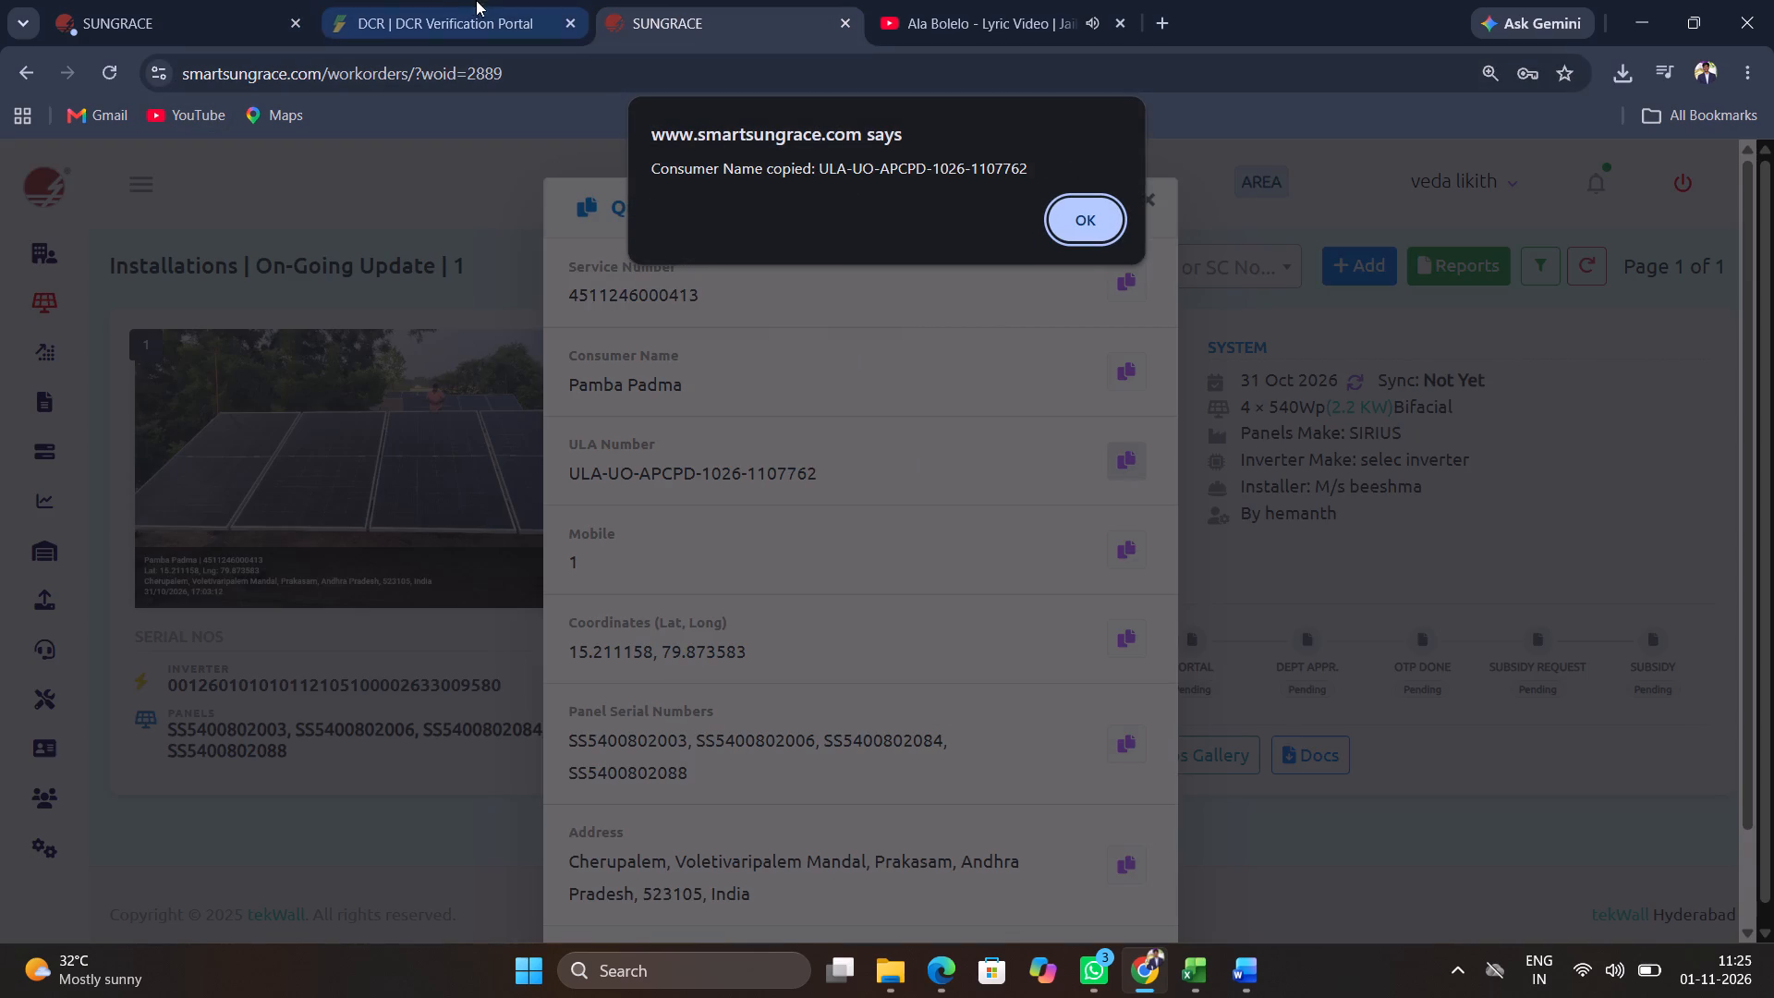
left_click(437, 0)
scroll(1328, 461, "down", 2)
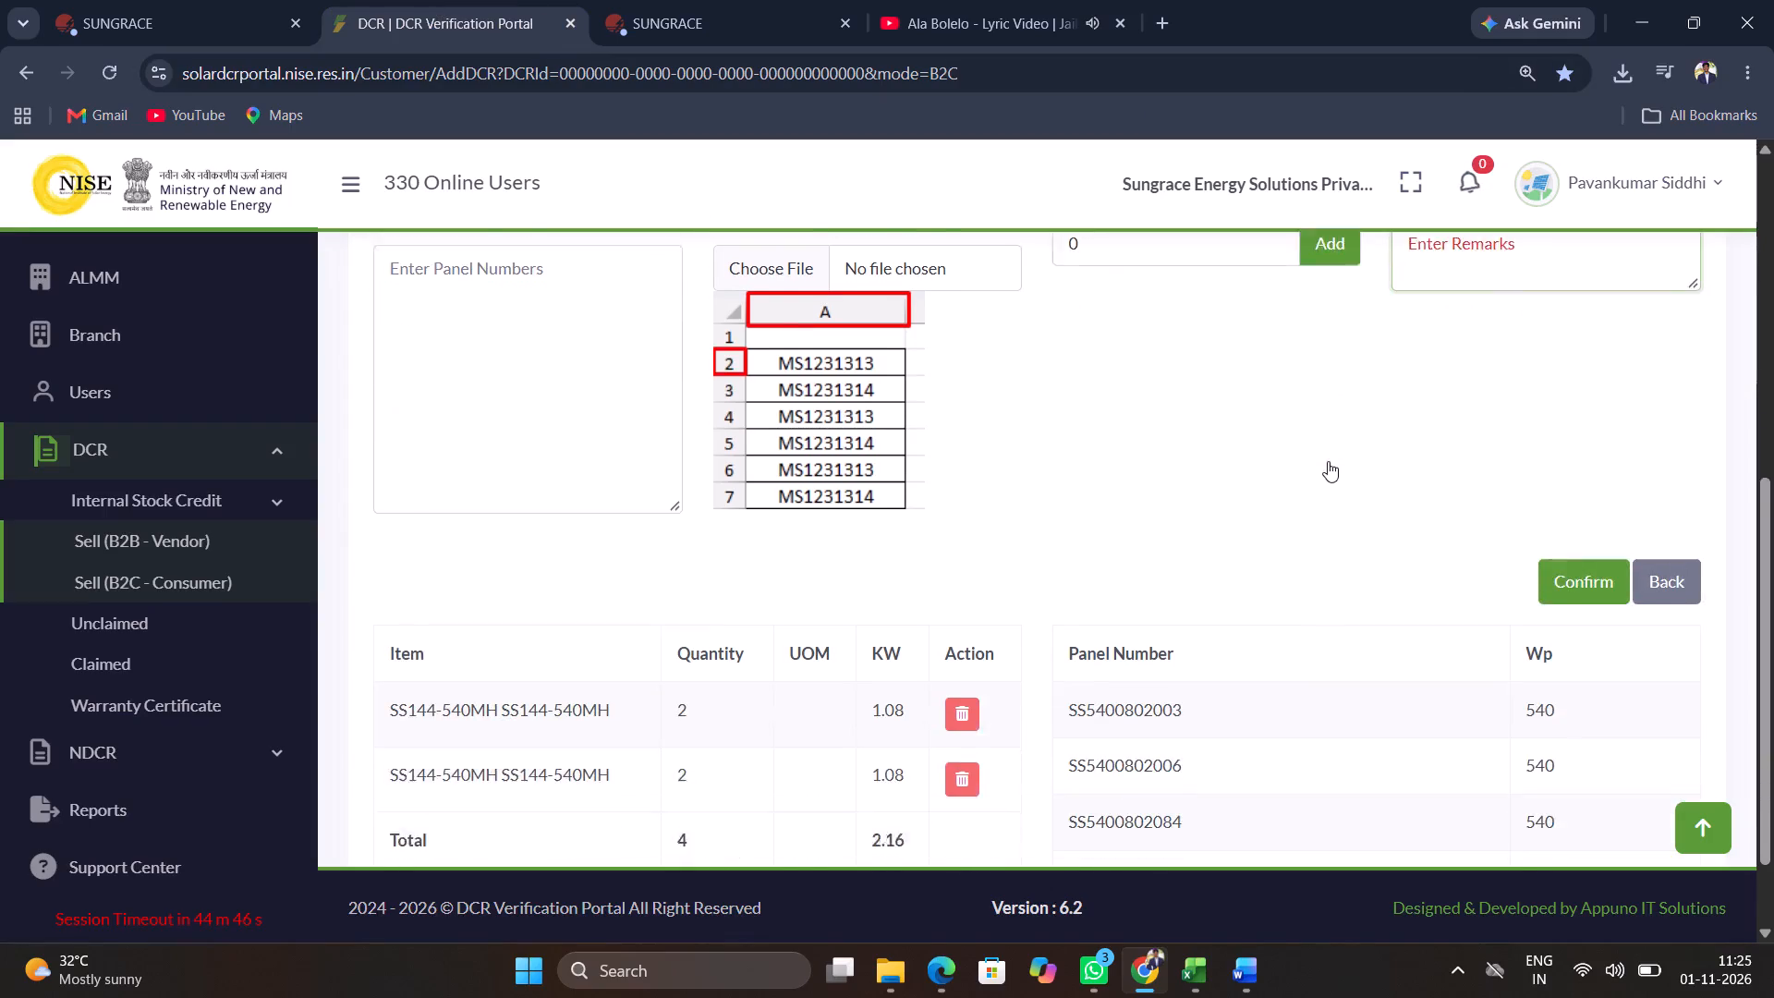
scroll(1403, 488, "up", 2)
left_click(1425, 440)
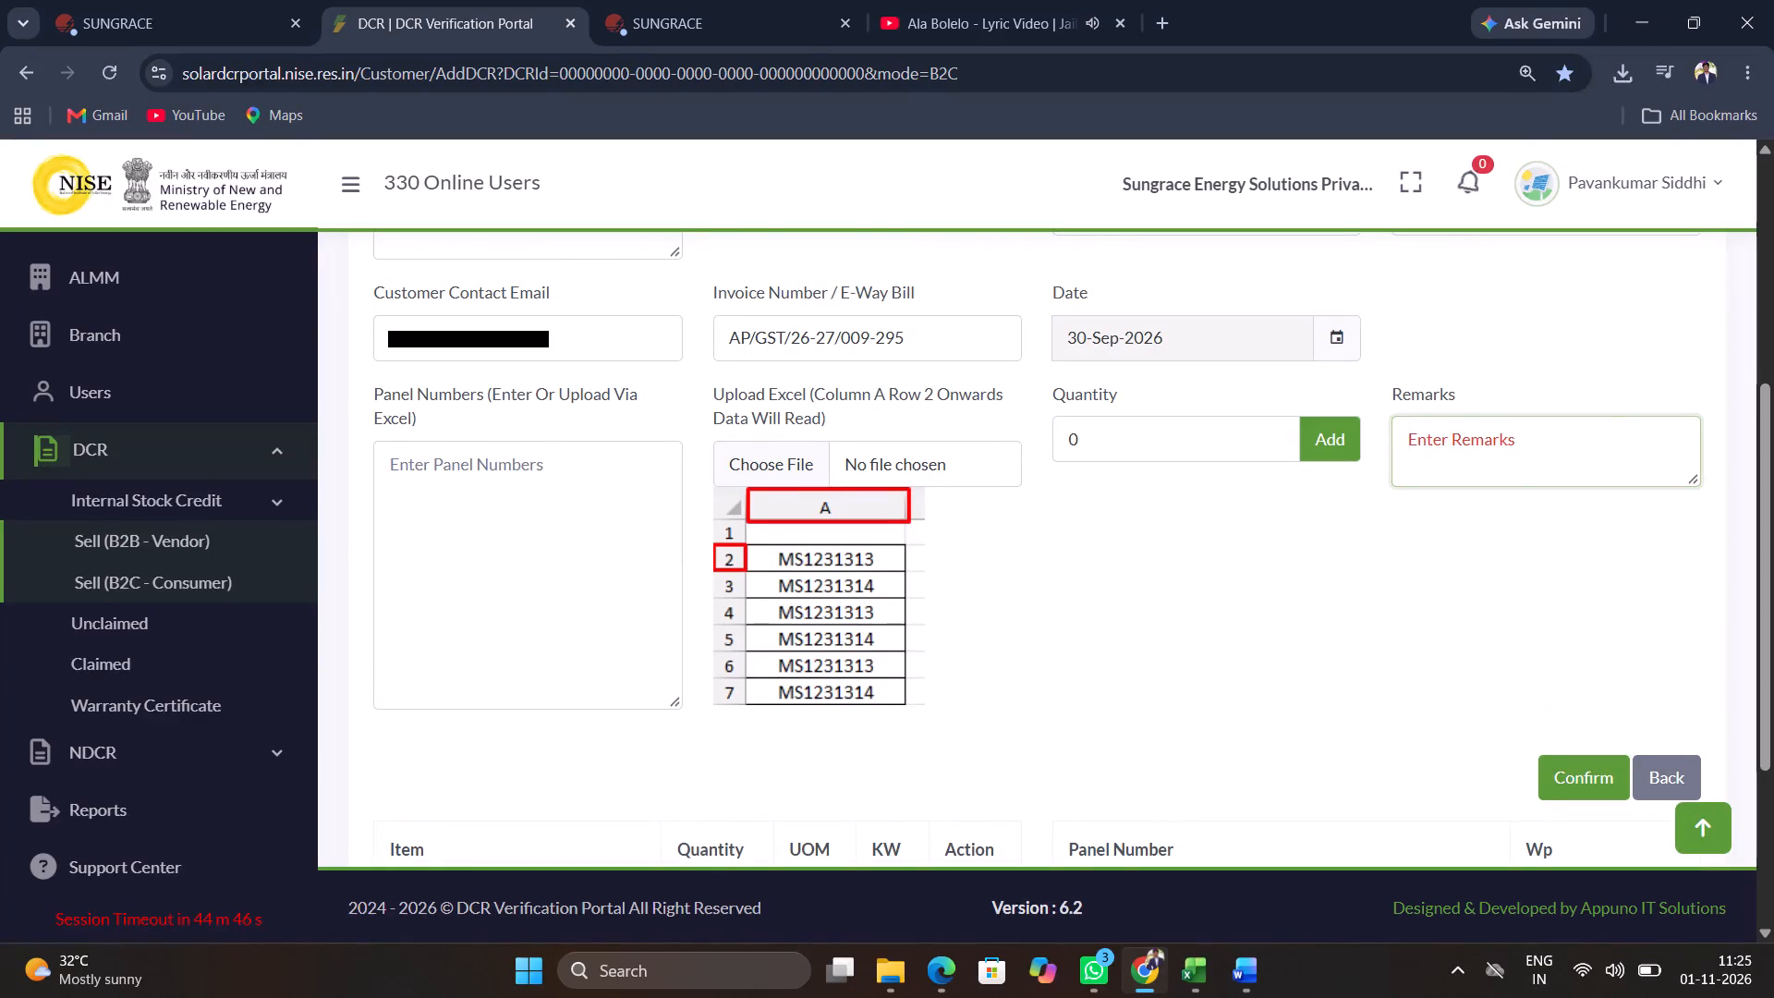
key("ctrl+v")
Copy the pincode from the Sungrace work order into Customer Pin Code, closing the duplicate Sungrace tab along the way.
scroll(1081, 445, "up", 4)
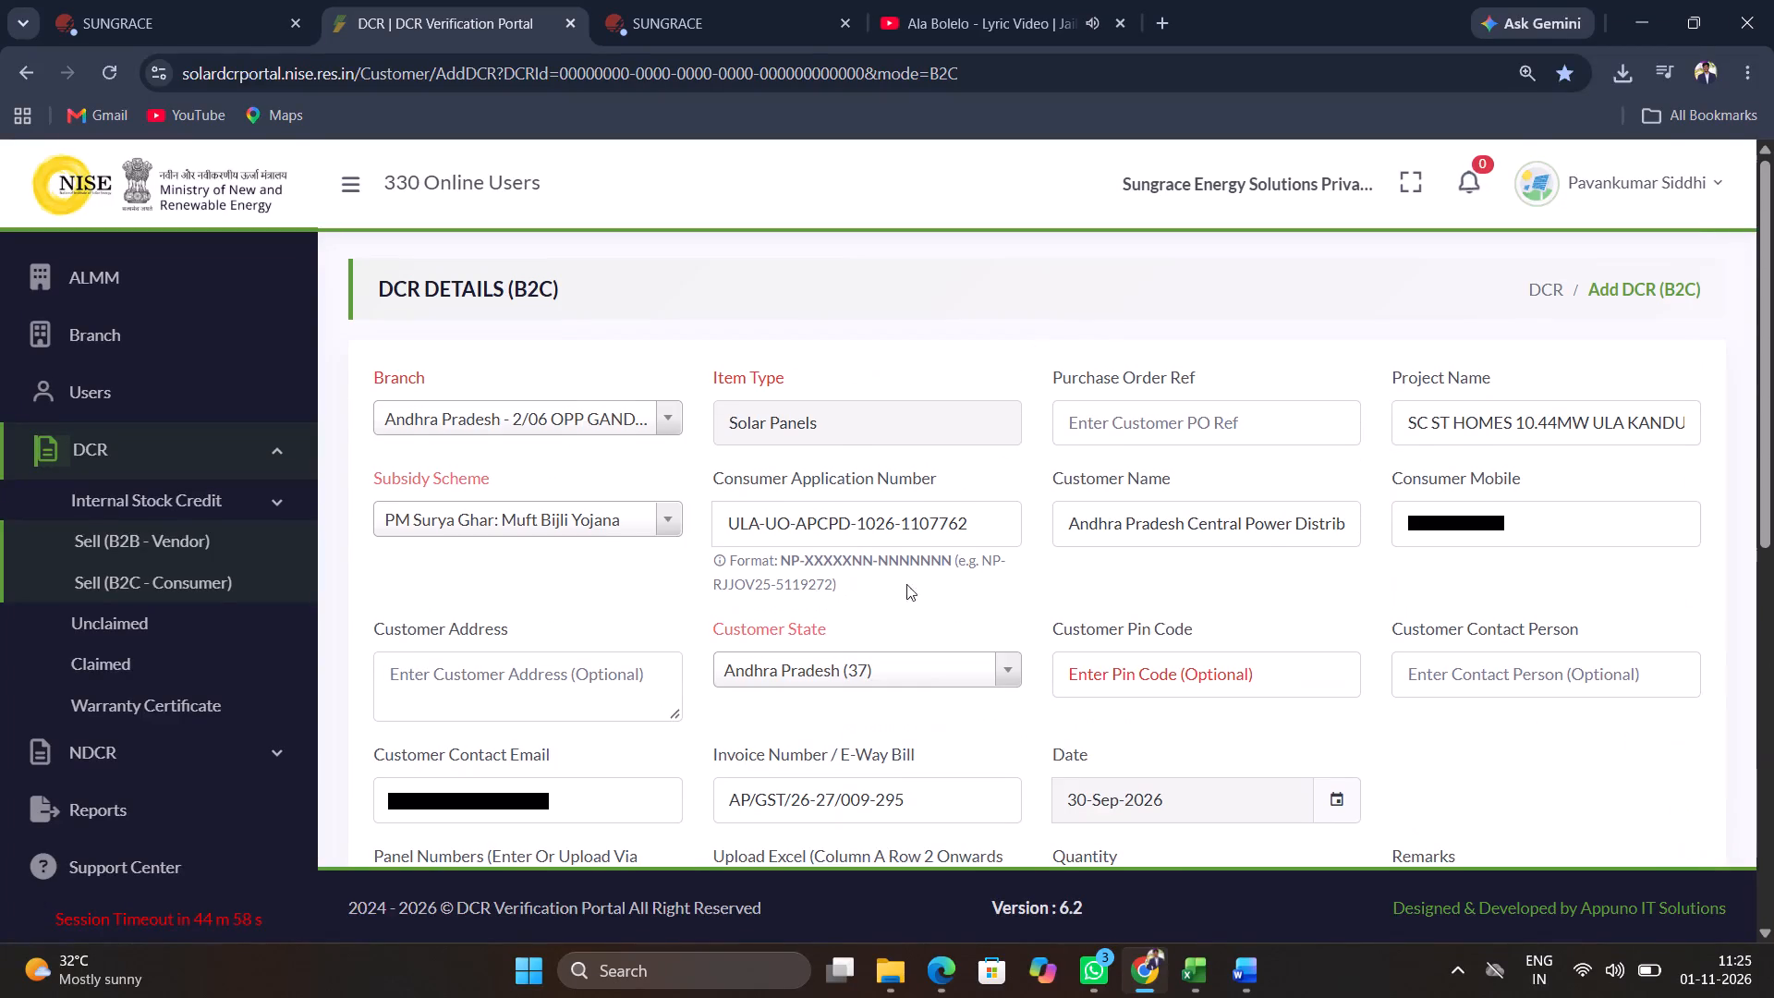
scroll(954, 560, "down", 2)
left_click(1095, 462)
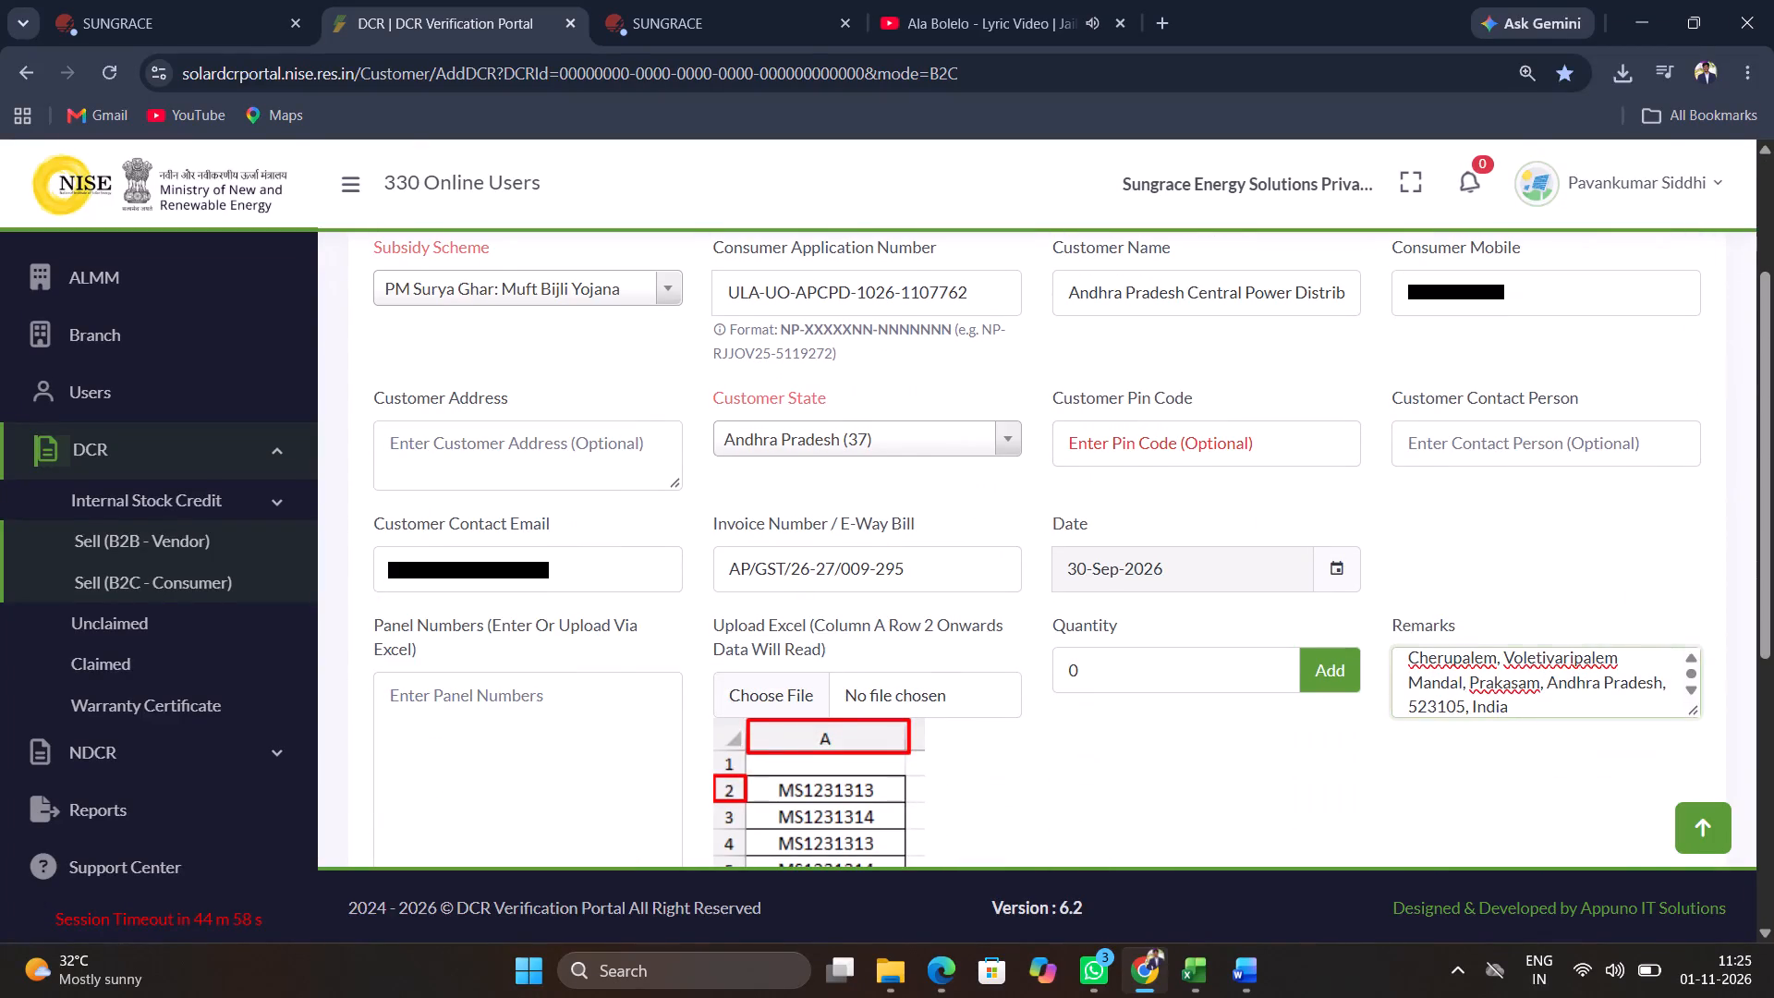
left_click(190, 8)
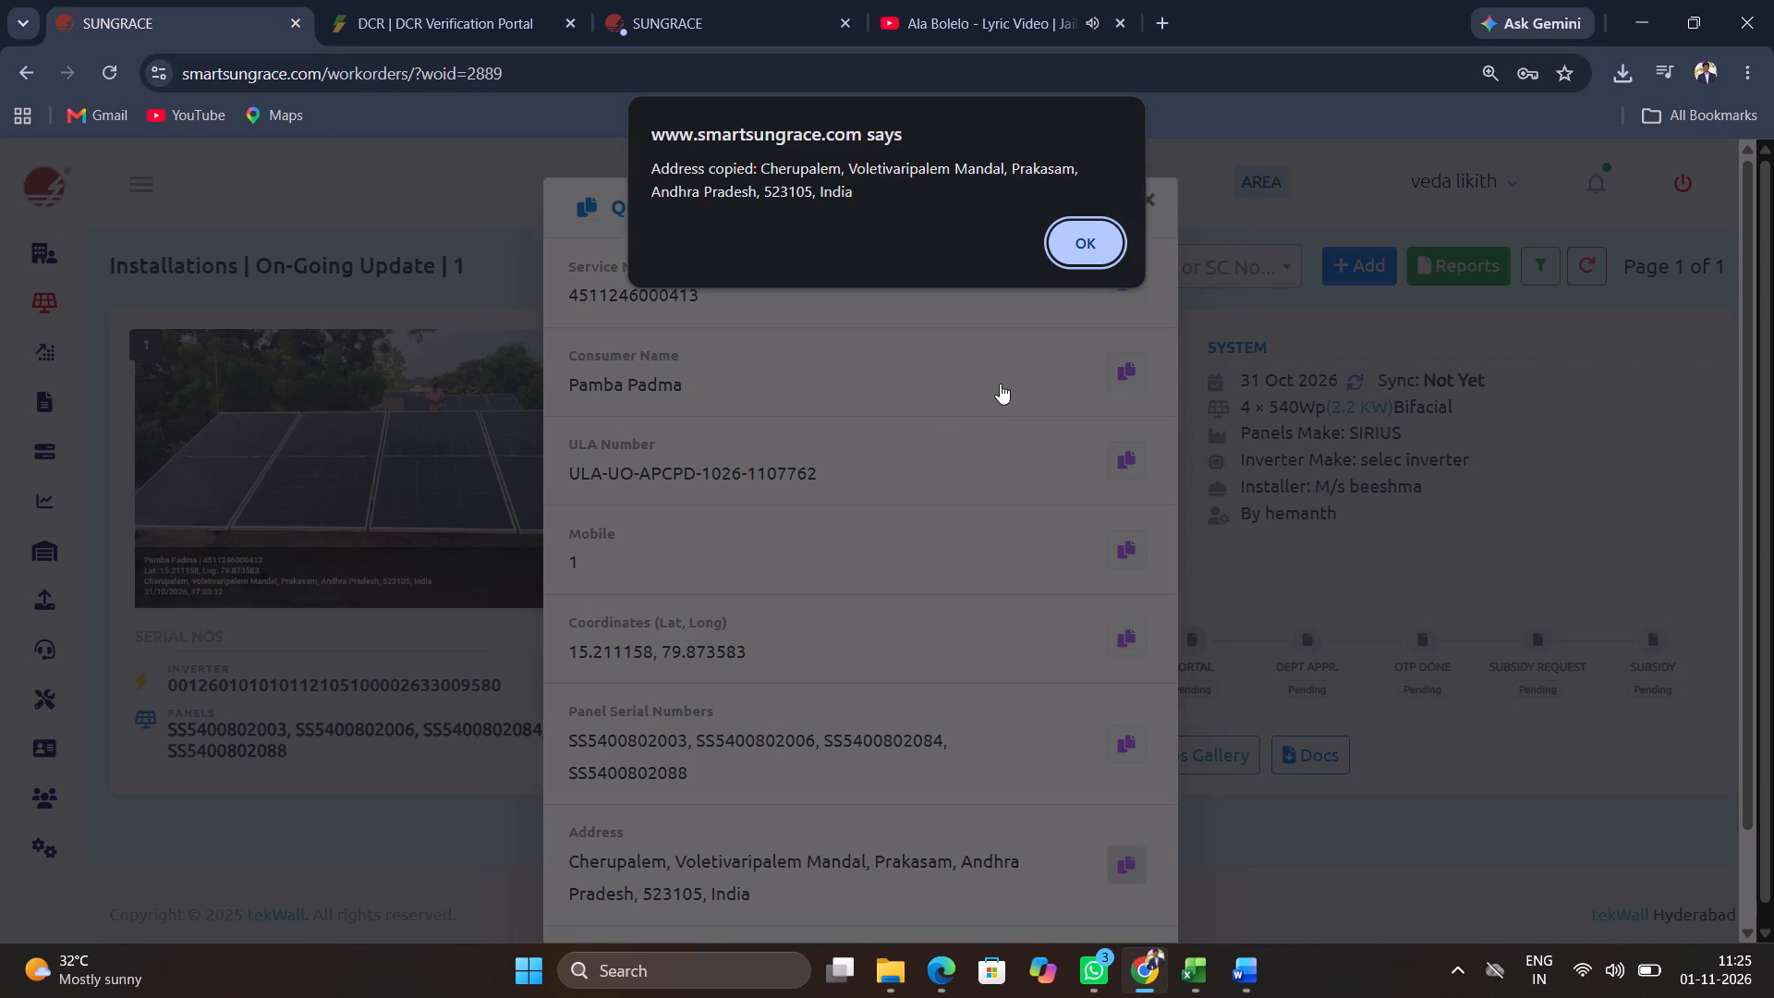
left_click(1079, 249)
left_click(842, 18)
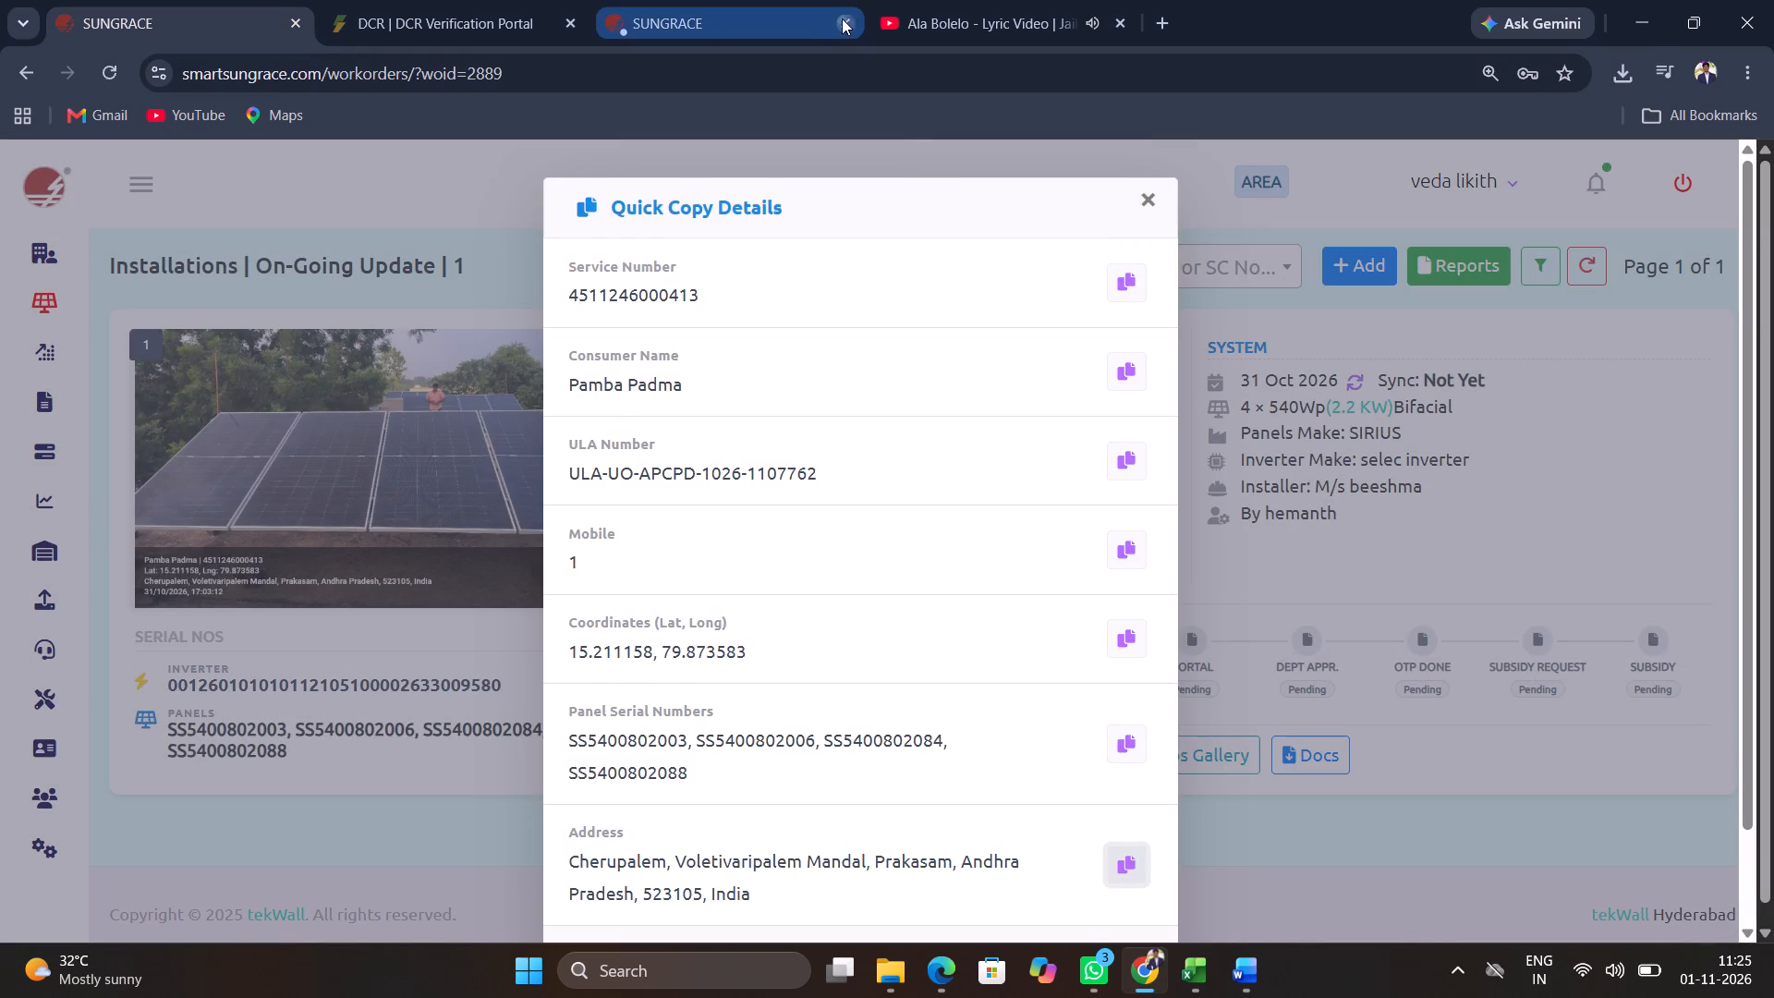
scroll(788, 408, "down", 4)
left_click(1133, 854)
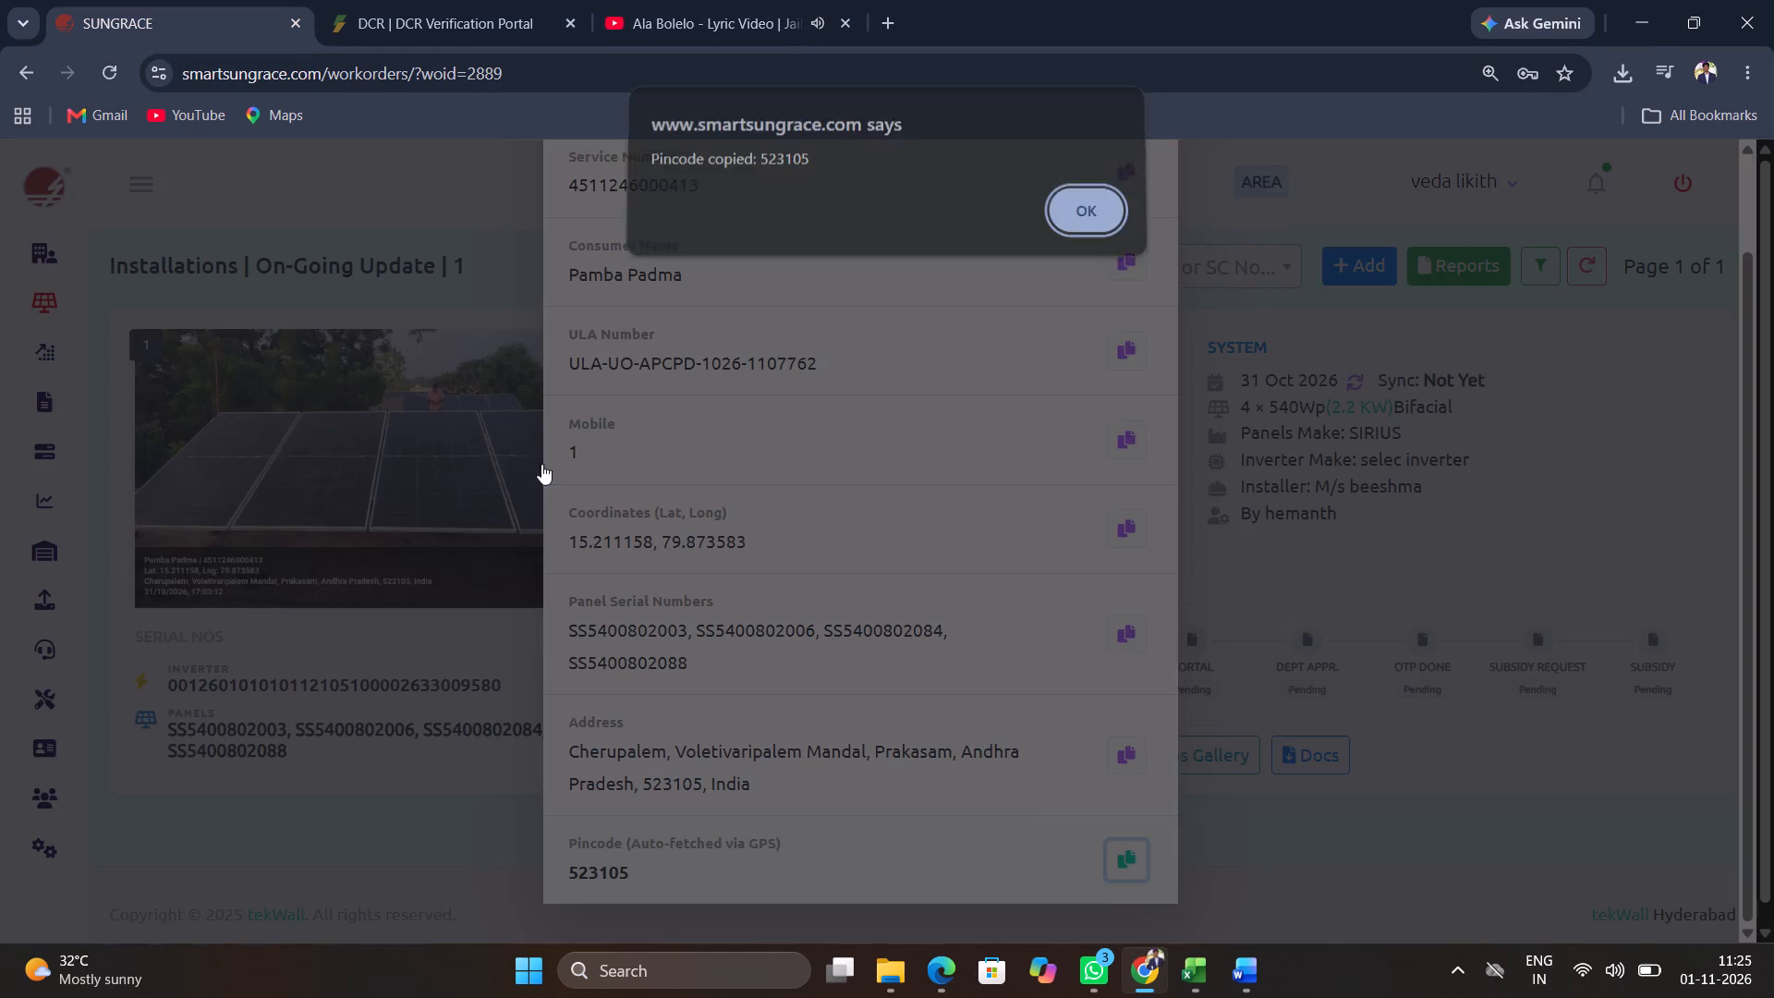
left_click(383, 0)
key("ctrl+v")
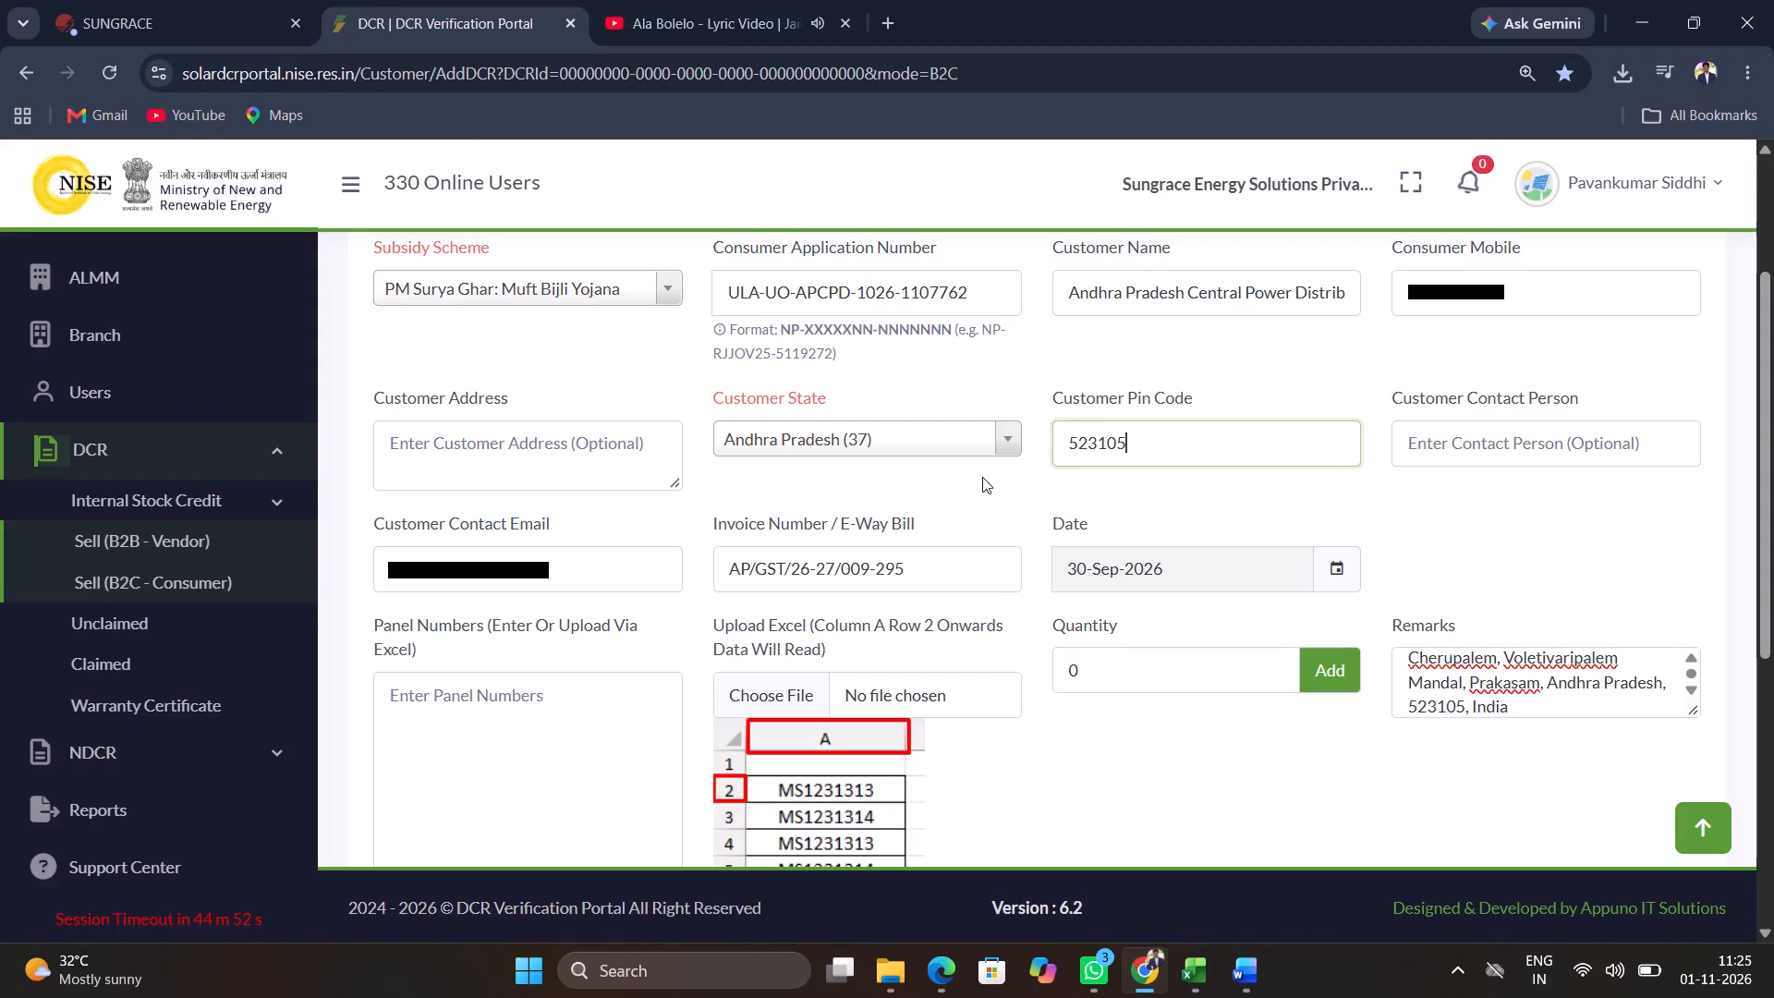
Confirm and submit the completed DCR (B2C) form.
scroll(982, 477, "down", 5)
left_click(1552, 475)
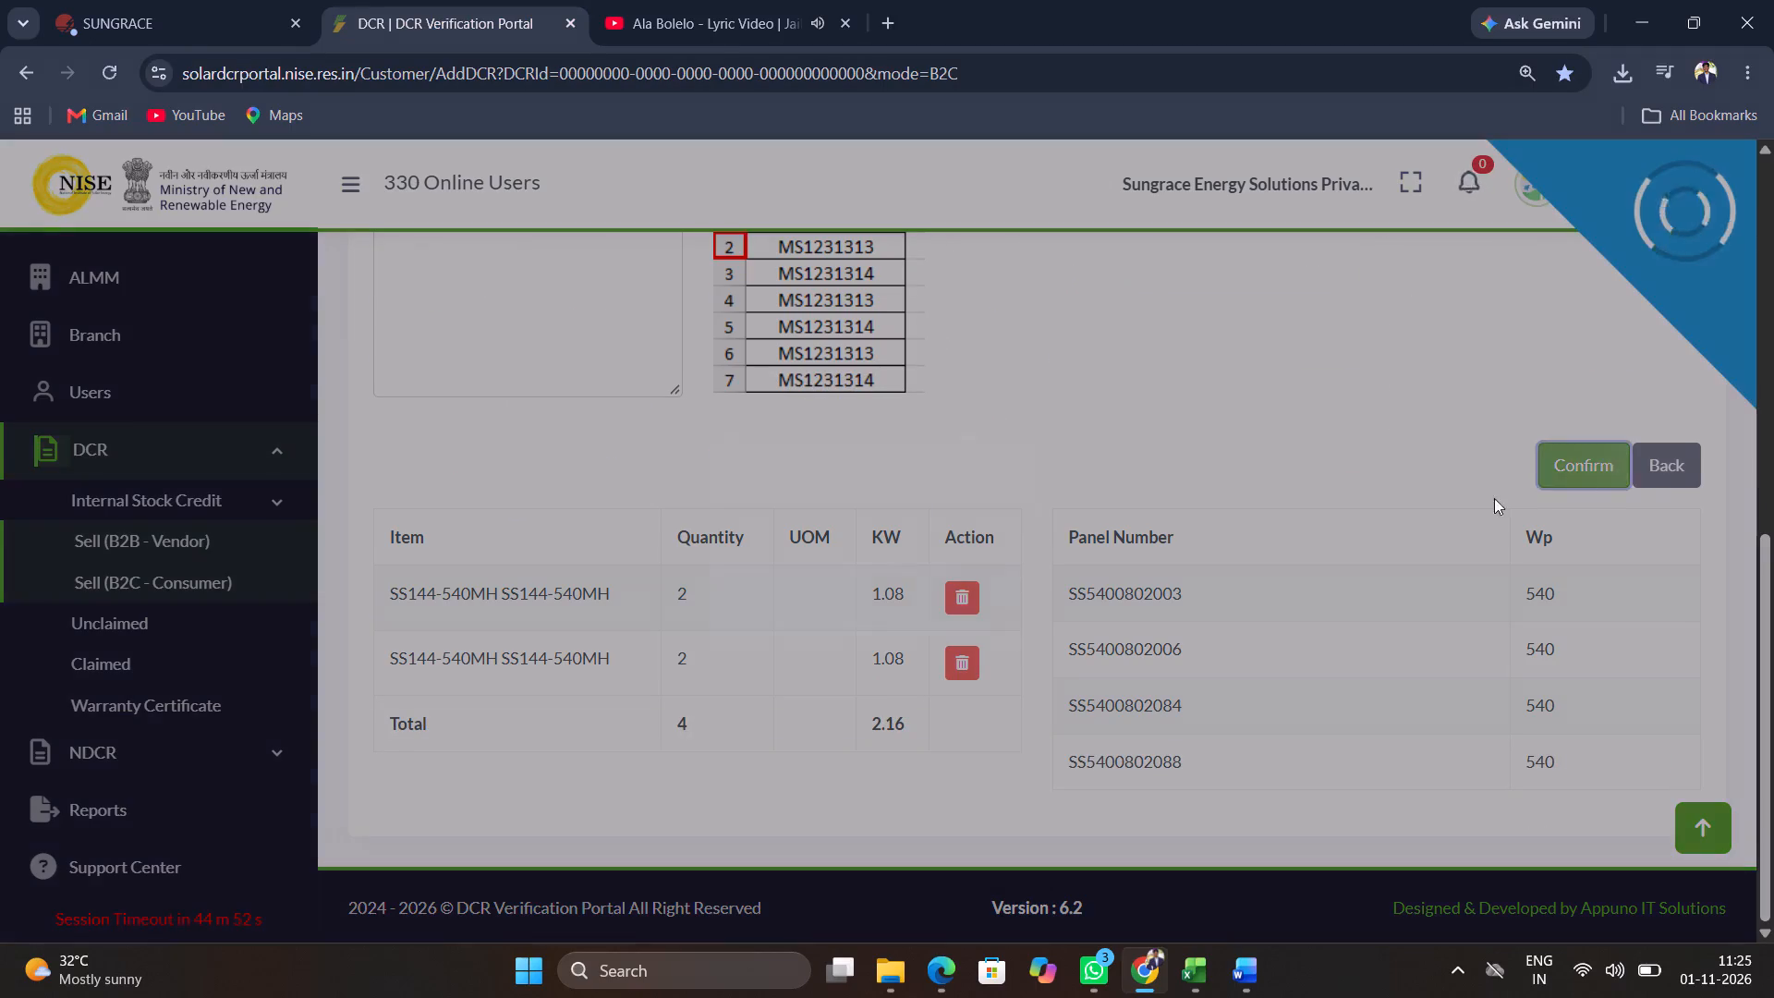
left_click_drag(1125, 657, 1133, 676)
left_click(1136, 680)
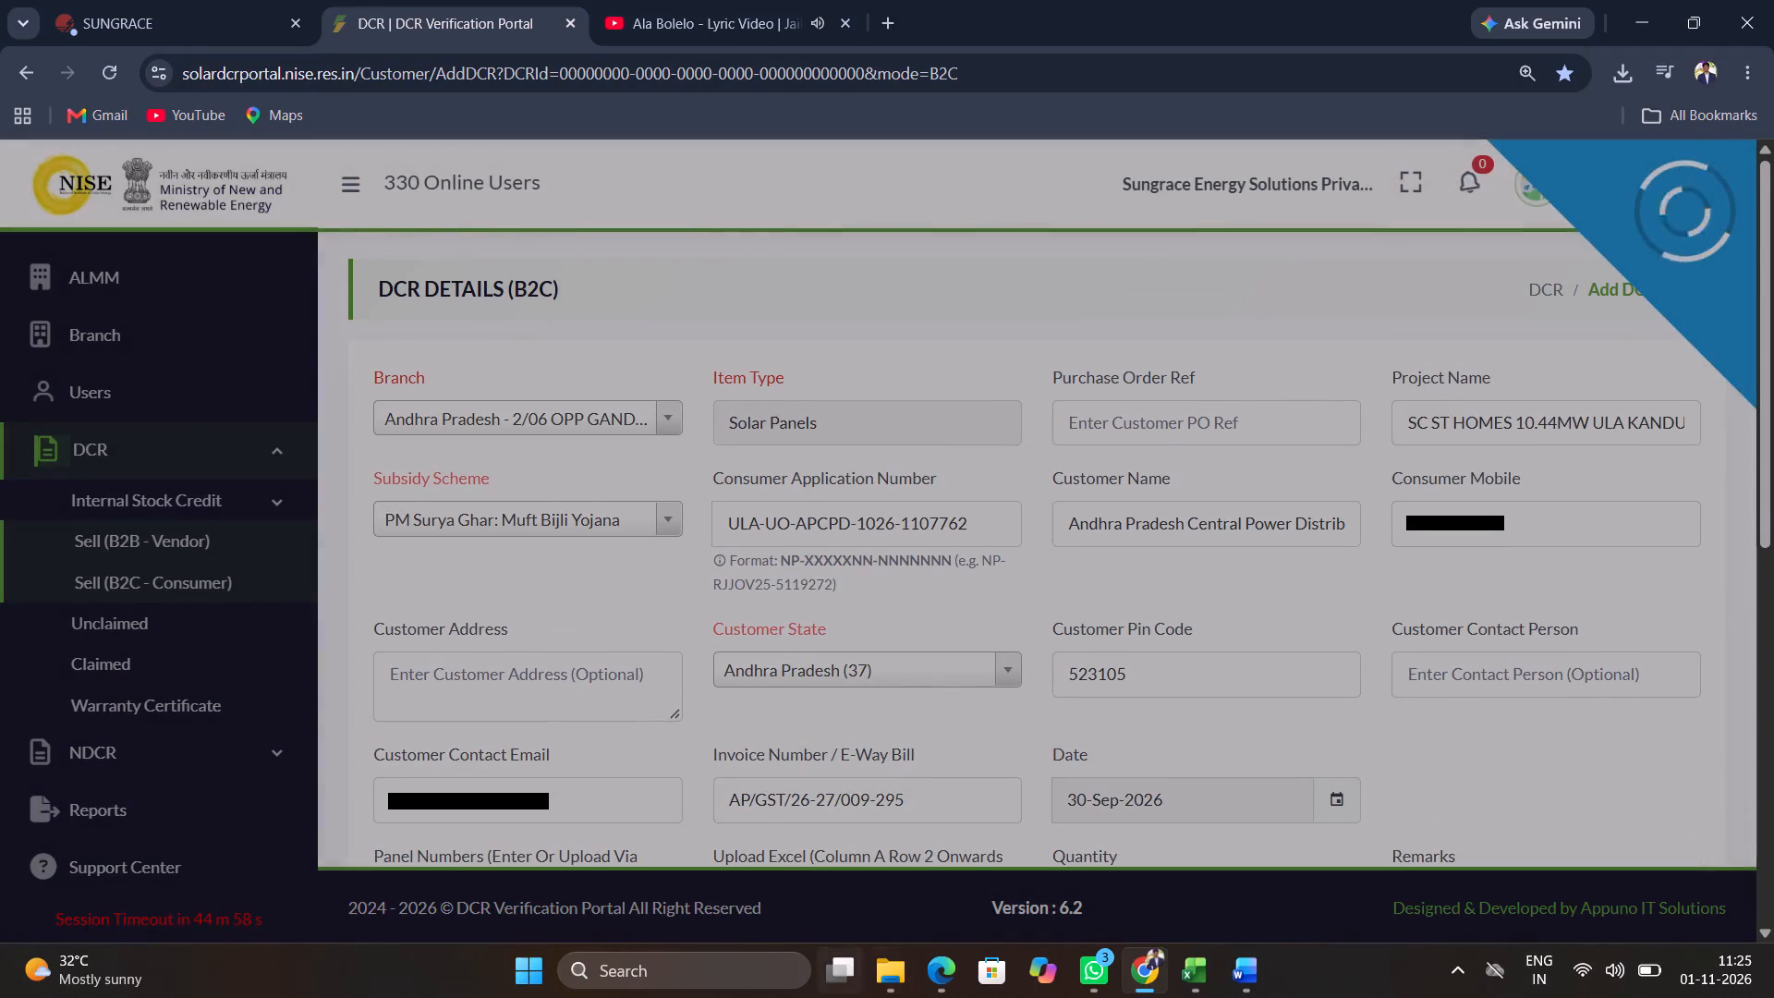
Create a new folder named 295_ inside DCR009 in File Explorer.
left_click(895, 858)
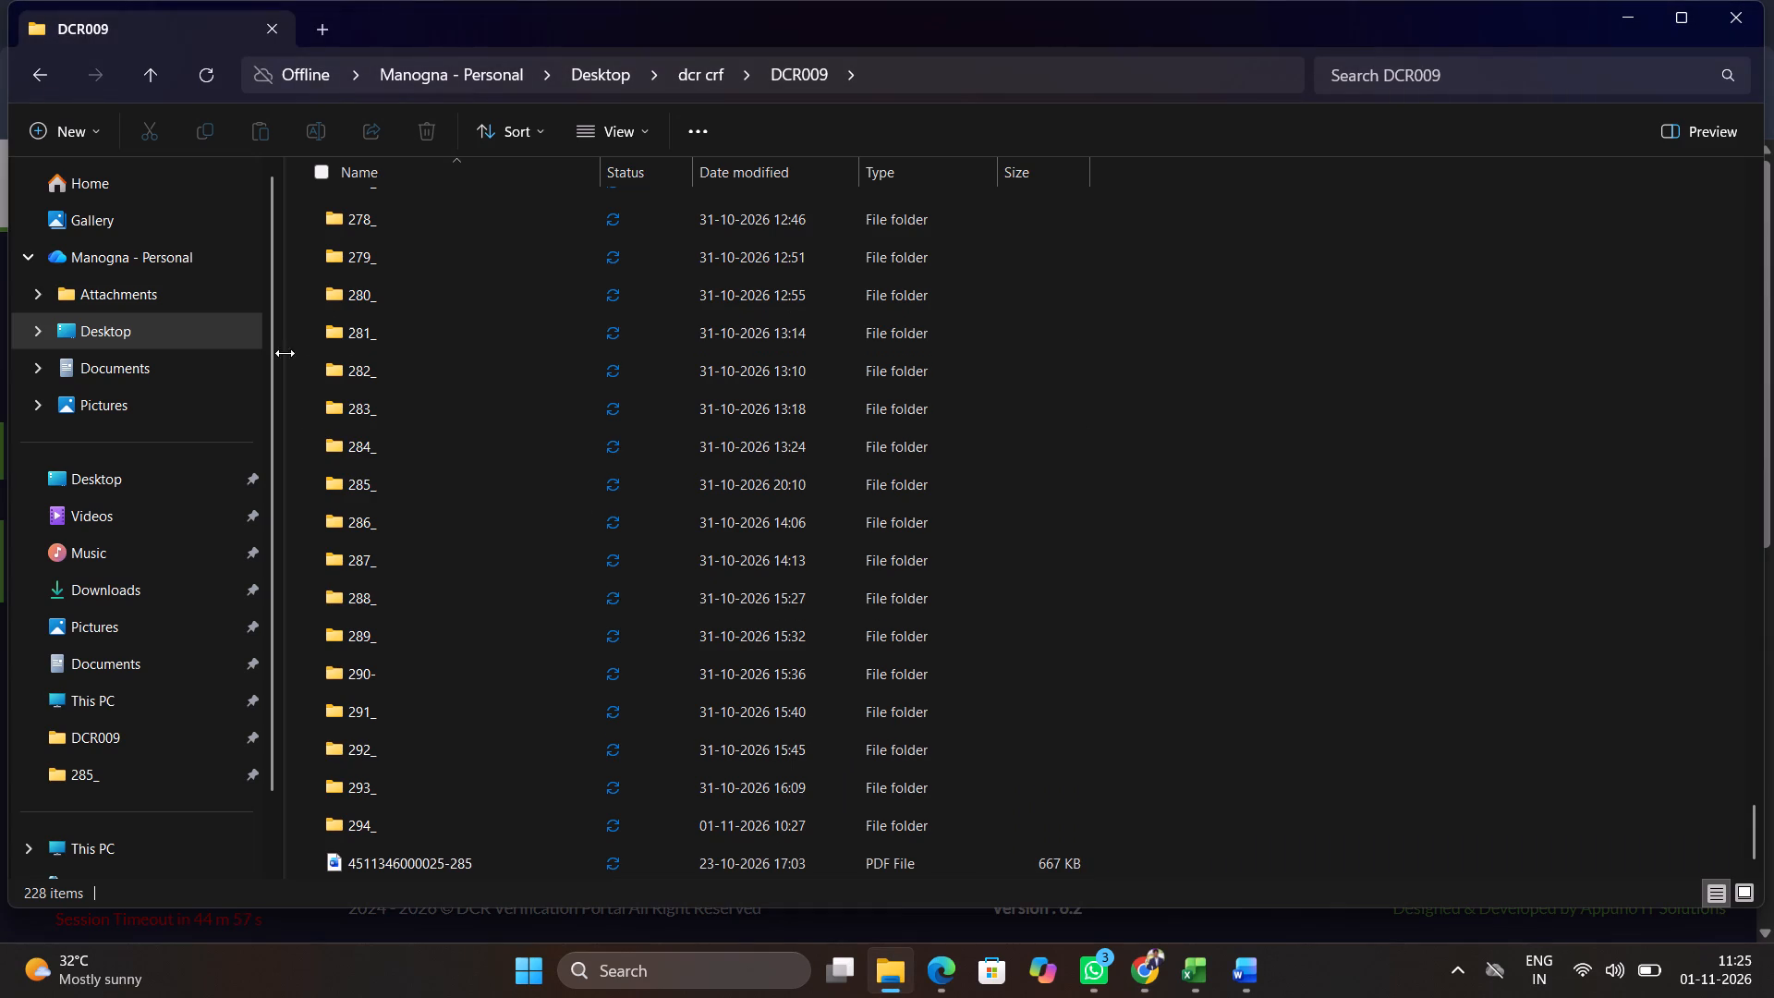
left_click(53, 125)
left_click(49, 191)
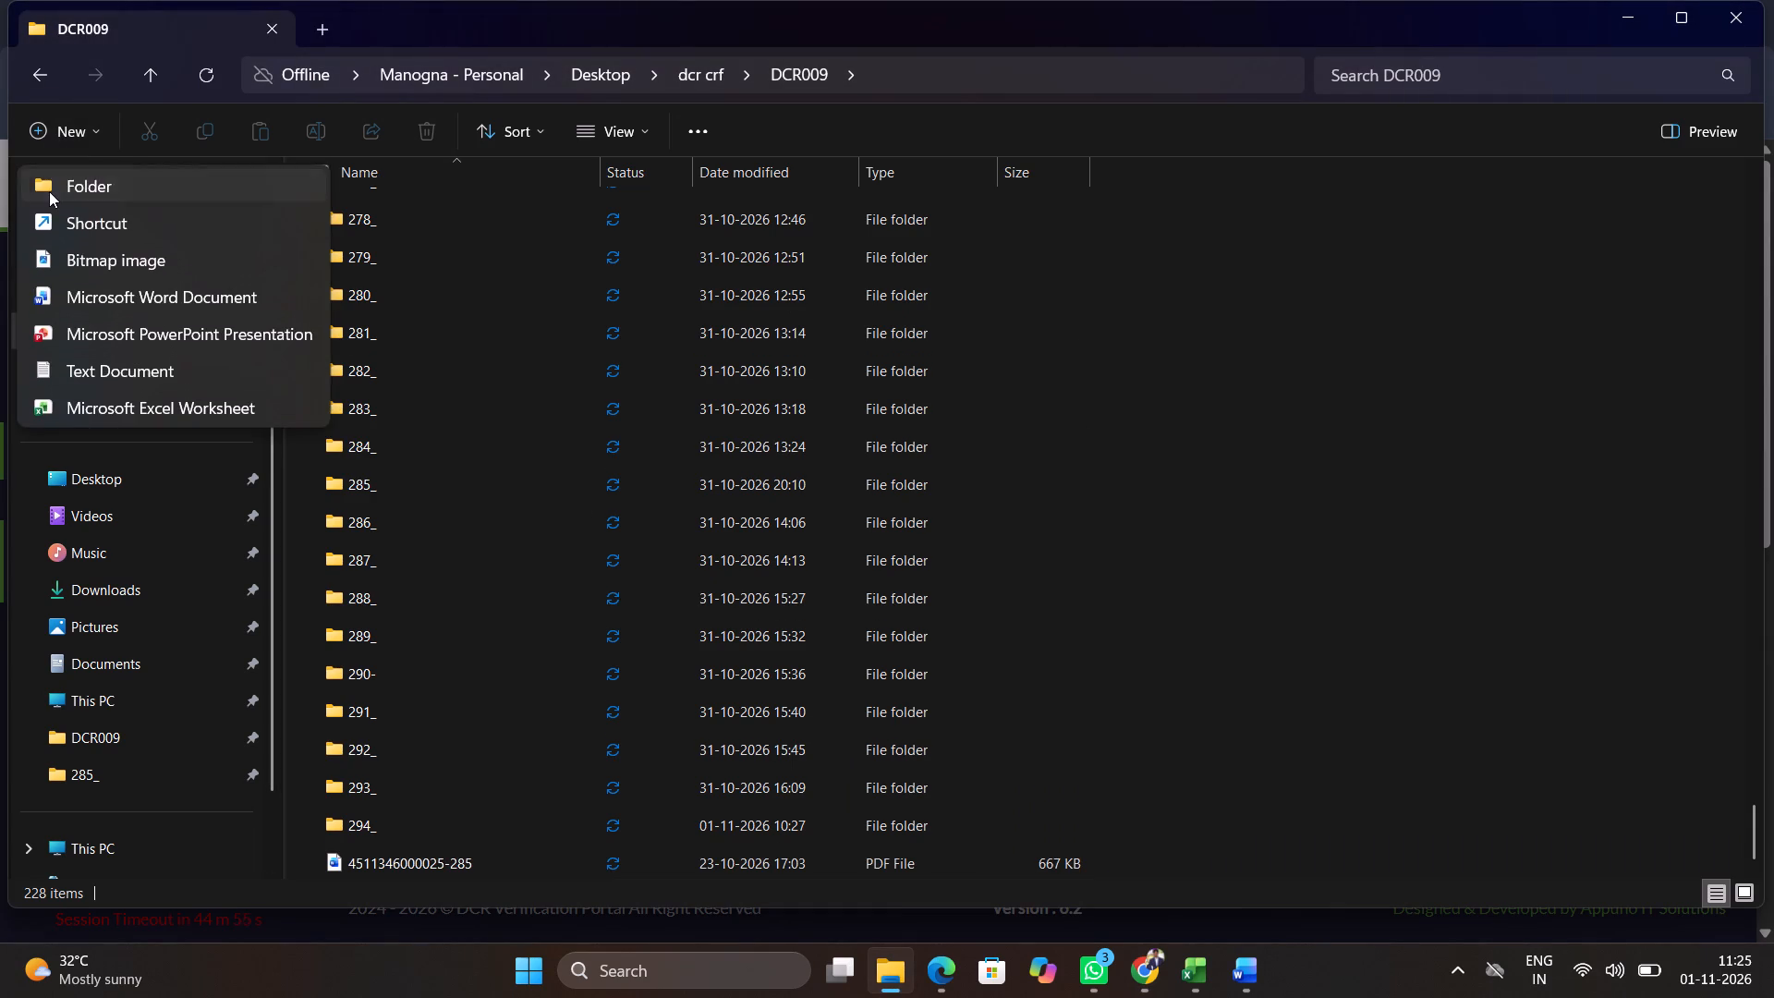
type("295")
key("shift+underscore")
key("Return")
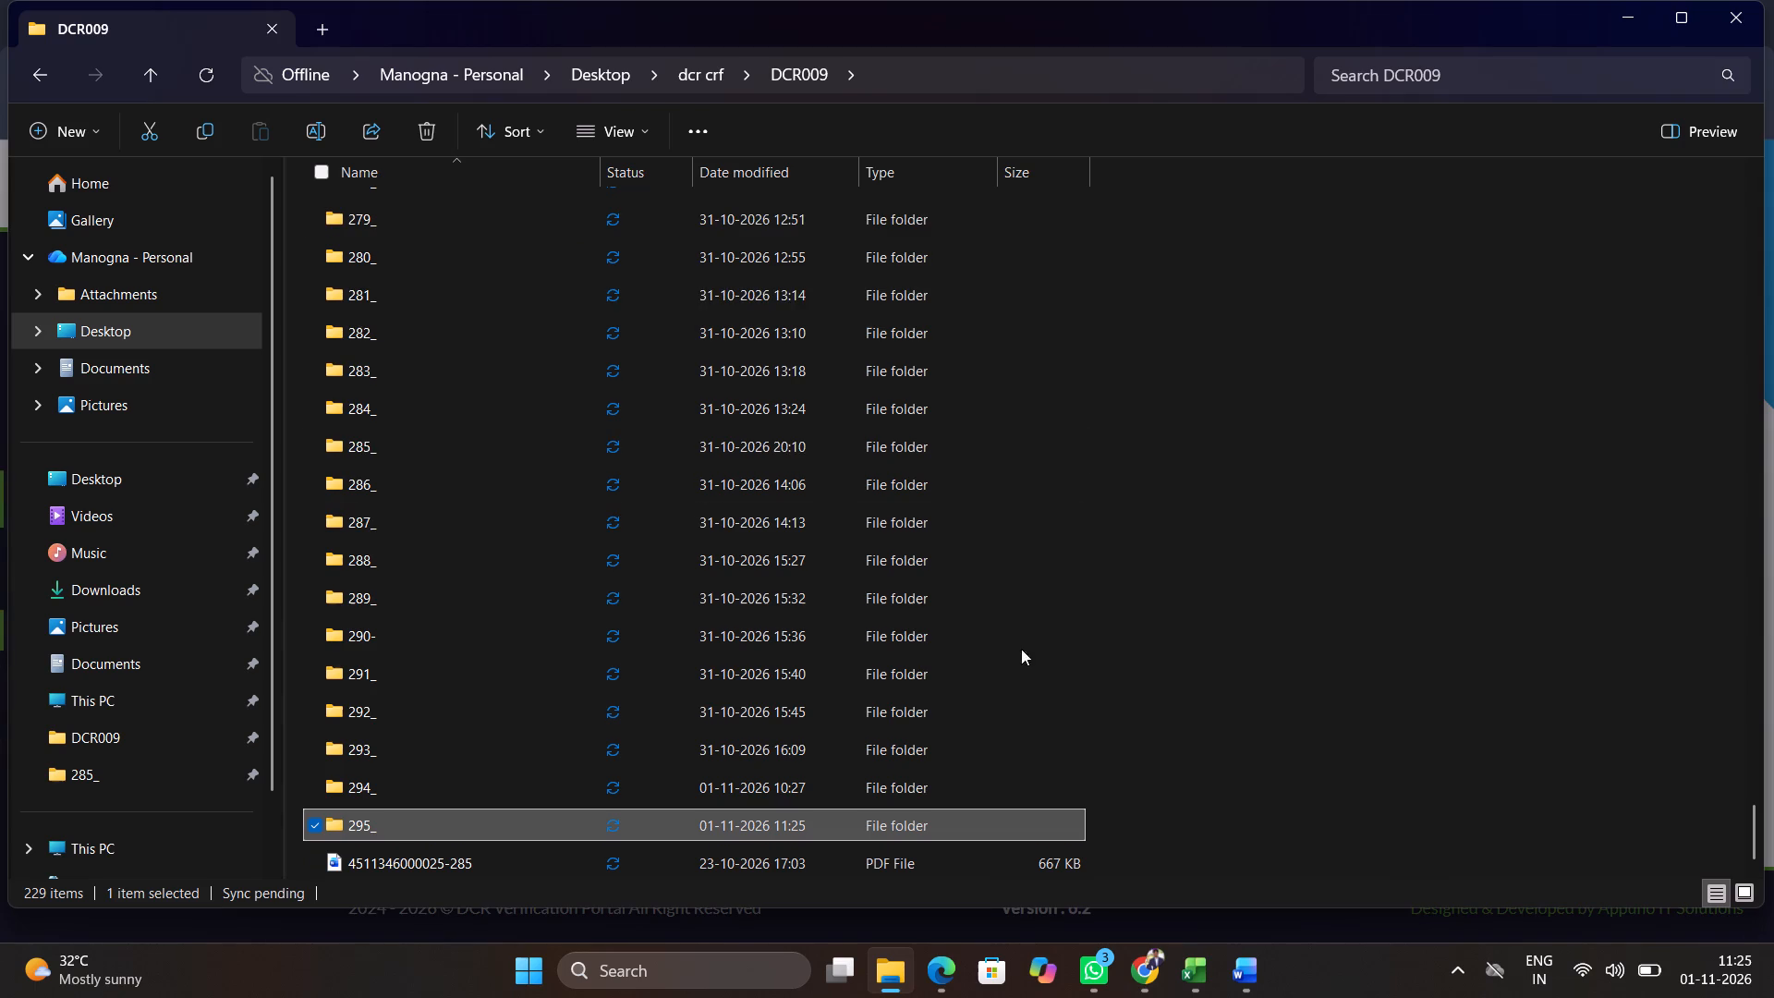
Switch back to Chrome and copy the service number from the Sungrace work order's quick copy details.
left_click(1127, 822)
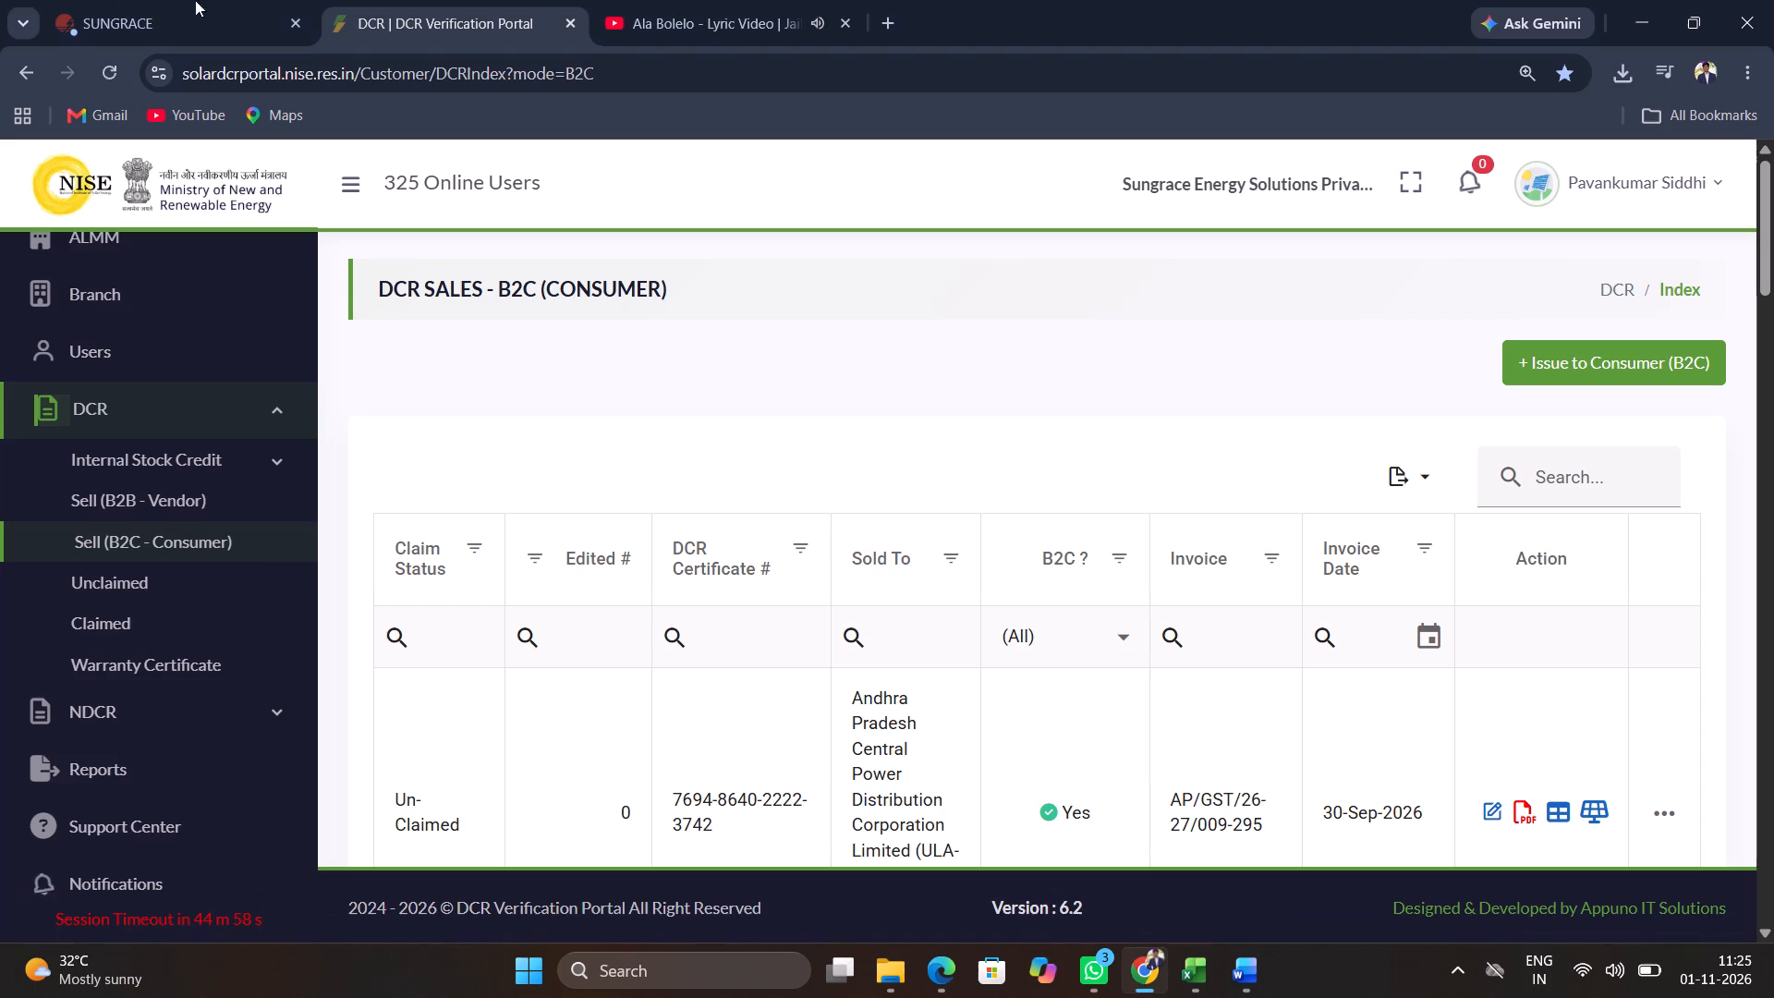
left_click(150, 19)
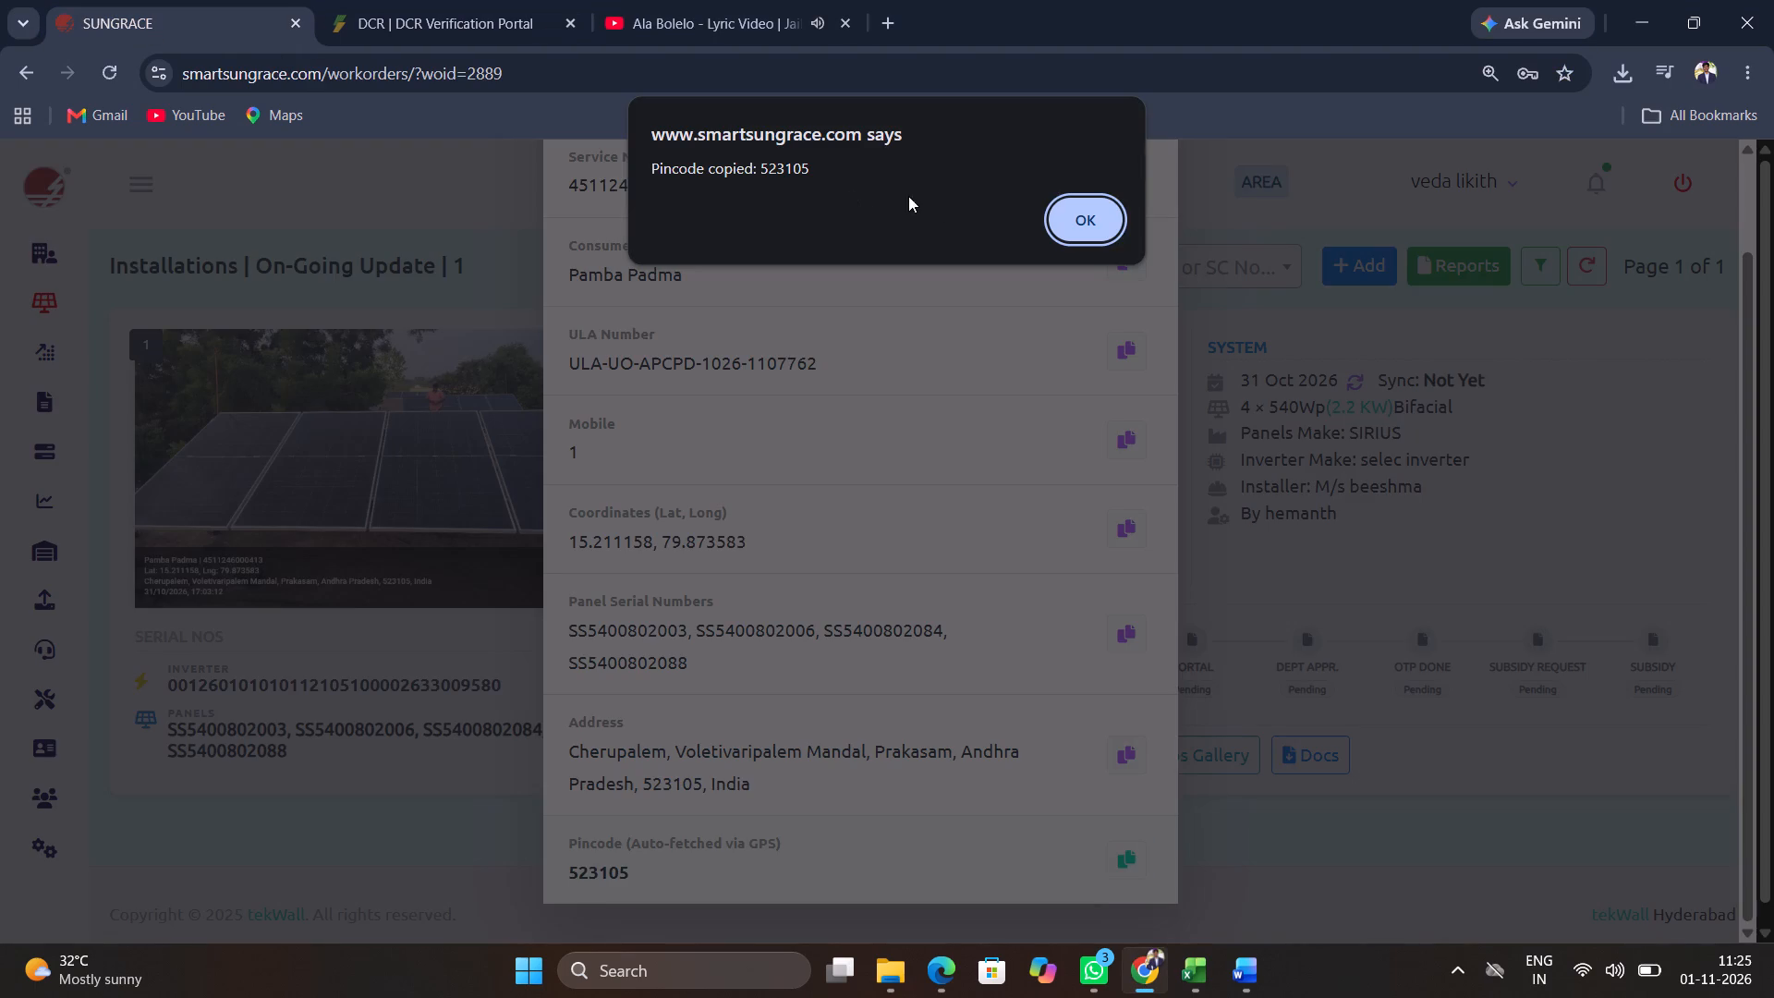
left_click(1073, 221)
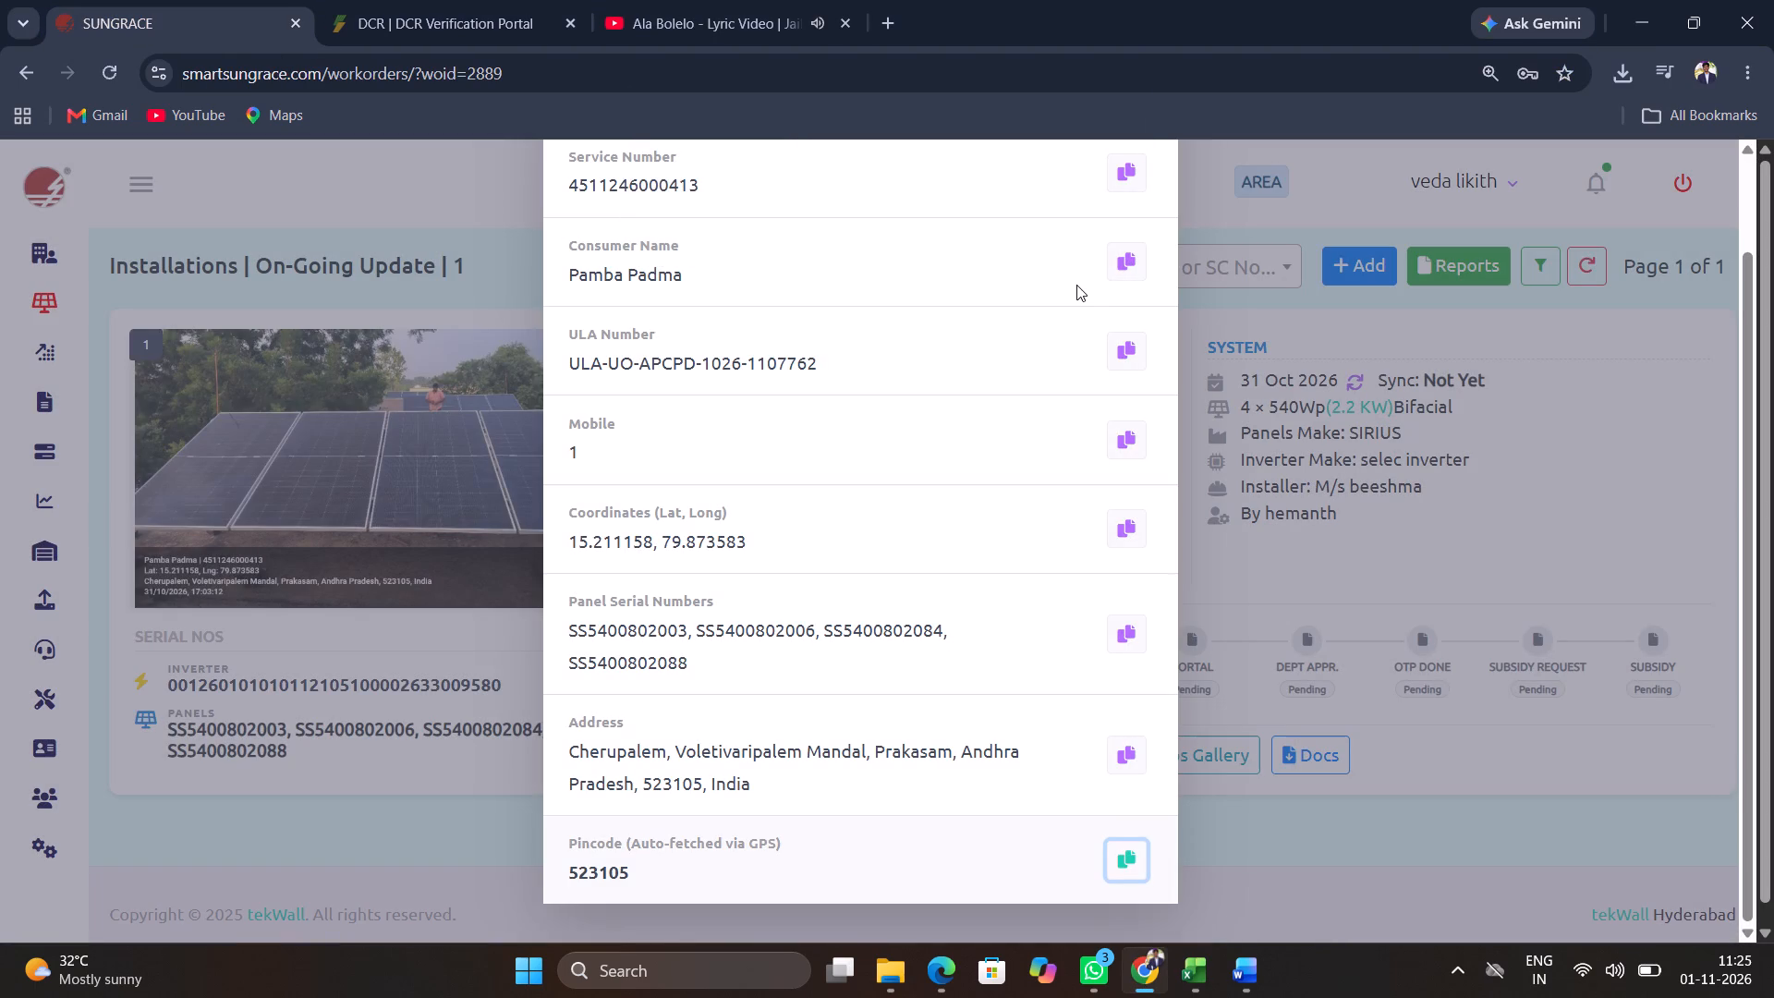
scroll(1076, 285, "up", 2)
left_click(1128, 280)
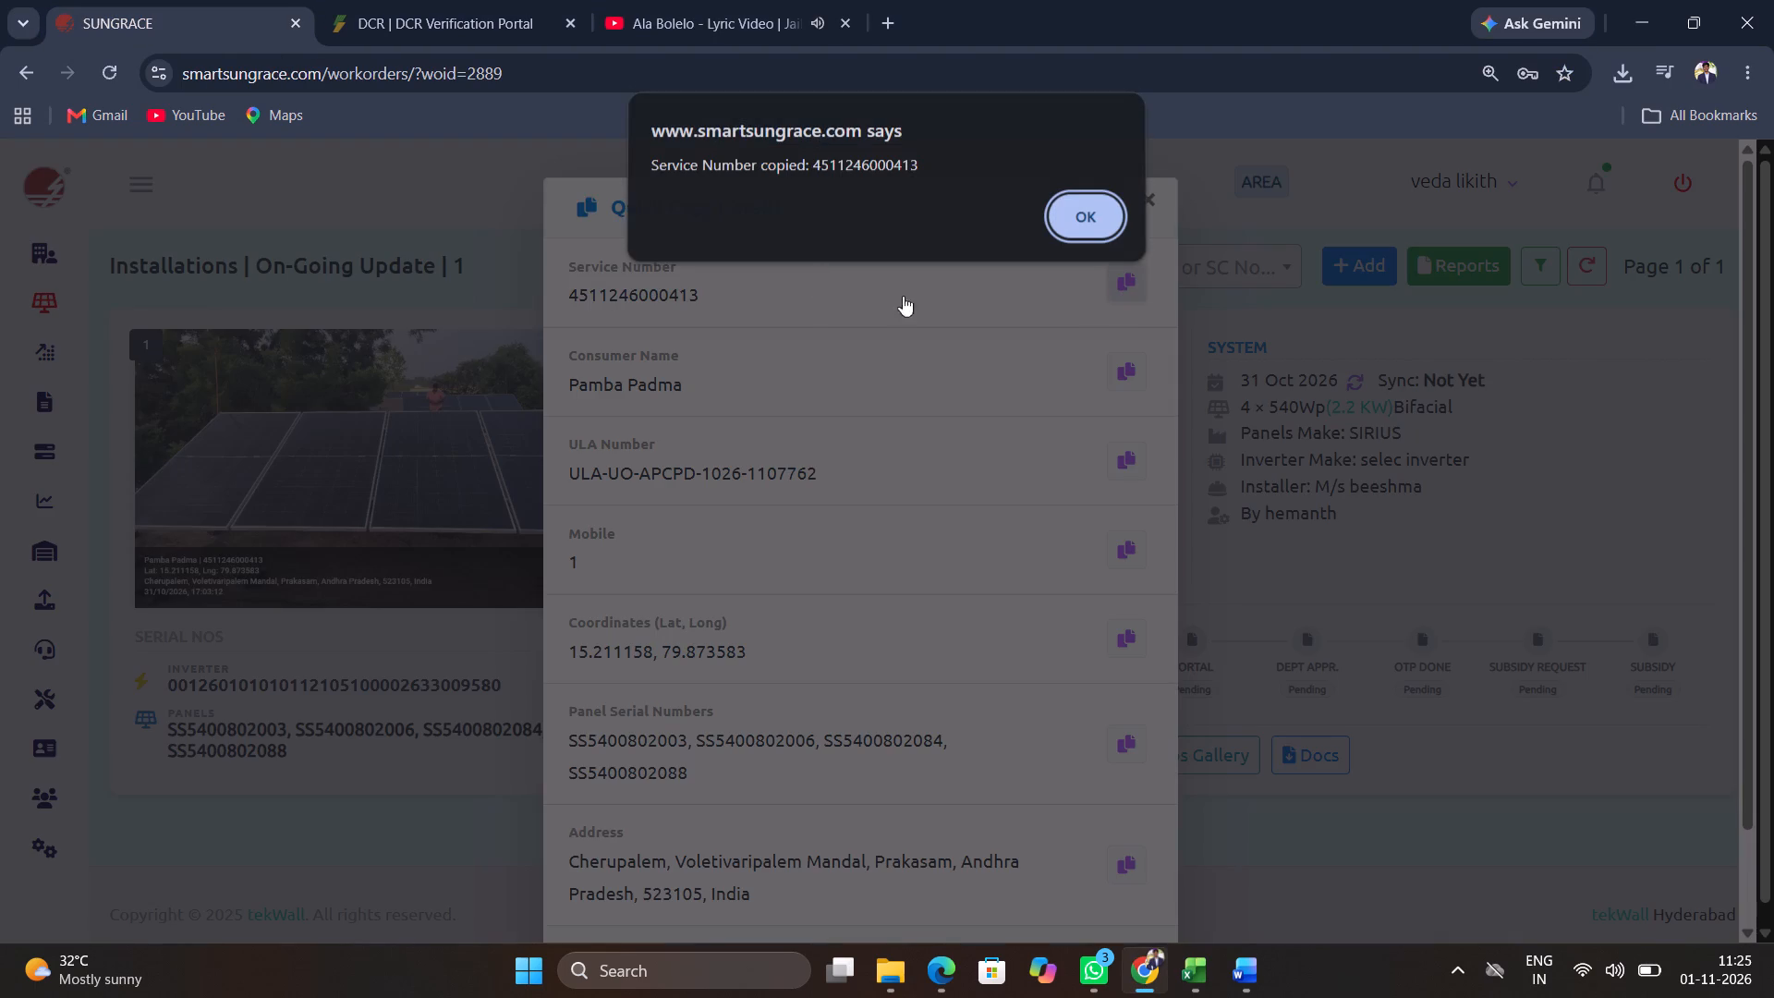
Download the DCR certificate from the DCR portal into DCR009's 295_ folder, named with the copied service number followed by -295.
left_click(441, 21)
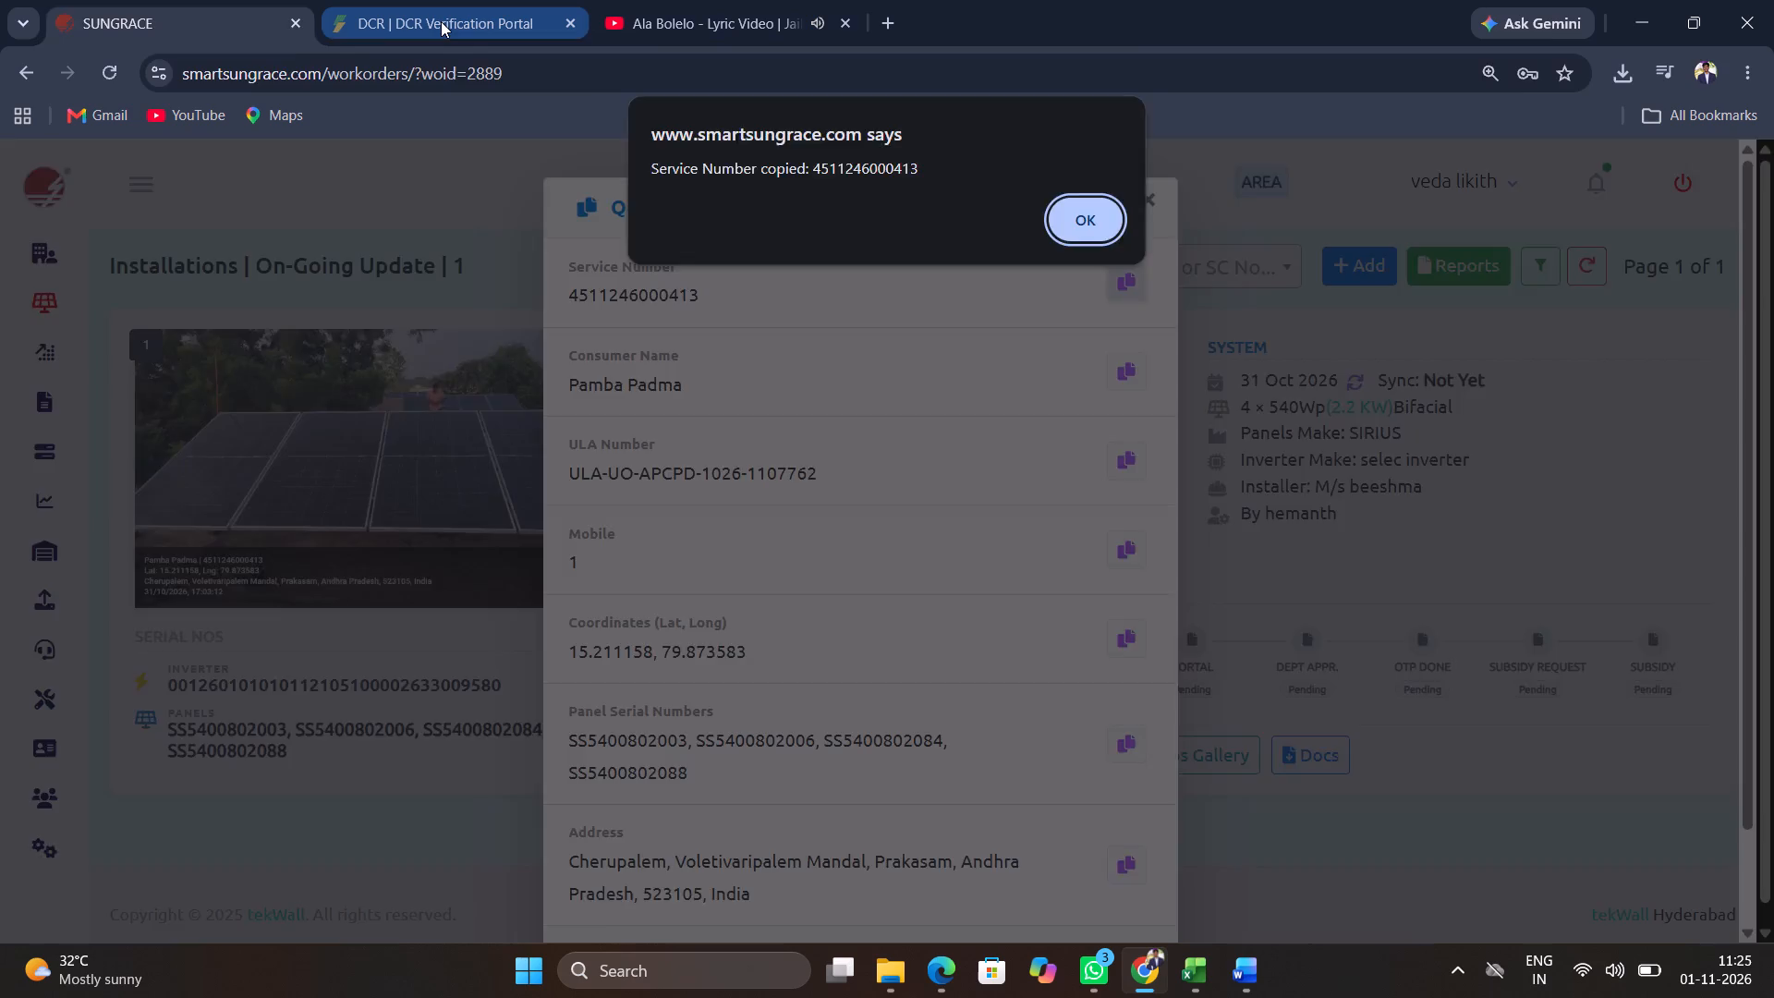
left_click(1521, 805)
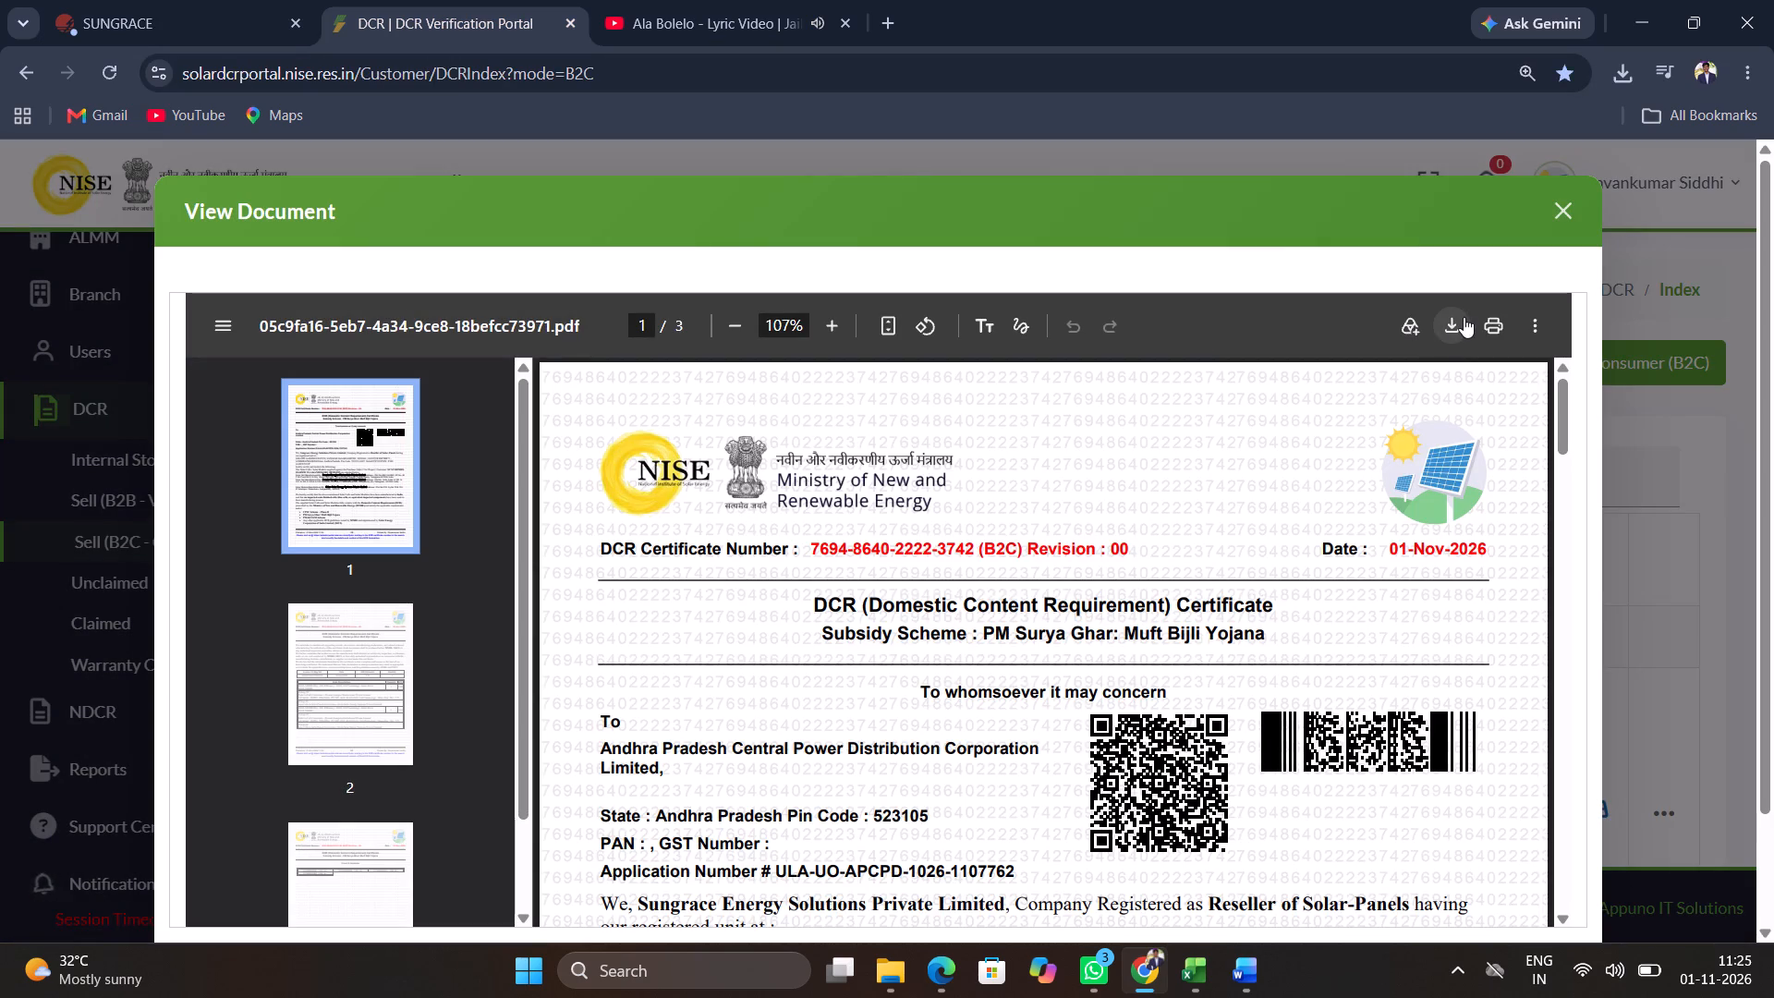
left_click(1463, 321)
key("ctrl+v")
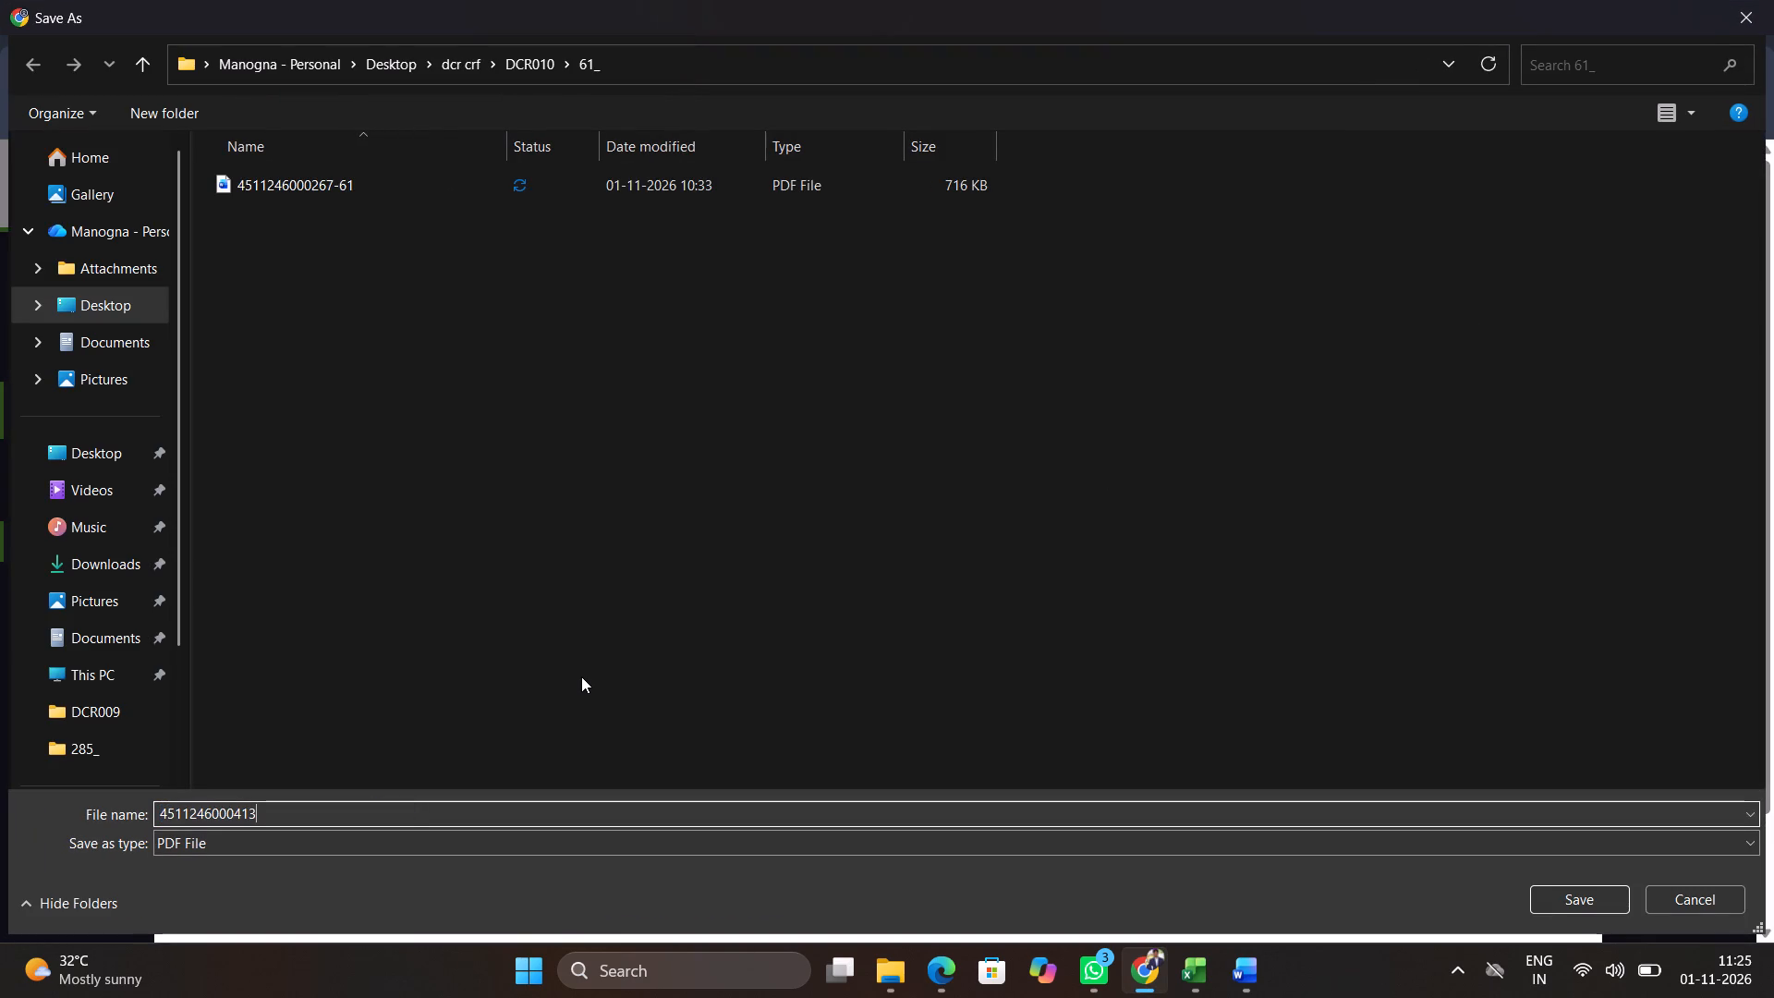
type("-2")
type("95")
left_click(529, 66)
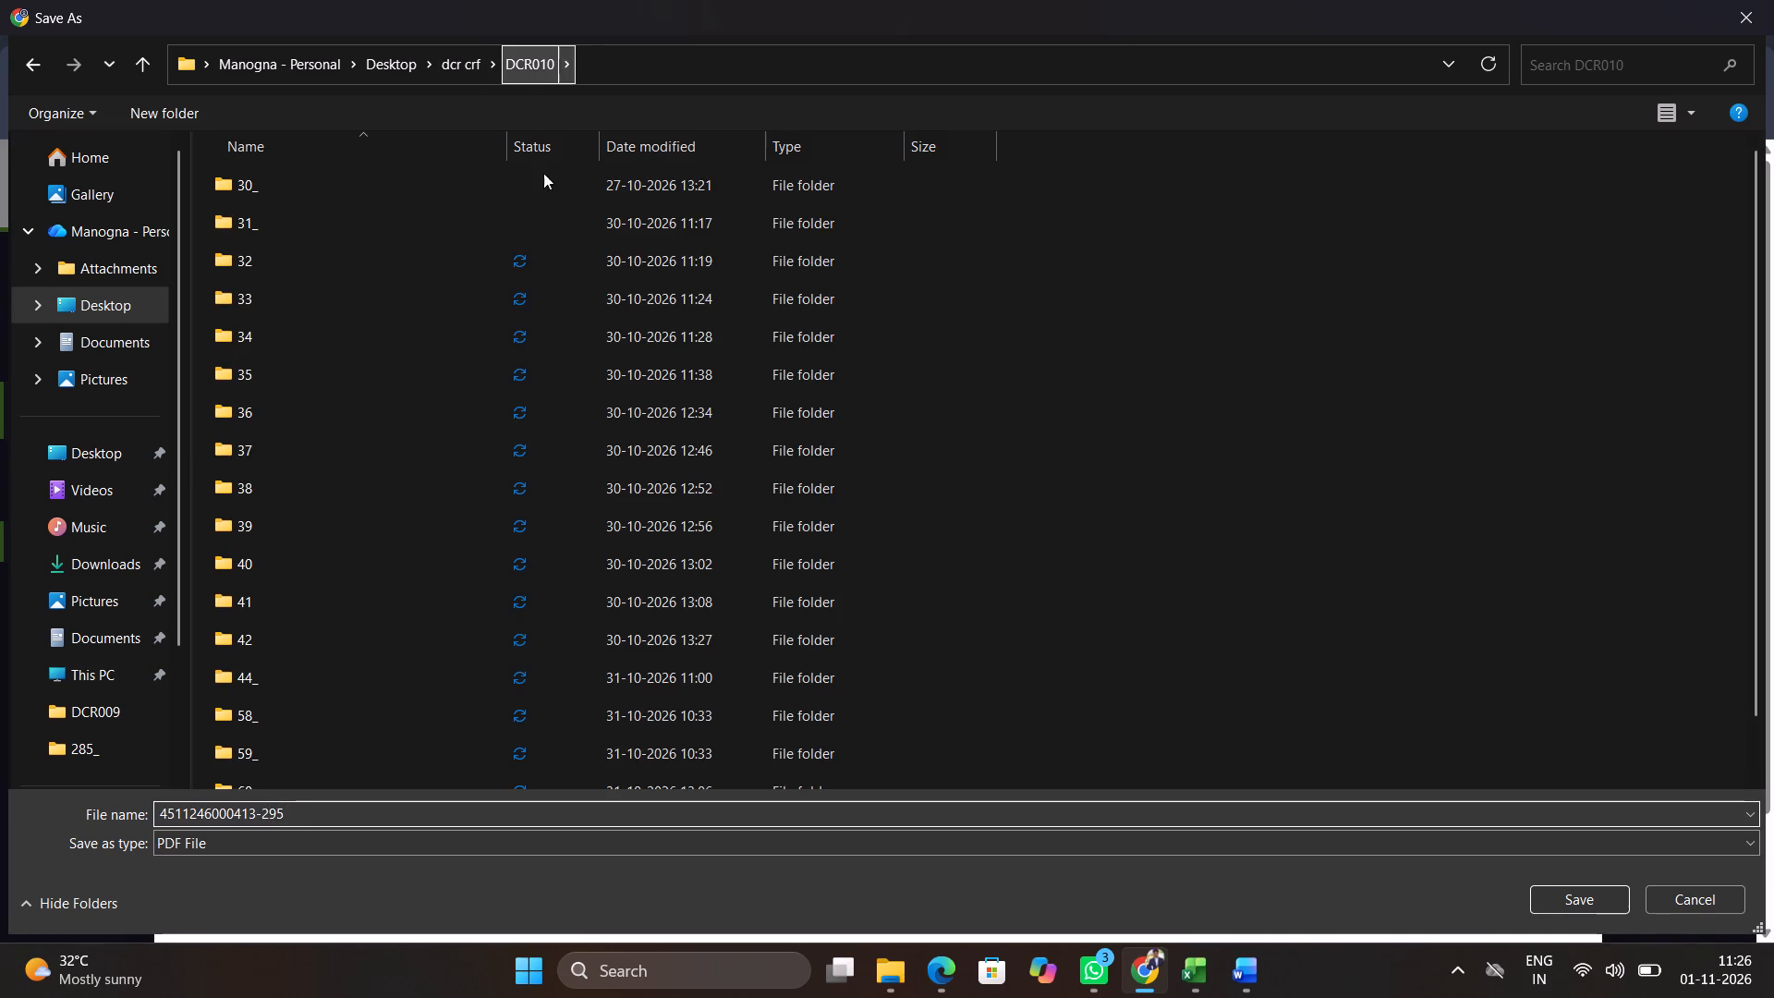
left_click(471, 72)
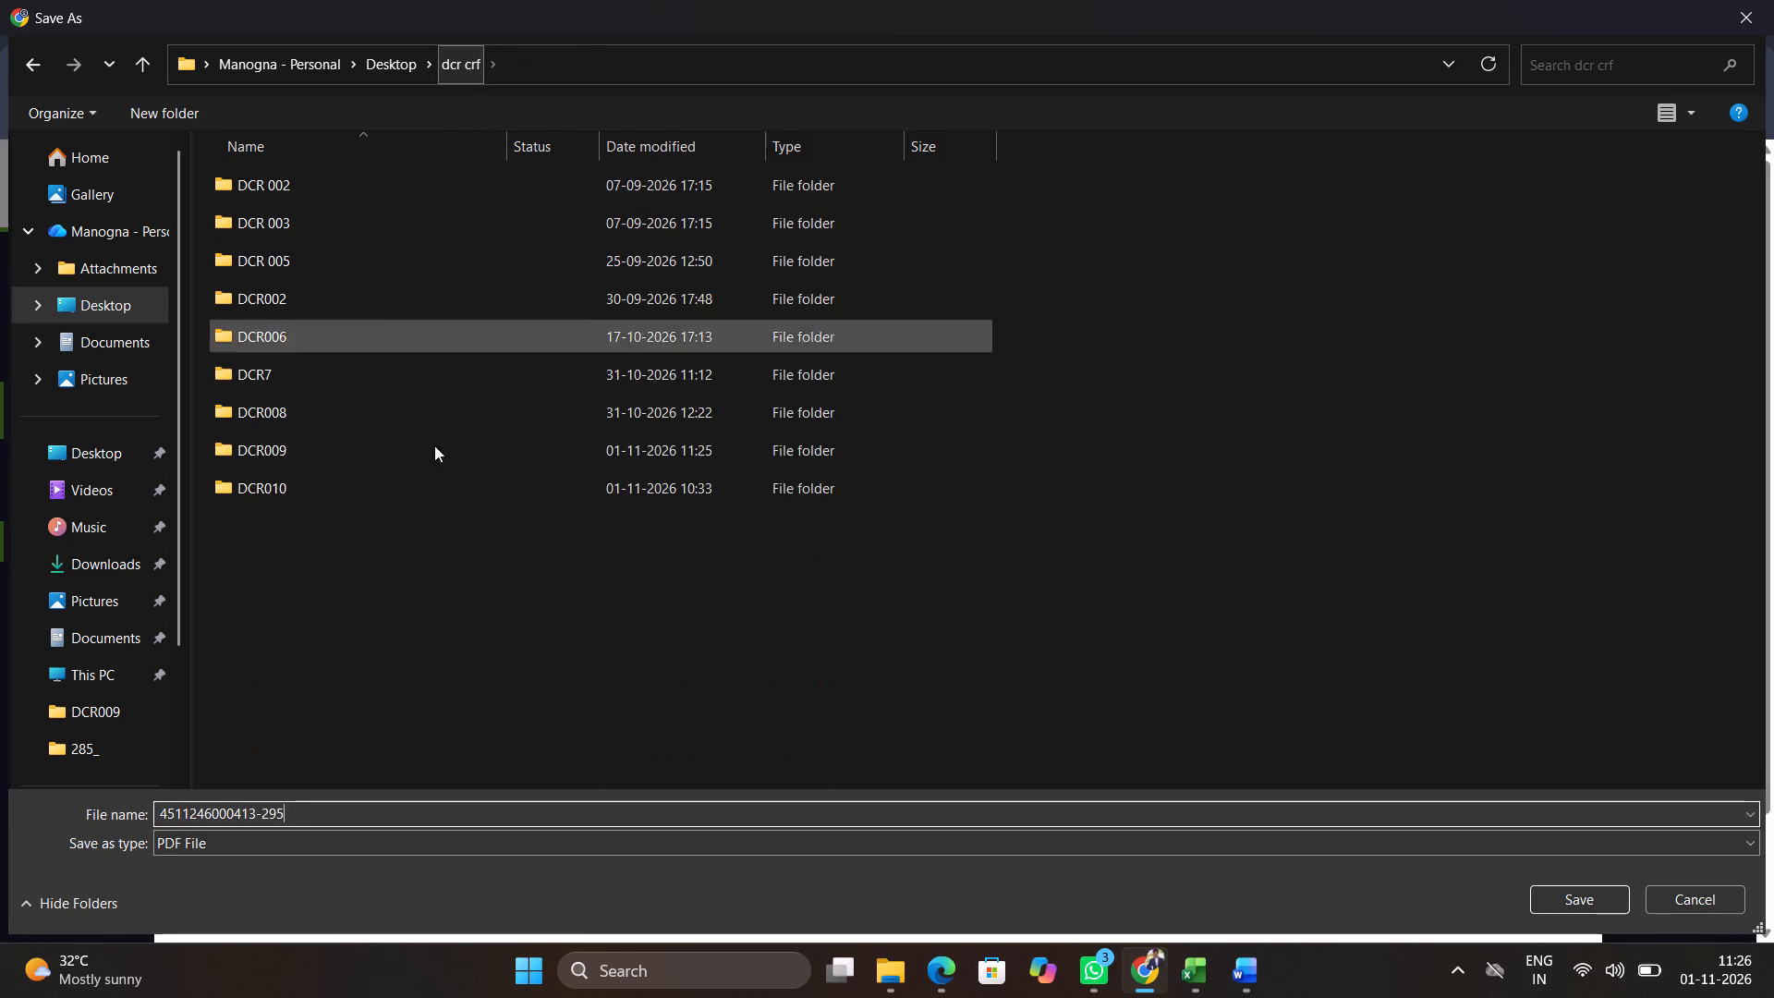
double_click(414, 439)
scroll(442, 432, "down", 11)
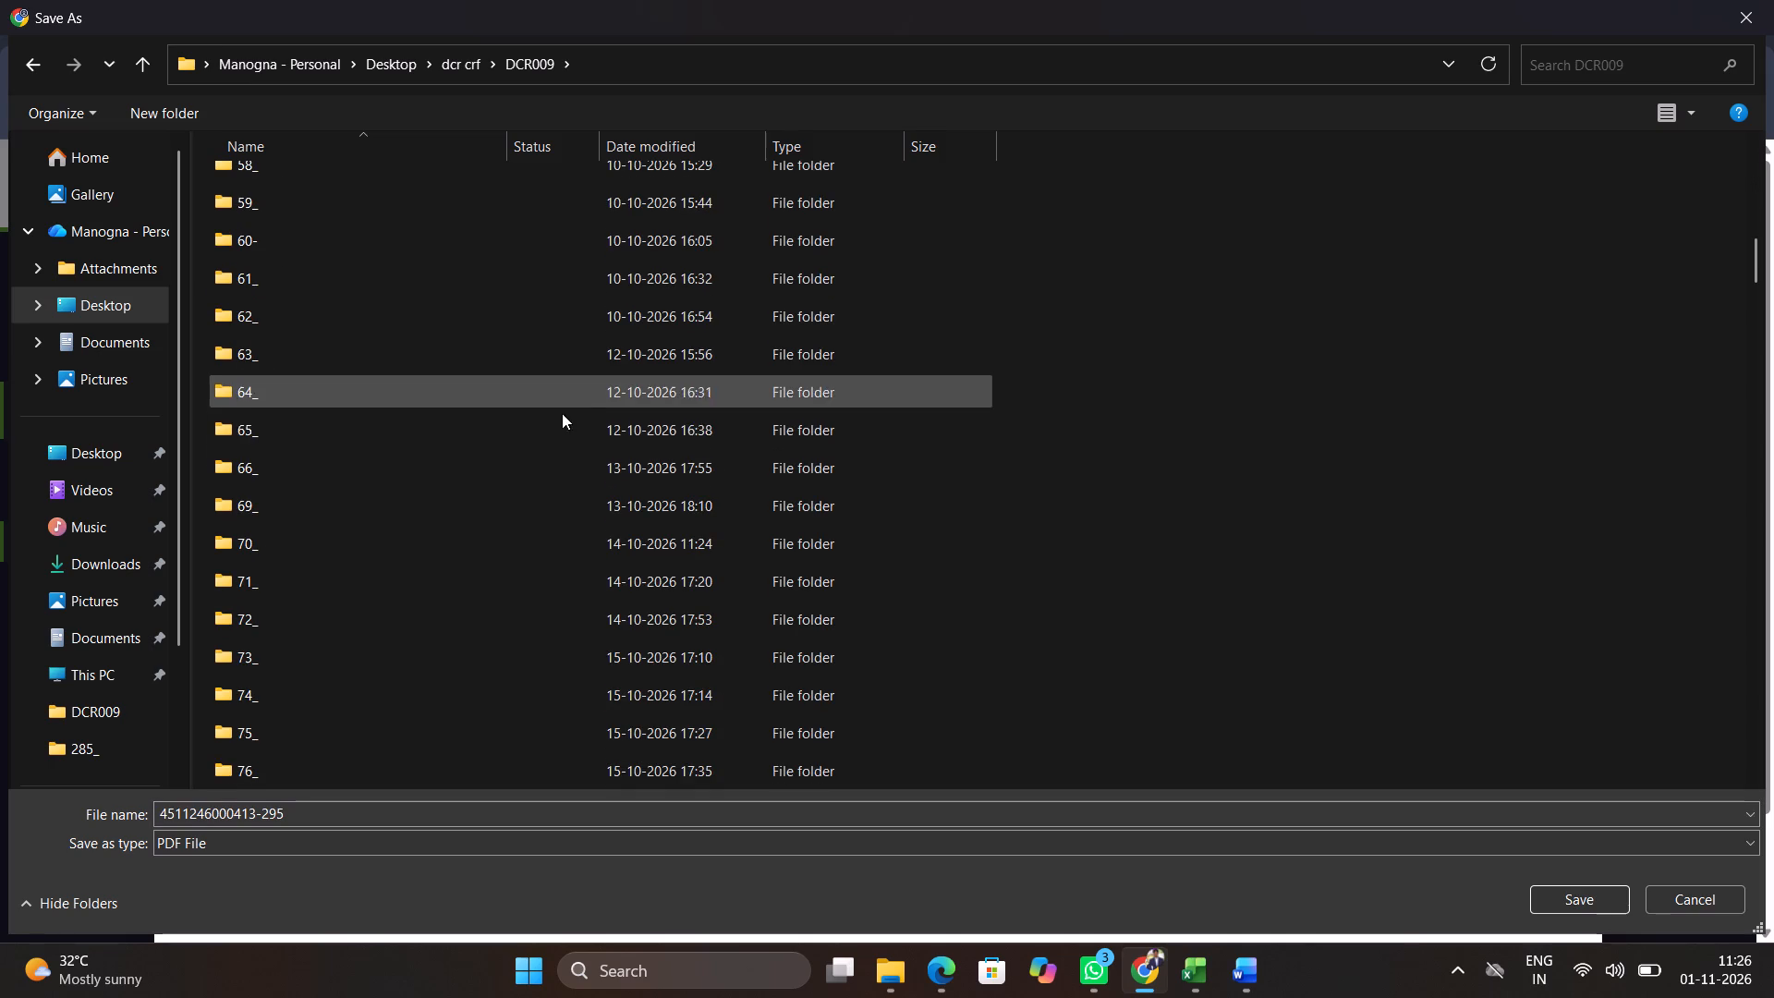
left_click_drag(1754, 277, 1773, 752)
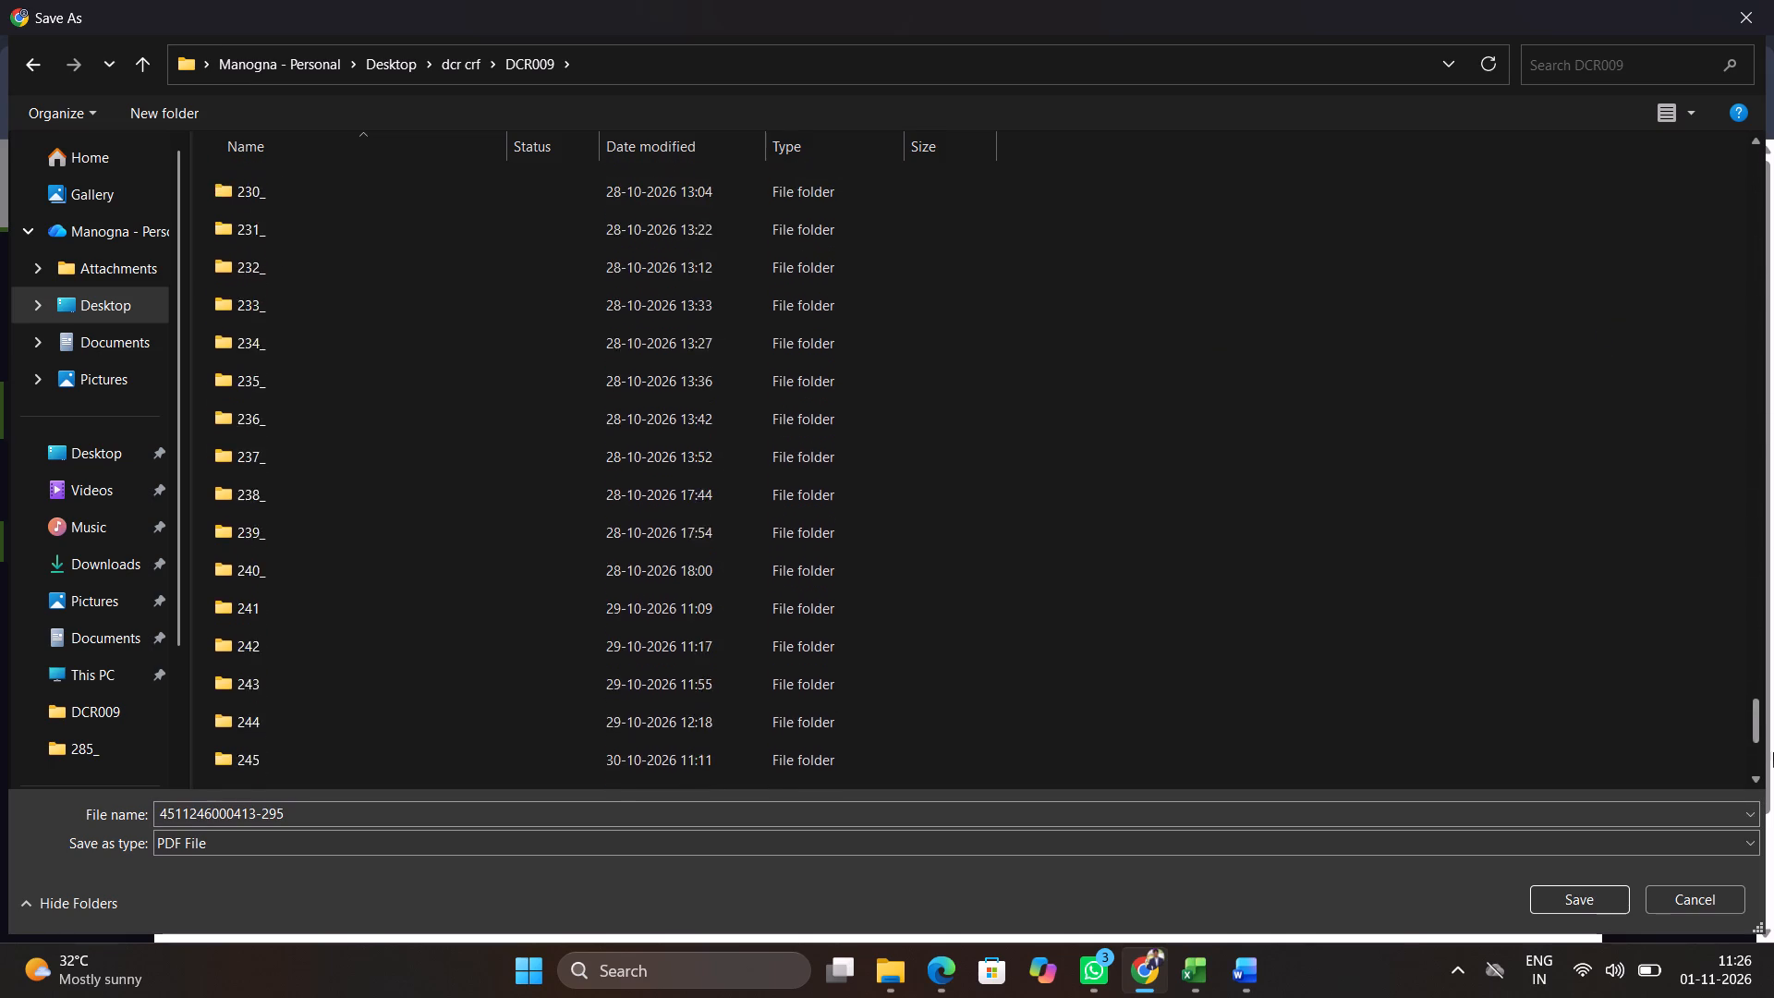
left_click_drag(1773, 752, 1770, 798)
double_click(491, 730)
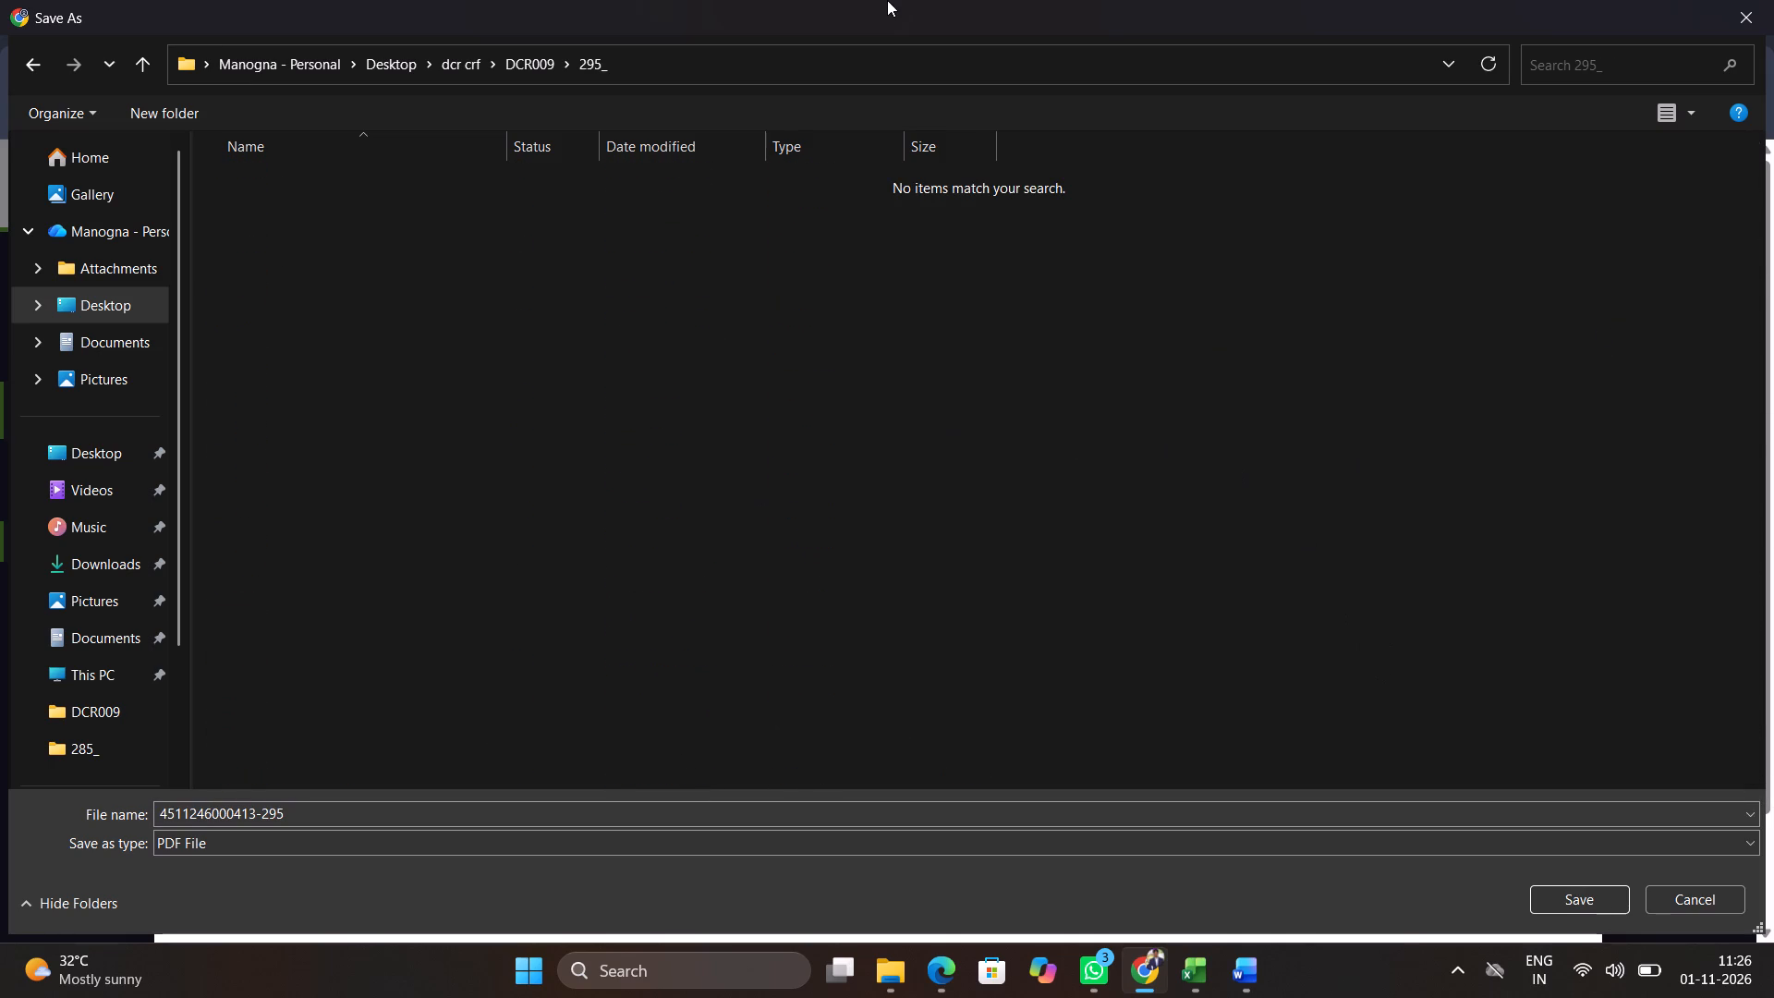
left_click(1557, 907)
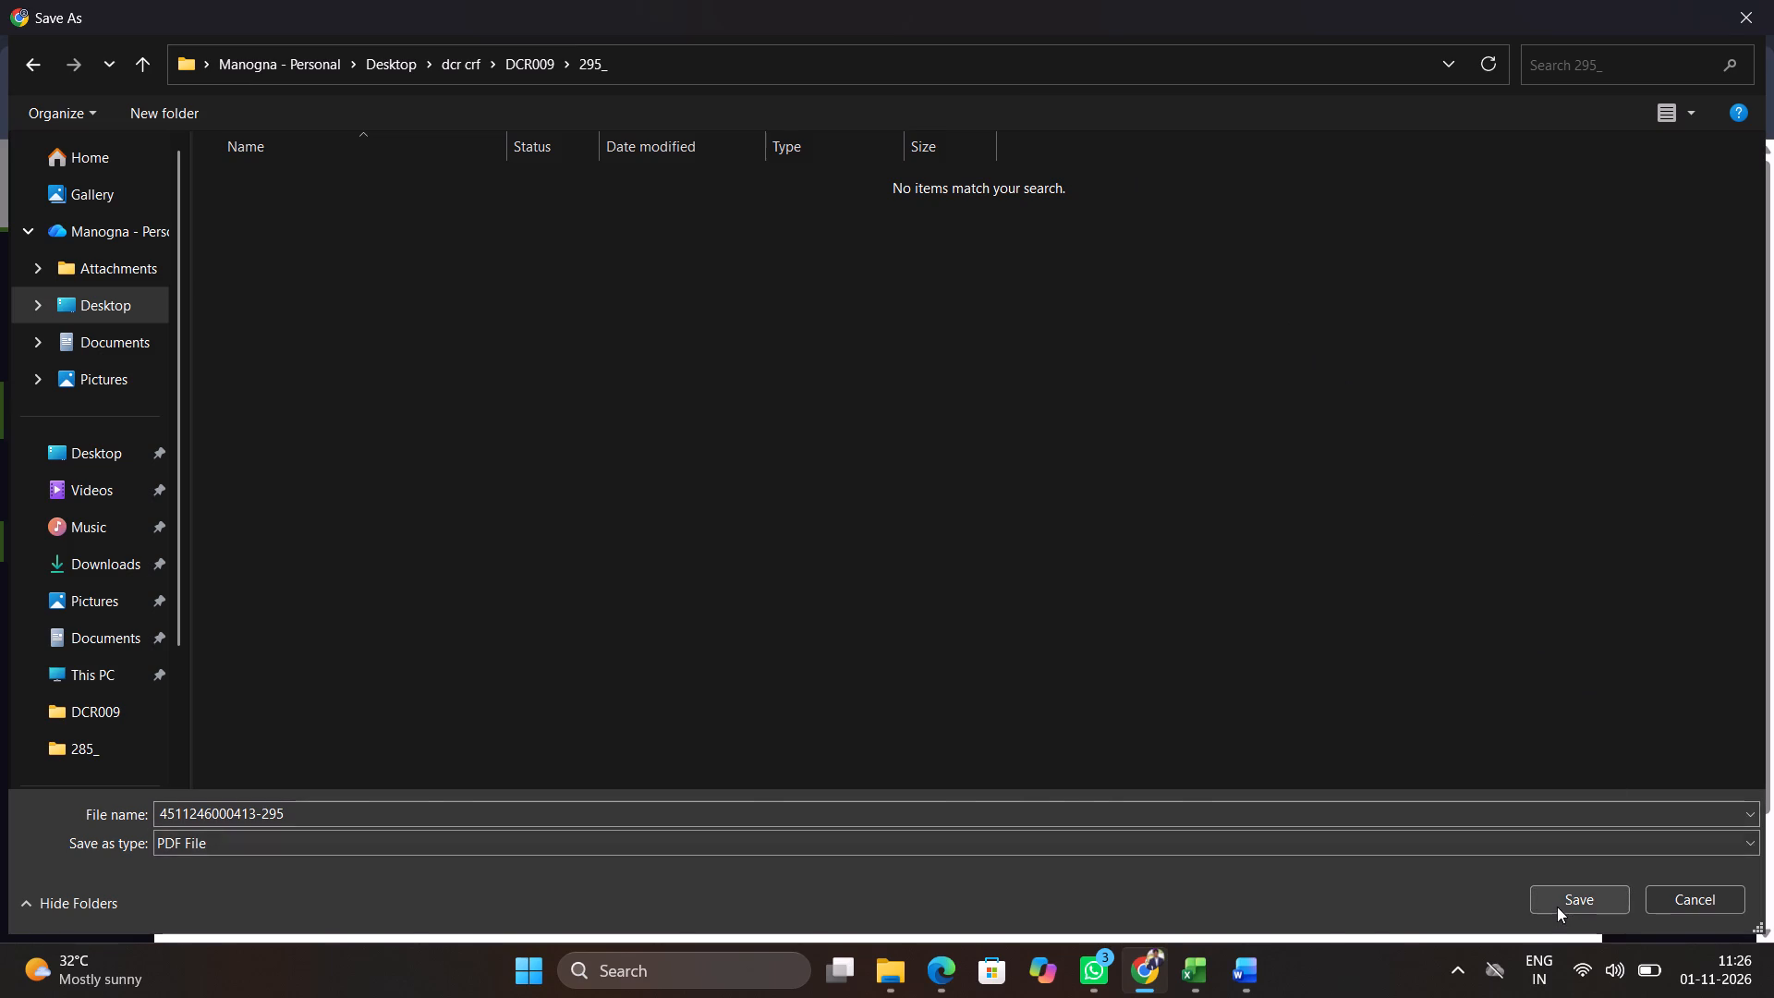
Return to the Sungrace work order, dismiss the quick copy details, and open its Project Stage update form.
left_click(177, 0)
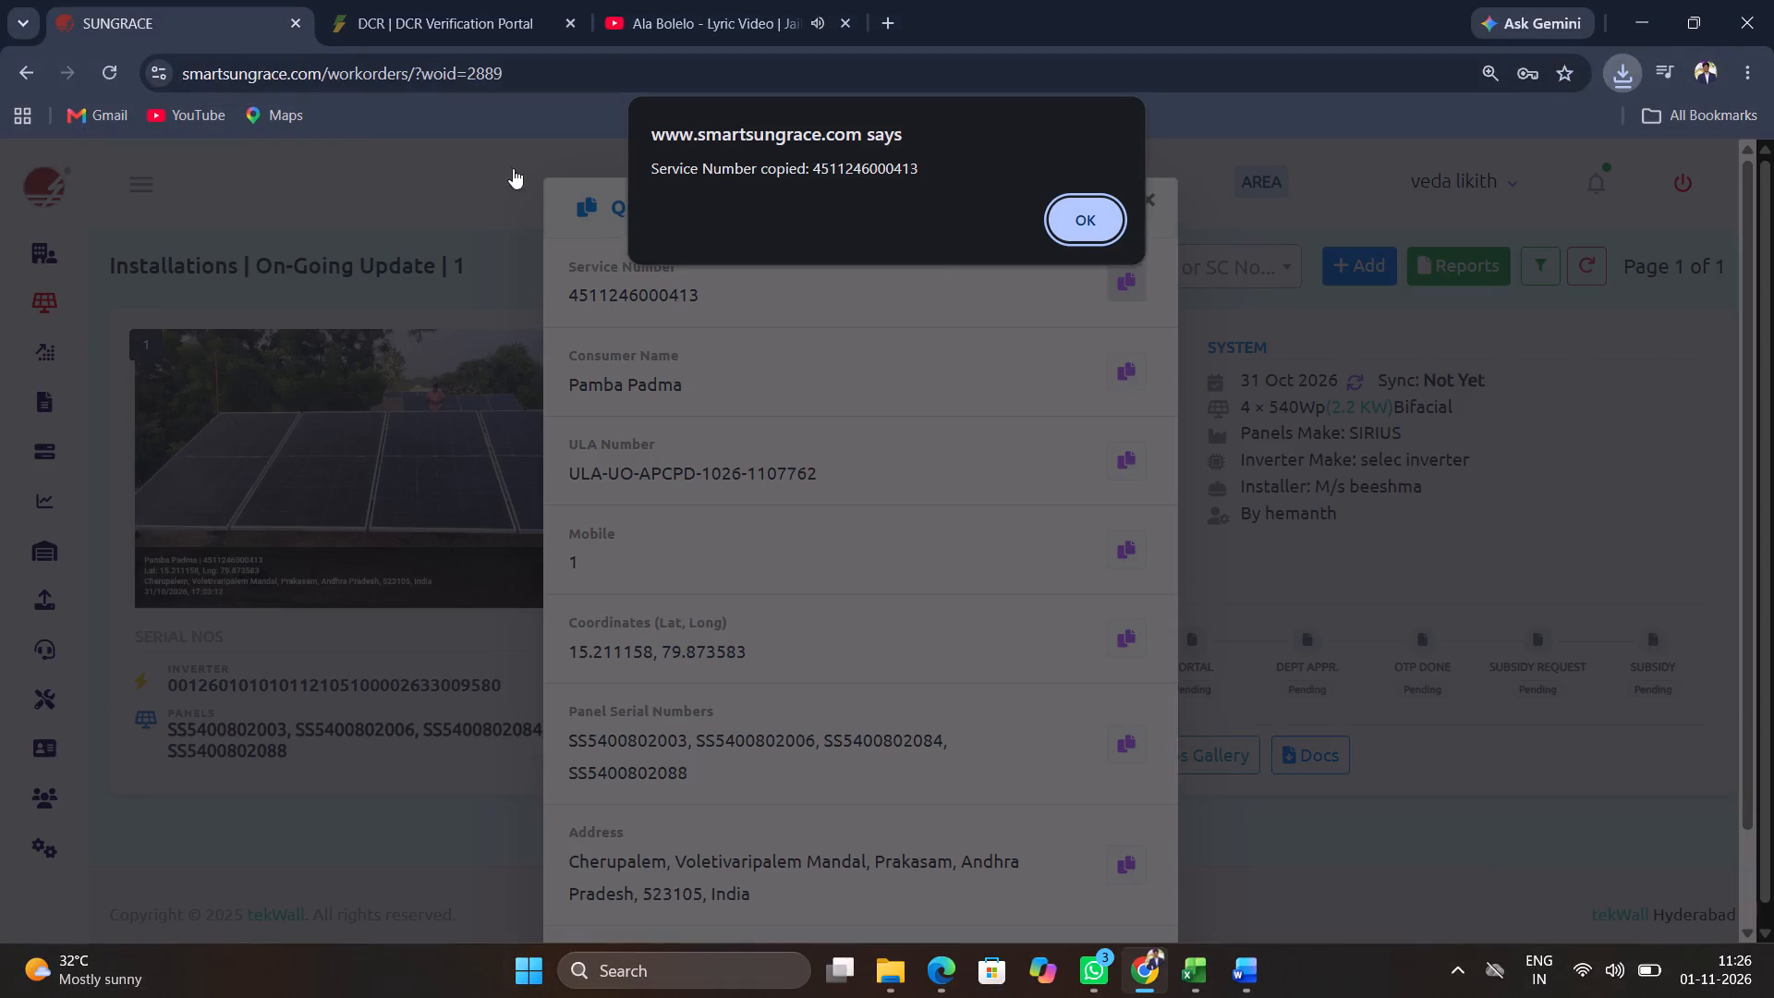
left_click(1086, 203)
left_click(1147, 206)
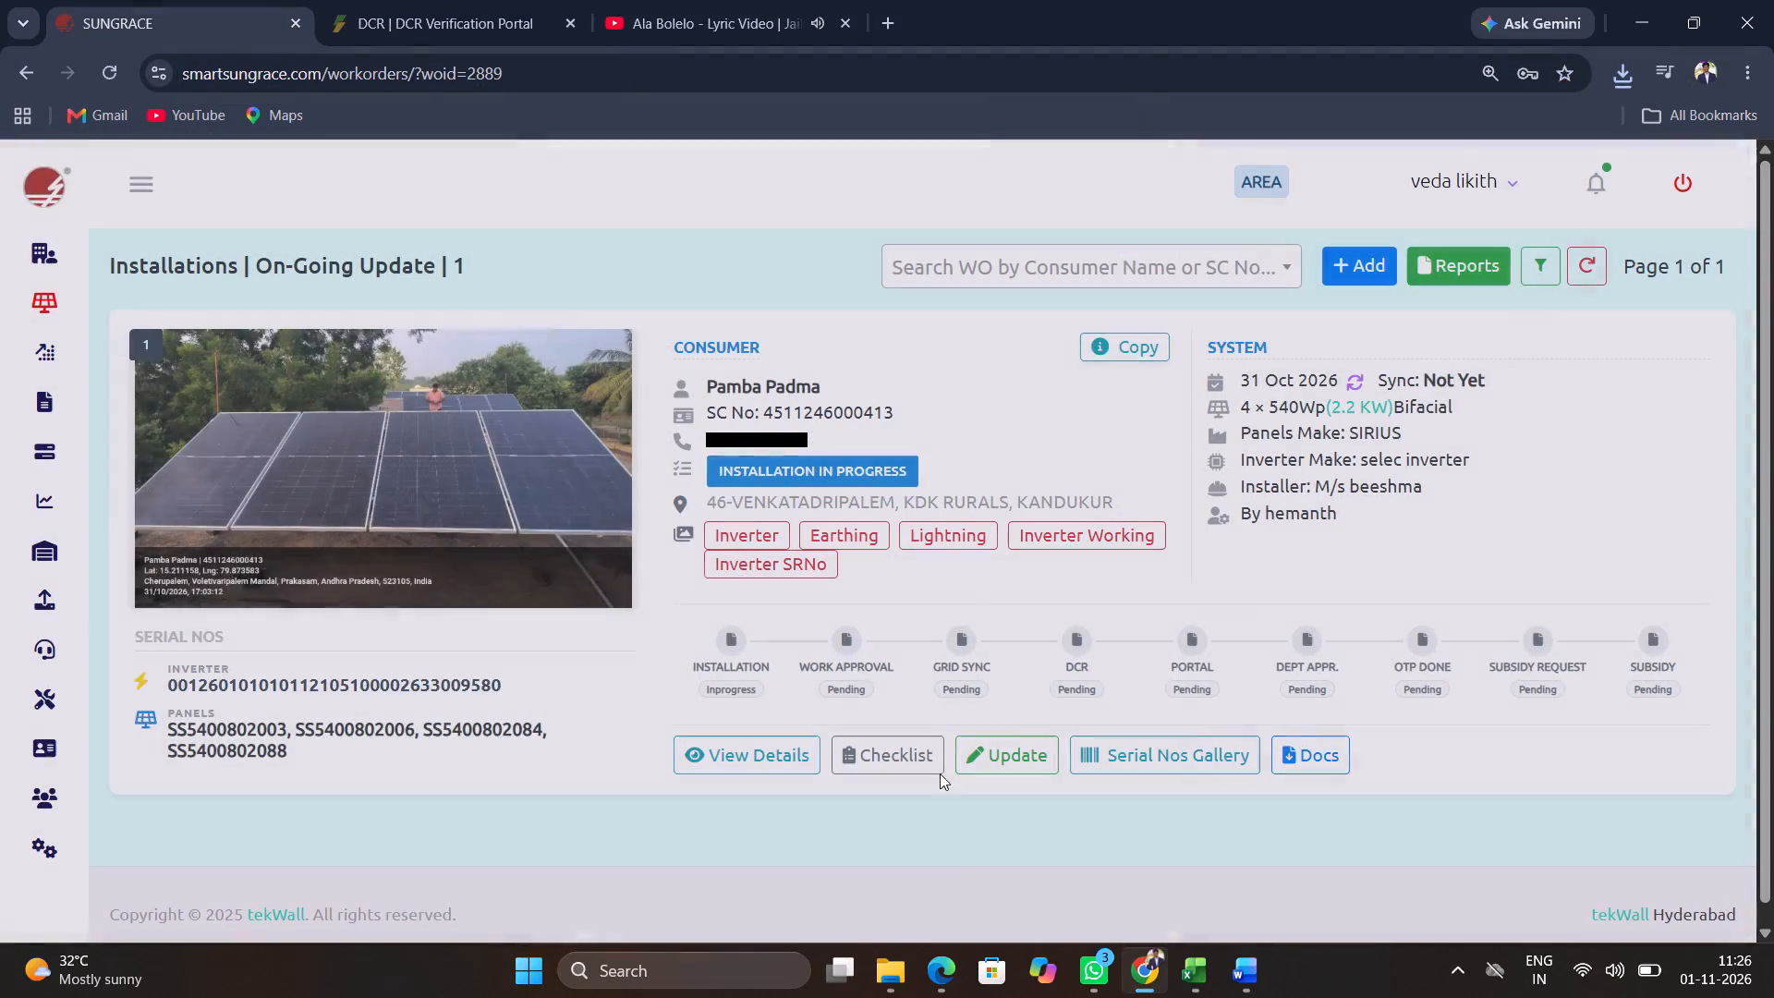
left_click(964, 754)
left_click(814, 646)
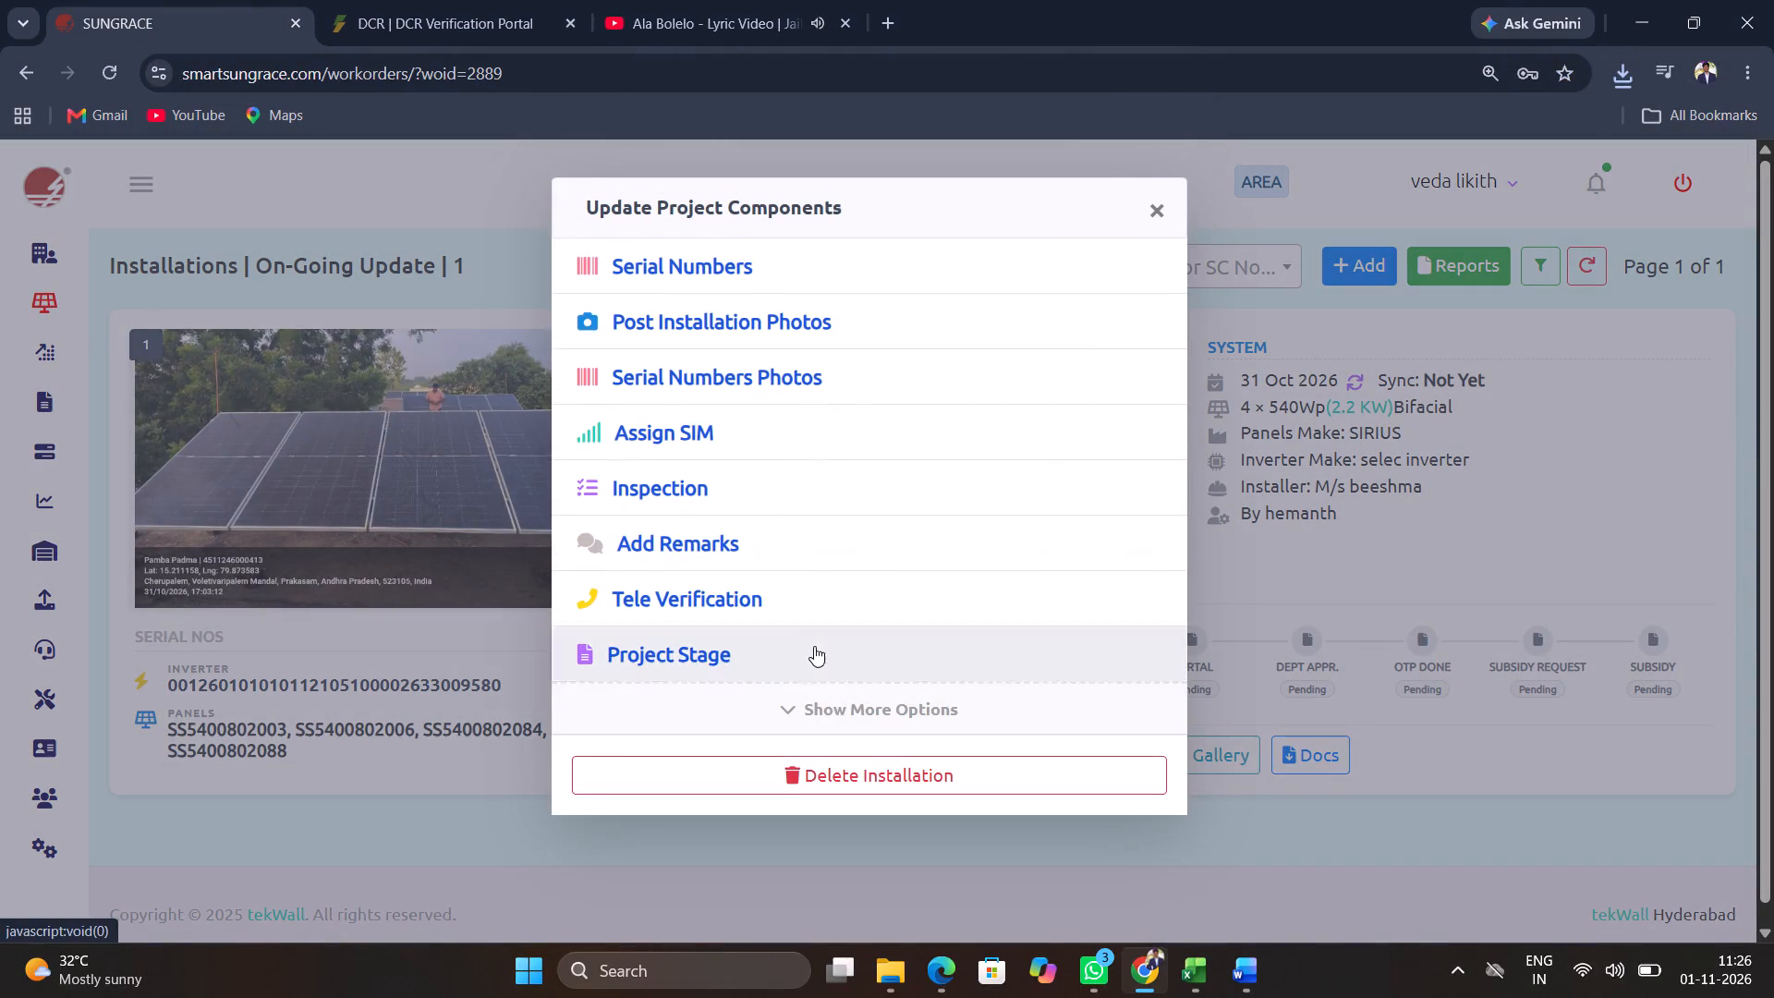
Attach the saved certificate PDF from DCR009's 295_ folder as the Dcr upload and submit the form.
scroll(814, 645, "down", 4)
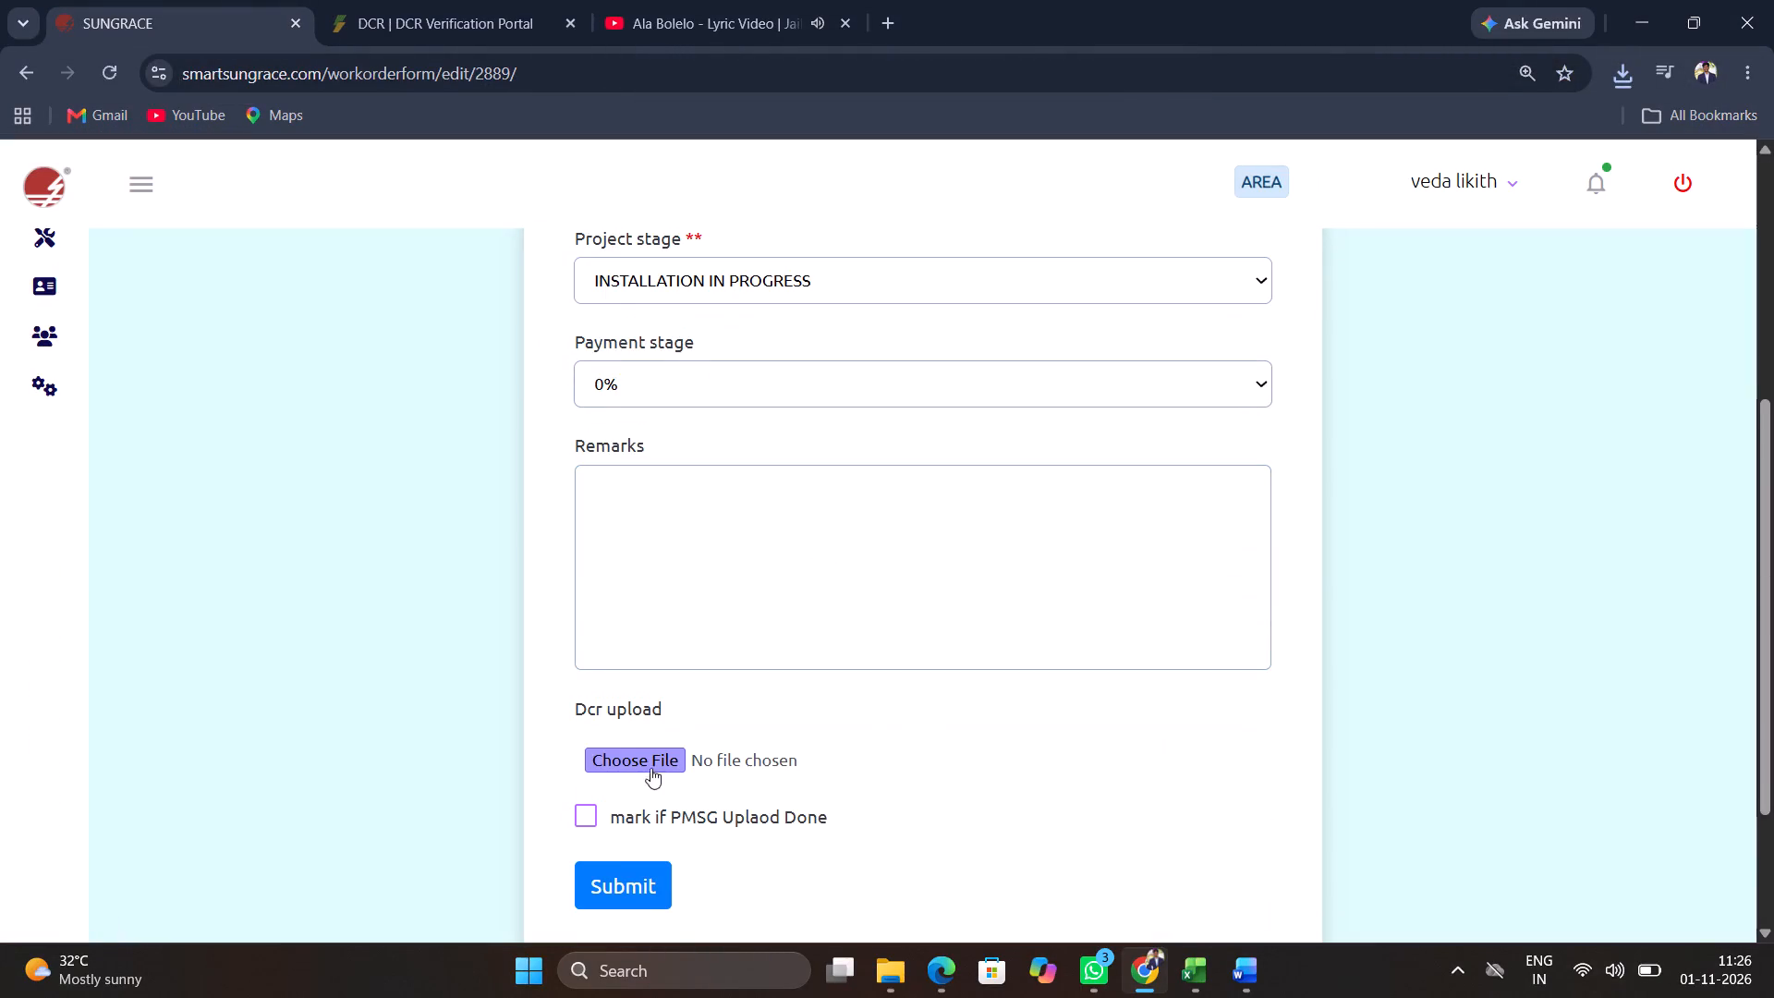
left_click(660, 747)
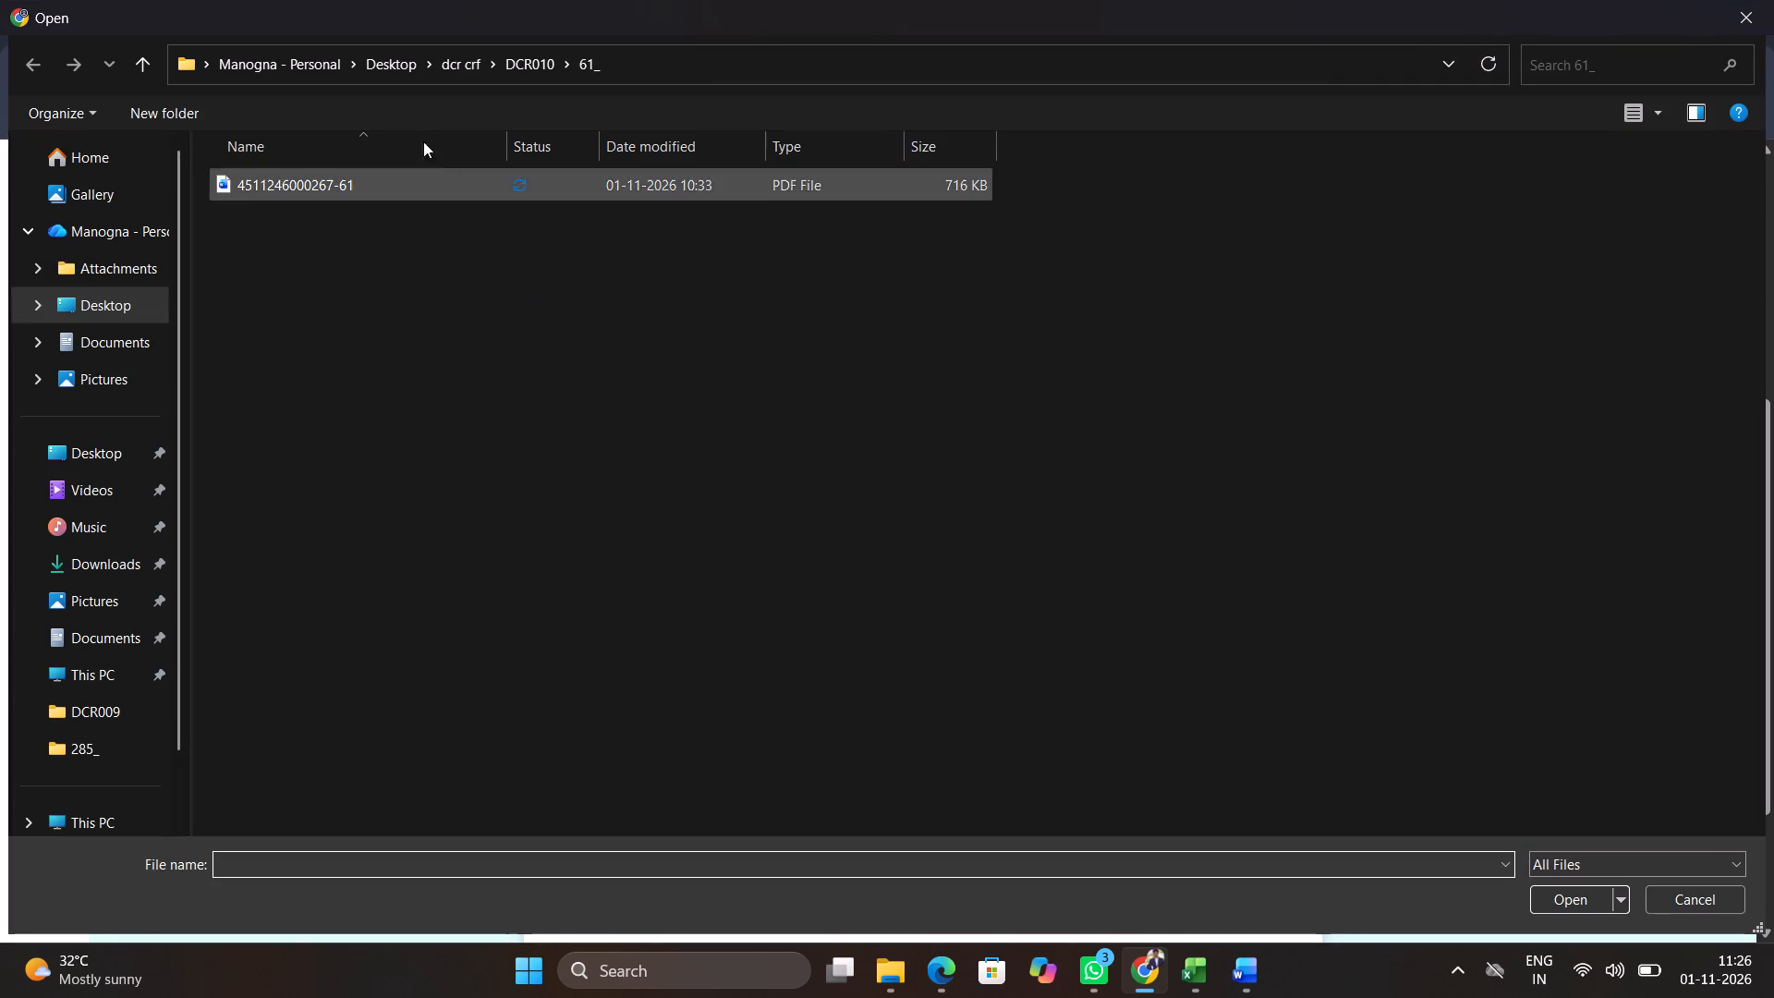
left_click(470, 67)
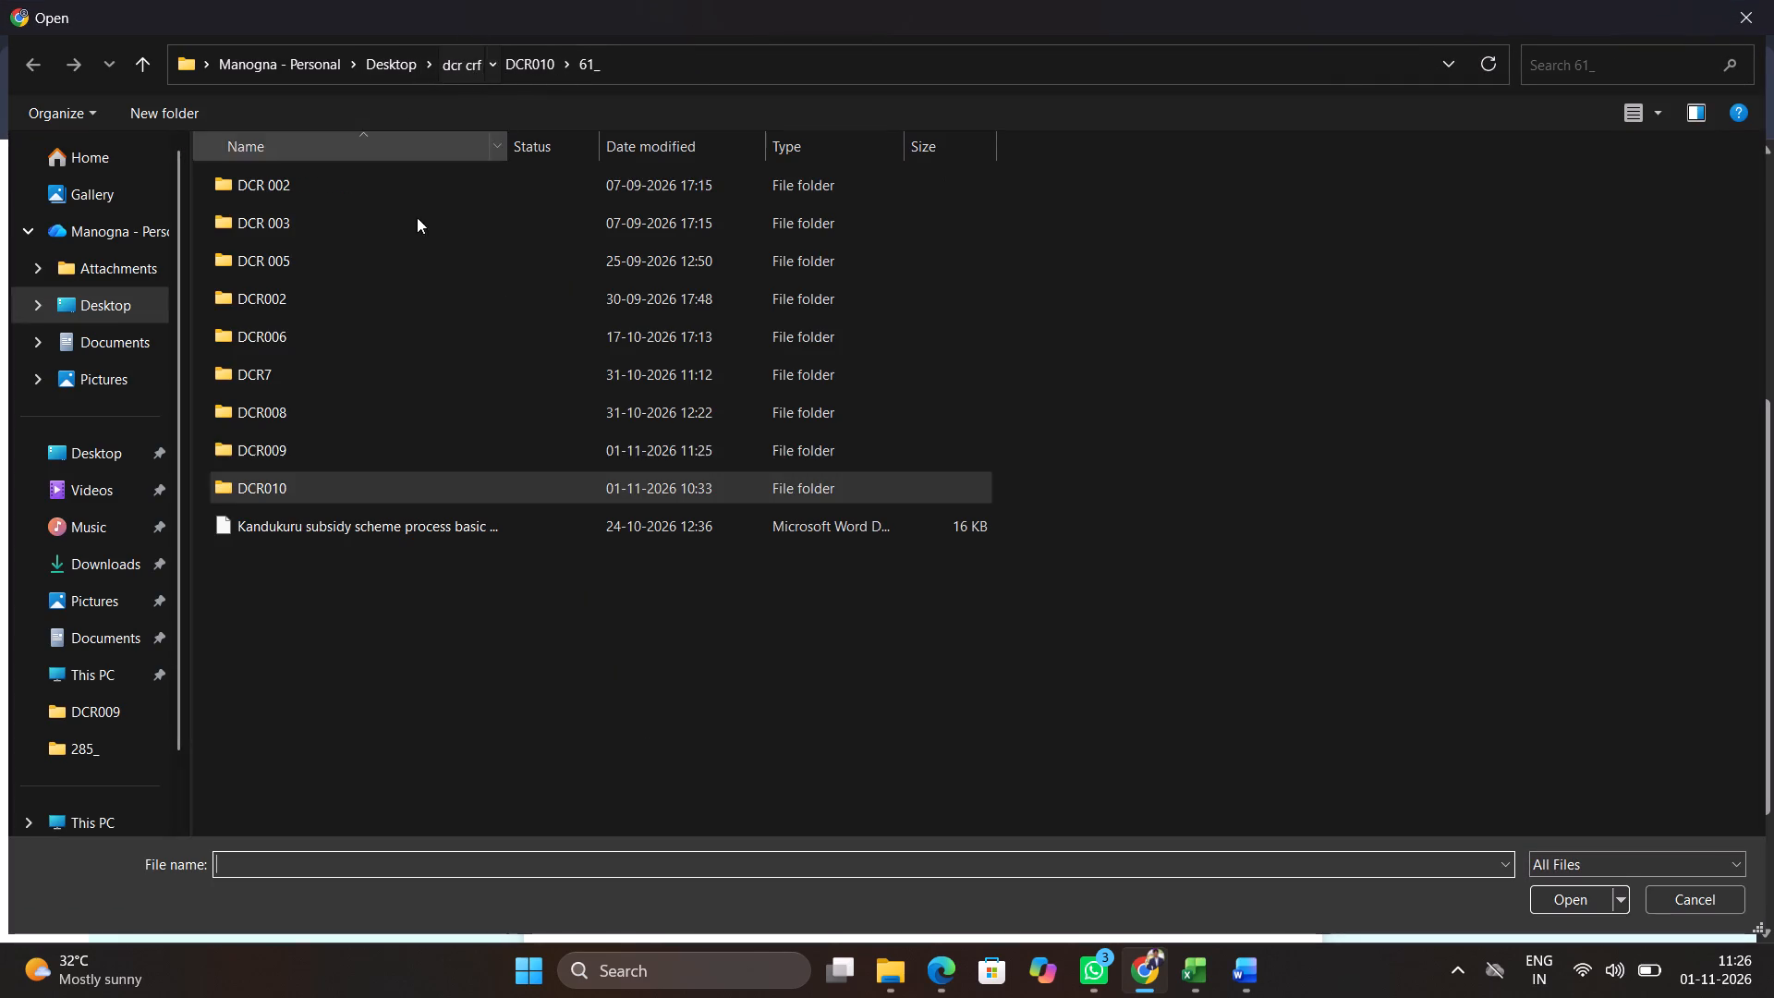
double_click(339, 447)
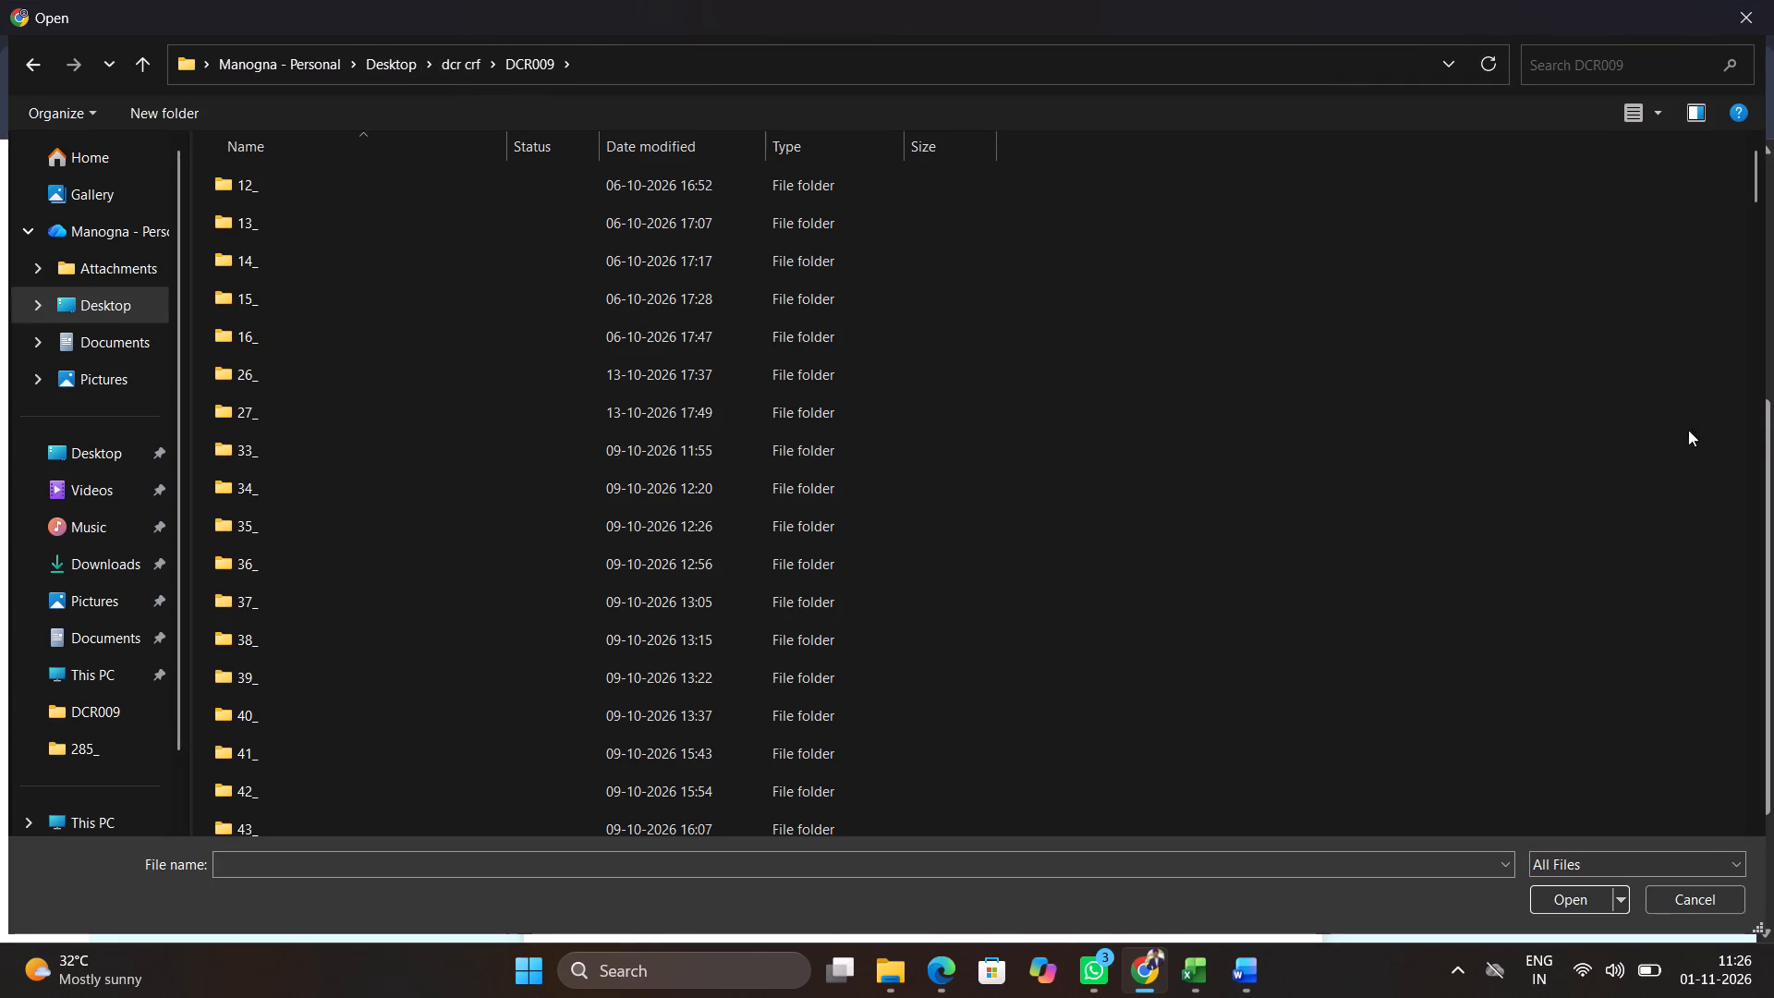
left_click_drag(1755, 197, 1756, 219)
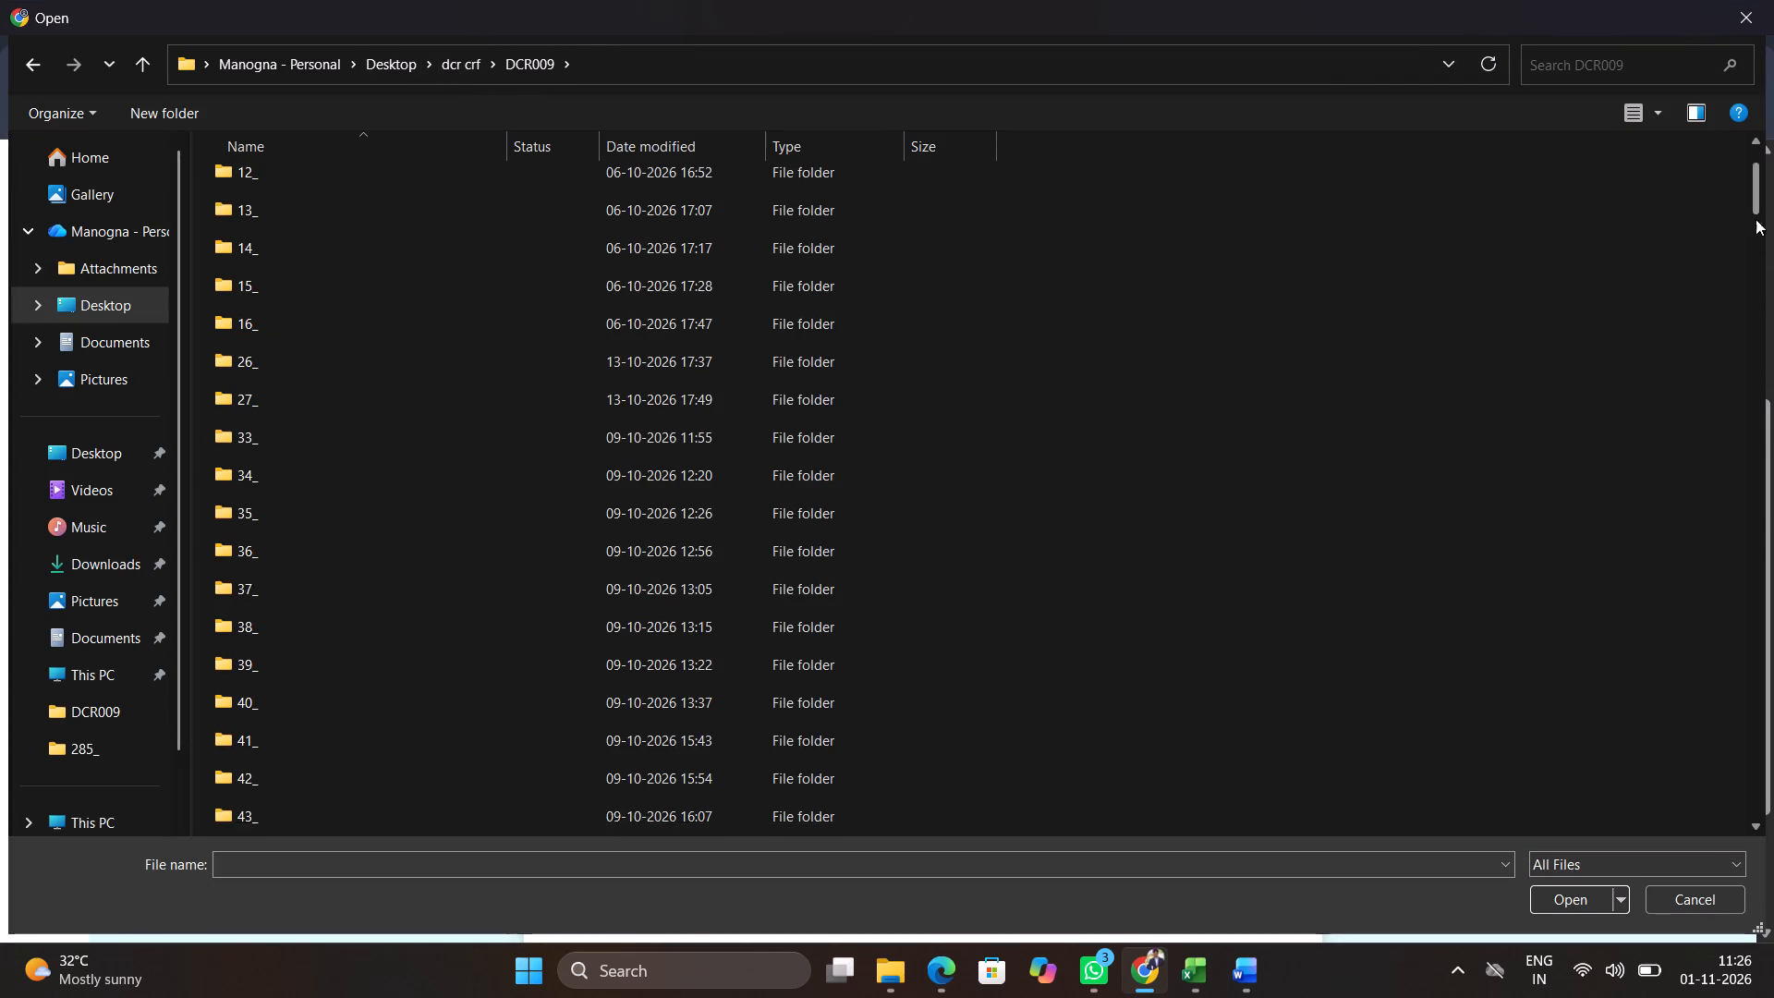
left_click_drag(1756, 219, 1740, 847)
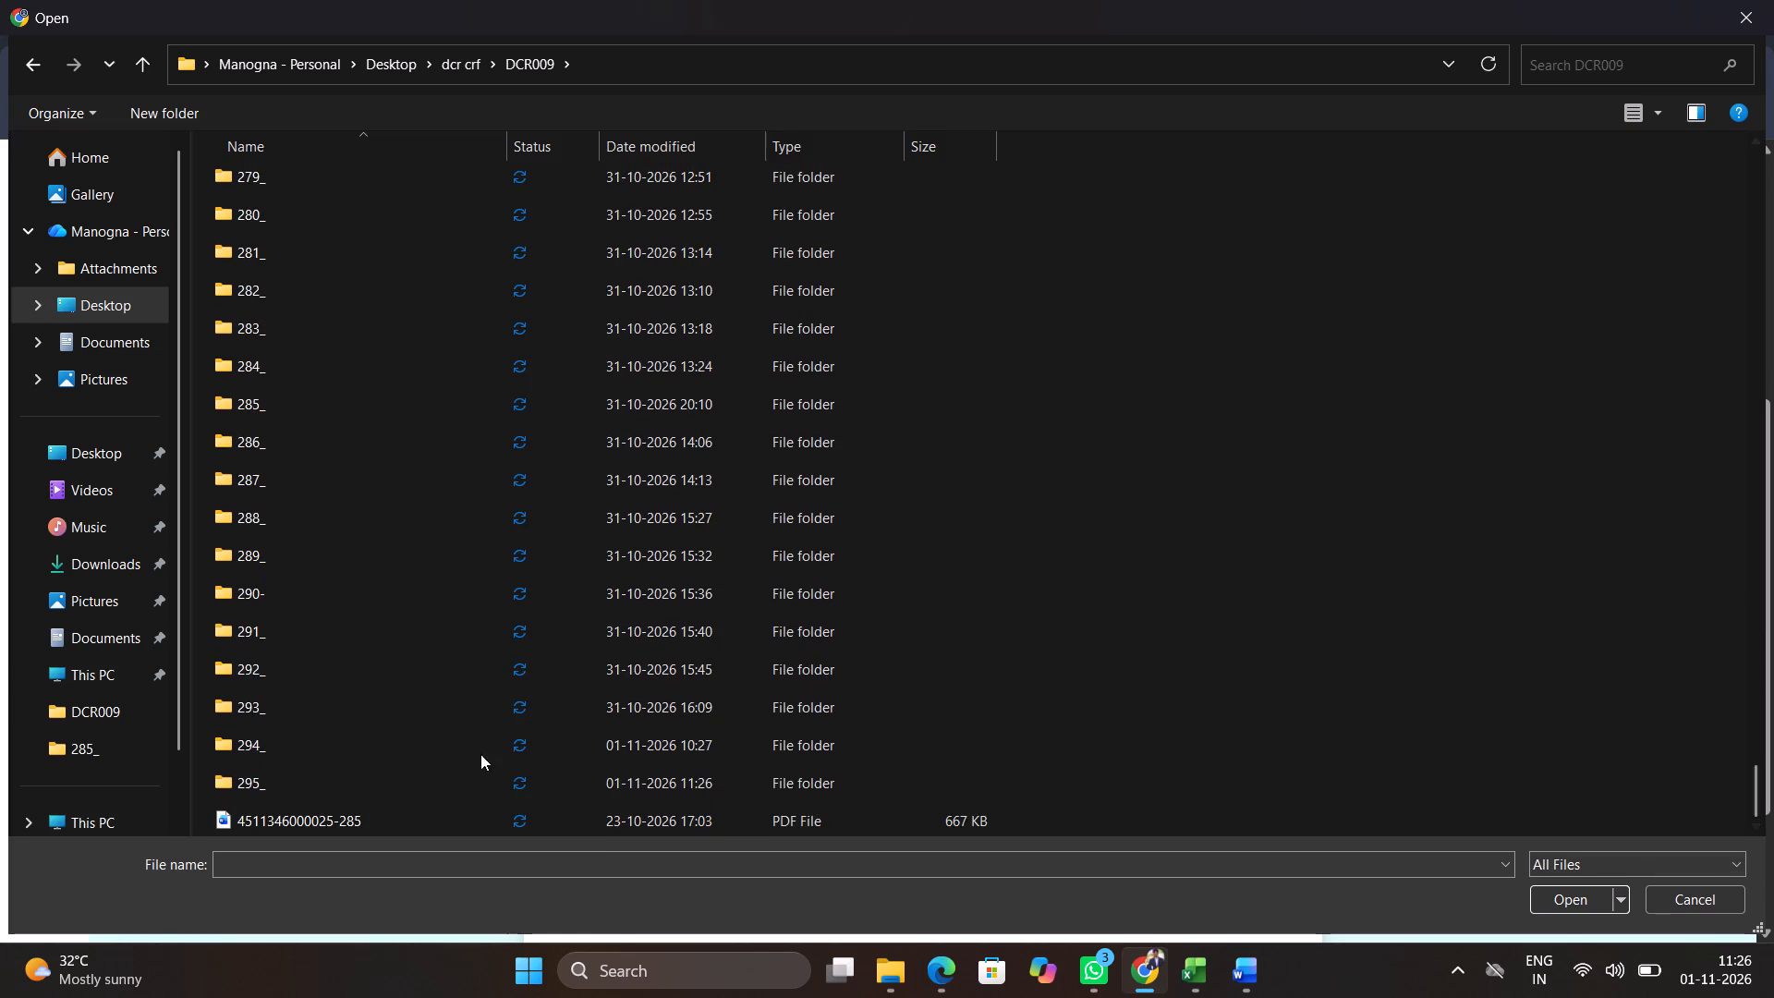
double_click(417, 779)
double_click(377, 180)
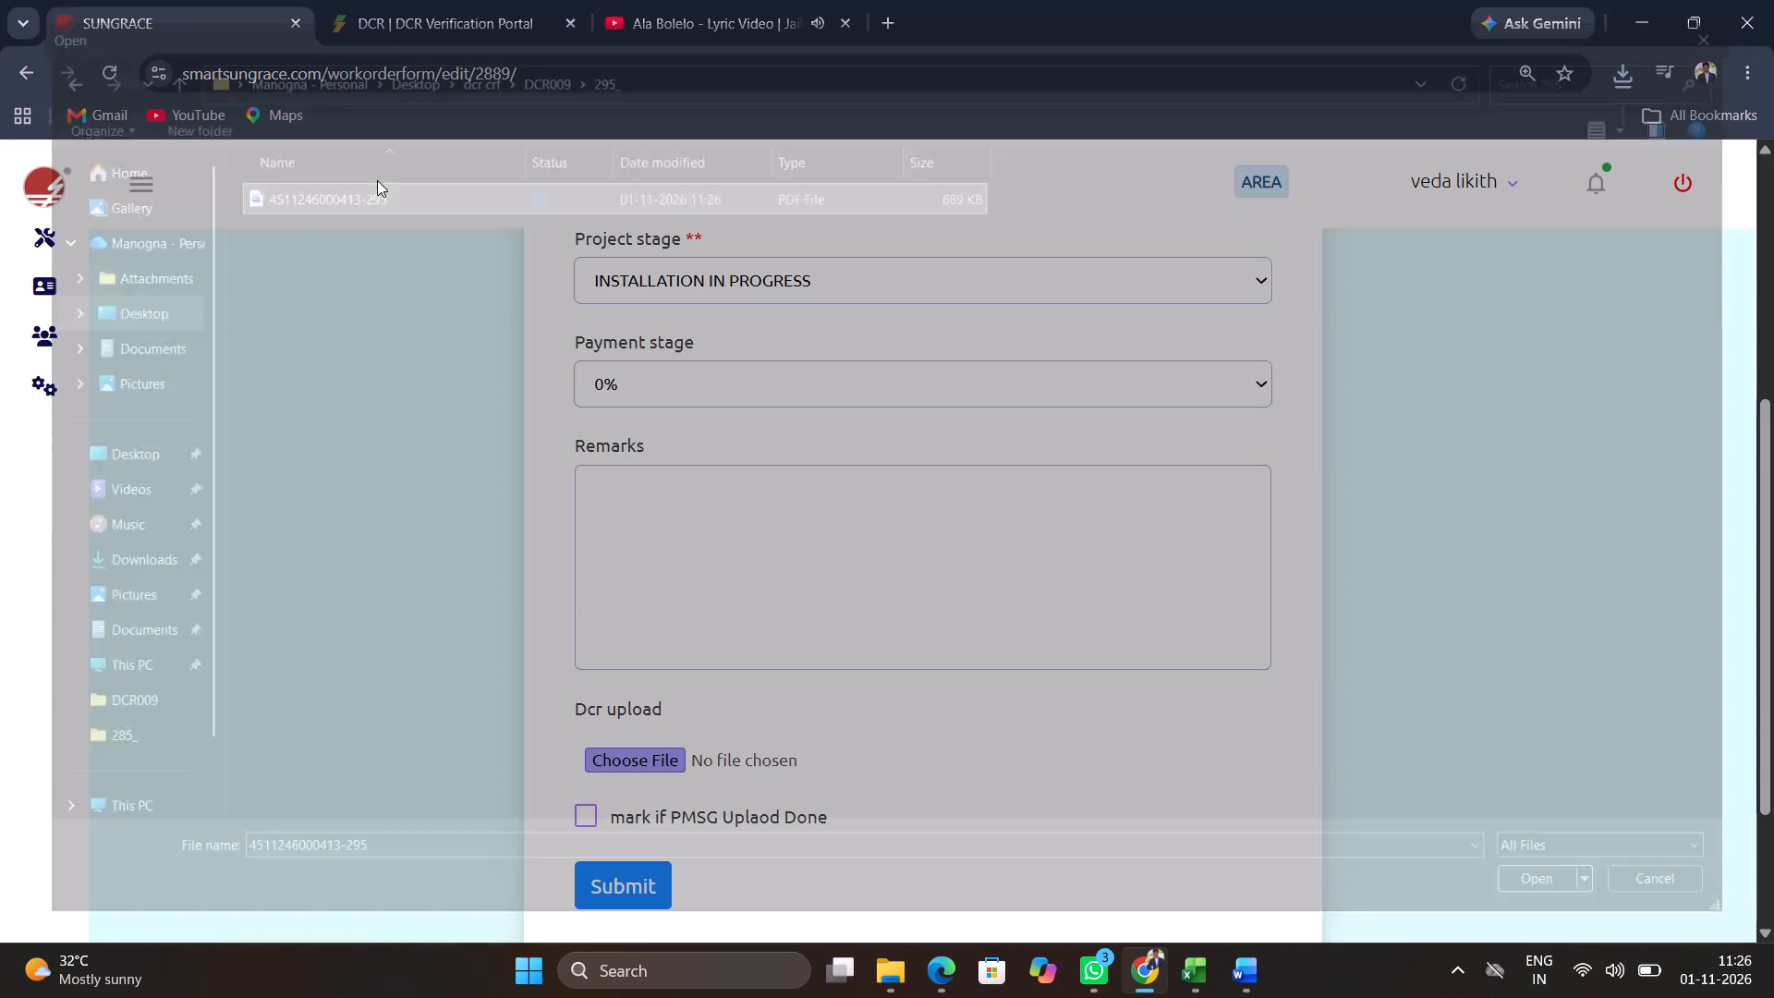
left_click(615, 893)
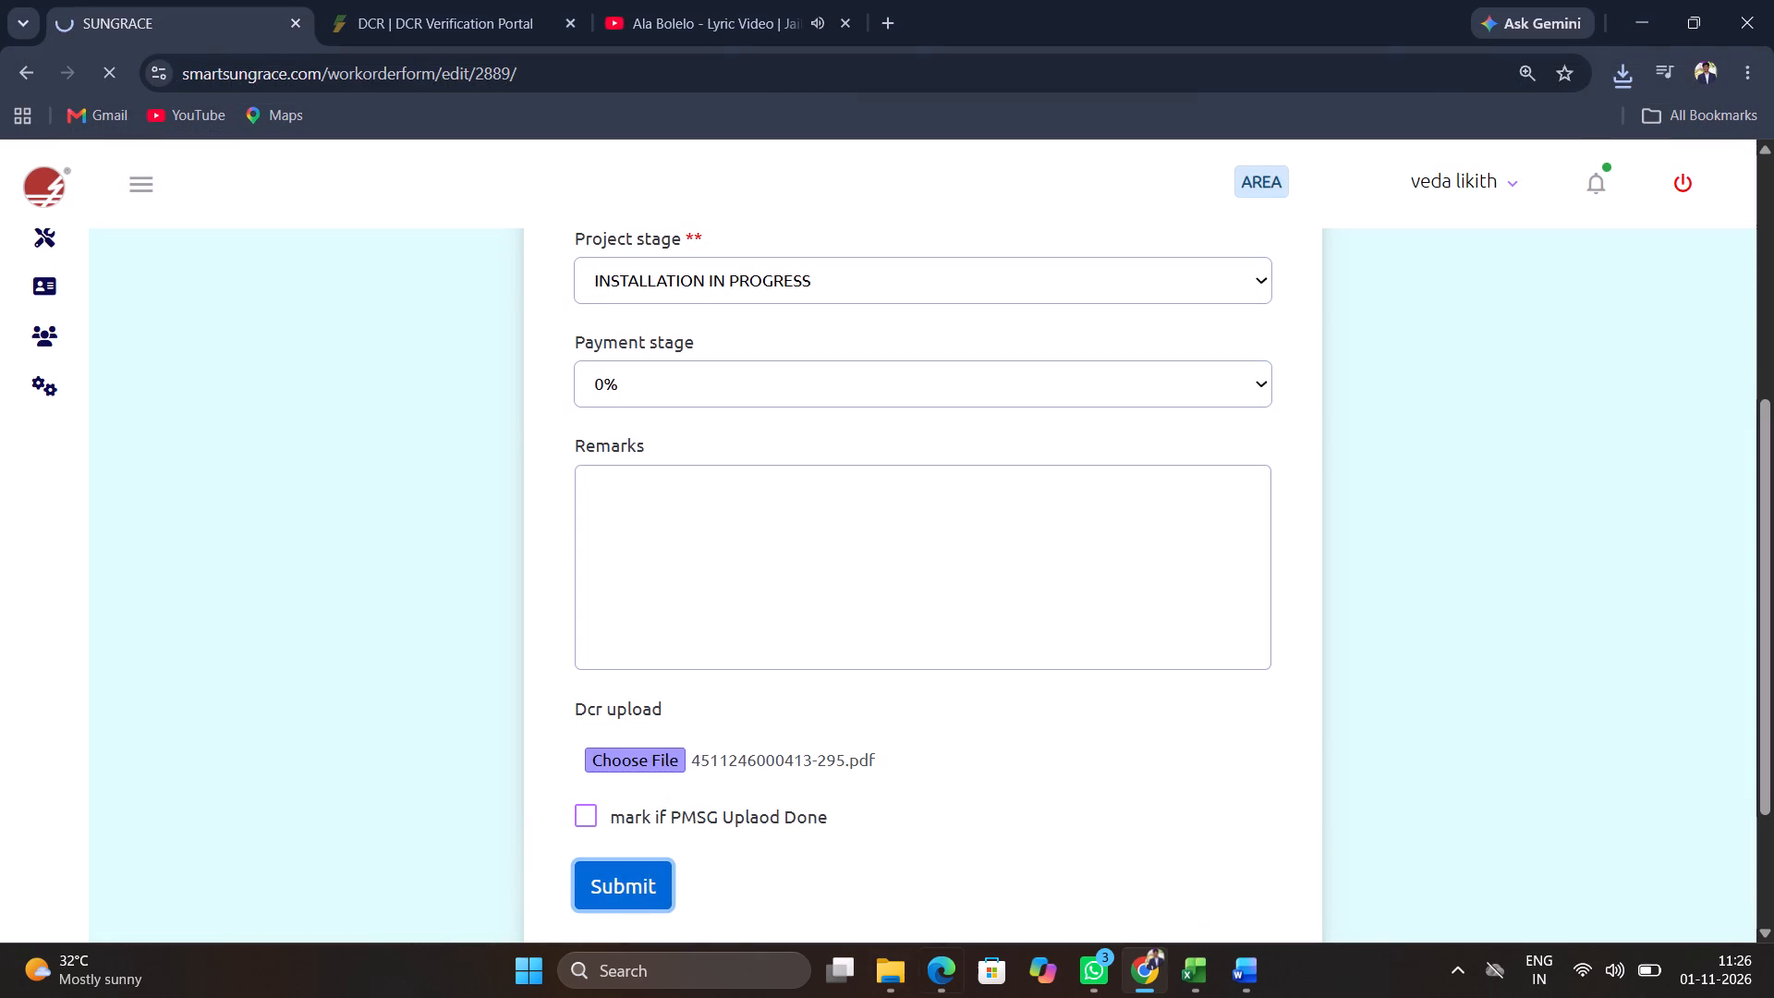
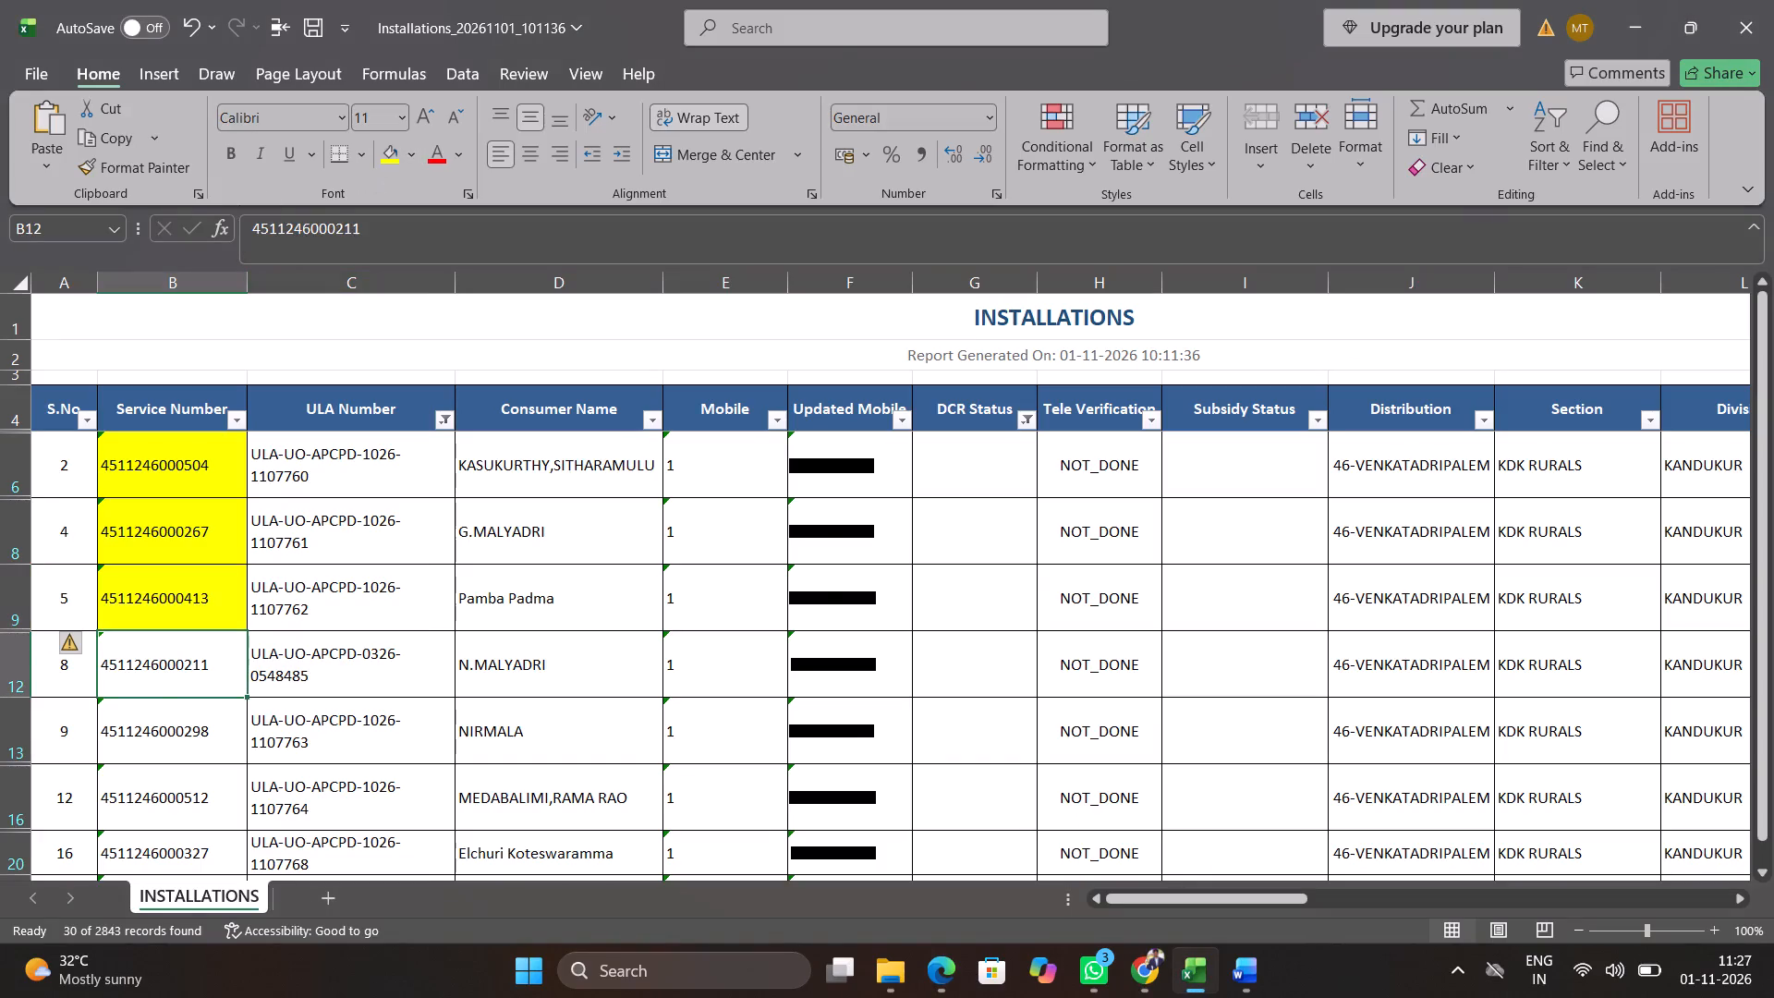
Copy the service number from cell B12 of the installations workbook and open its matching work order in Sungrace in Chrome.
key("ctrl+c")
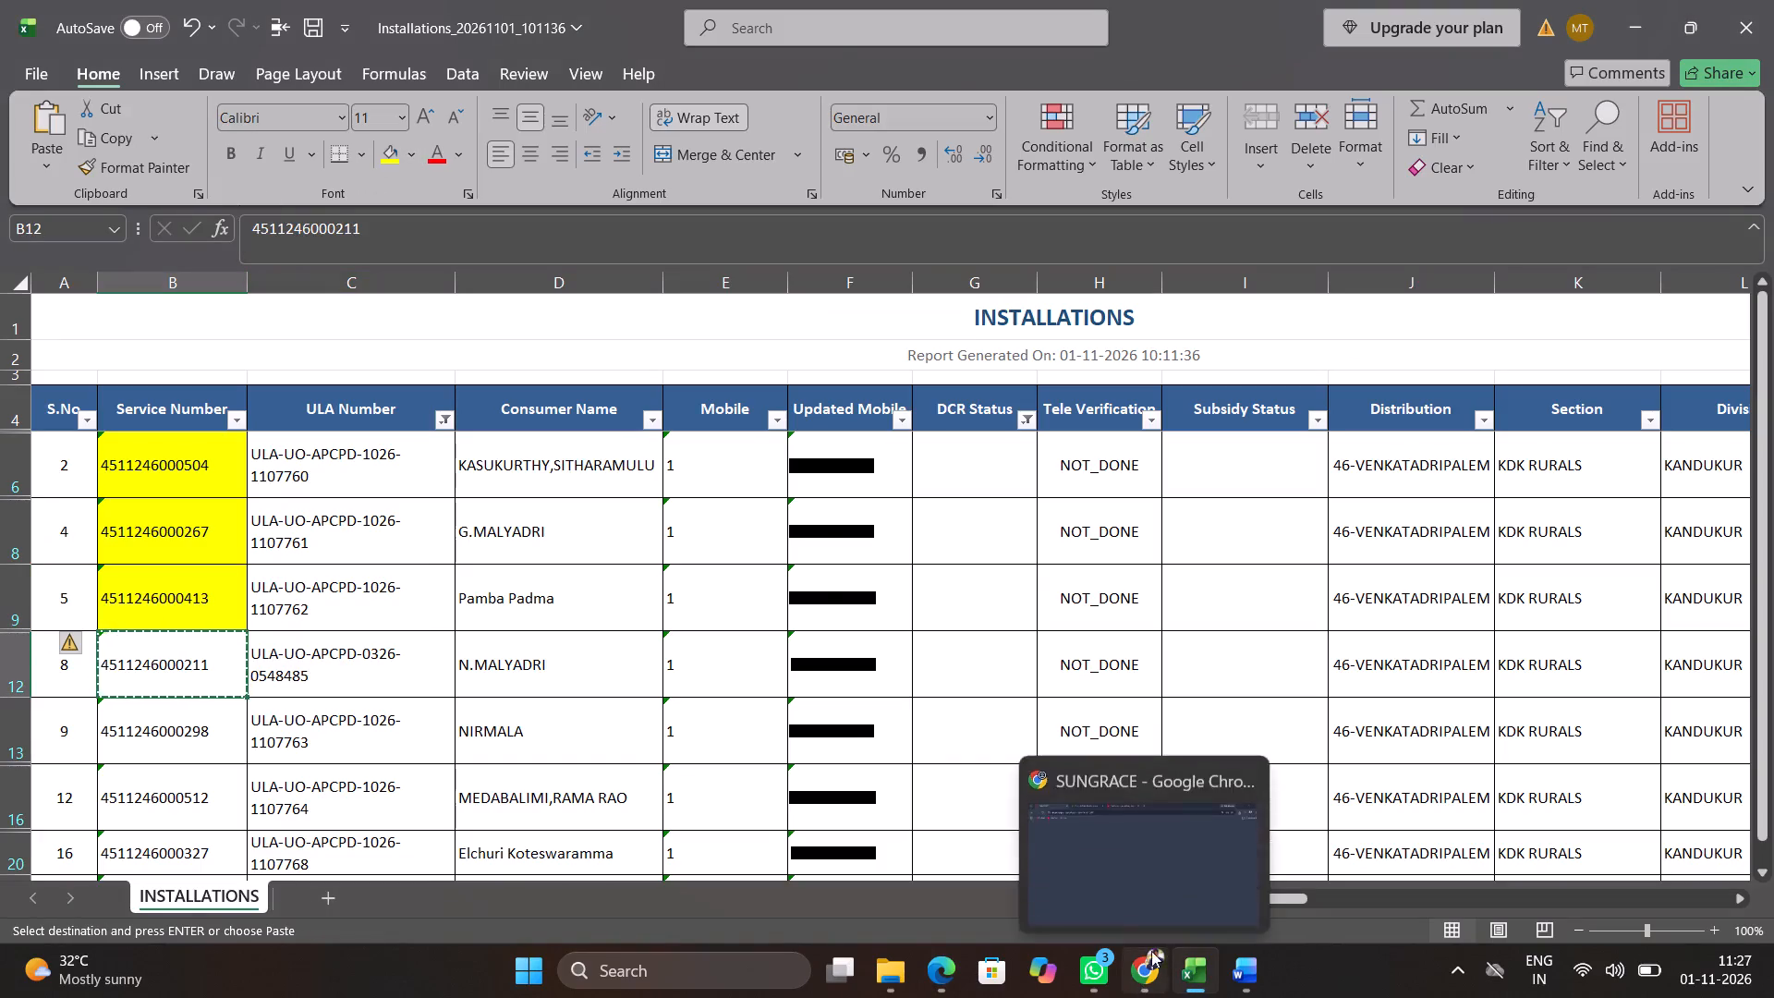
left_click(1163, 899)
left_click(980, 268)
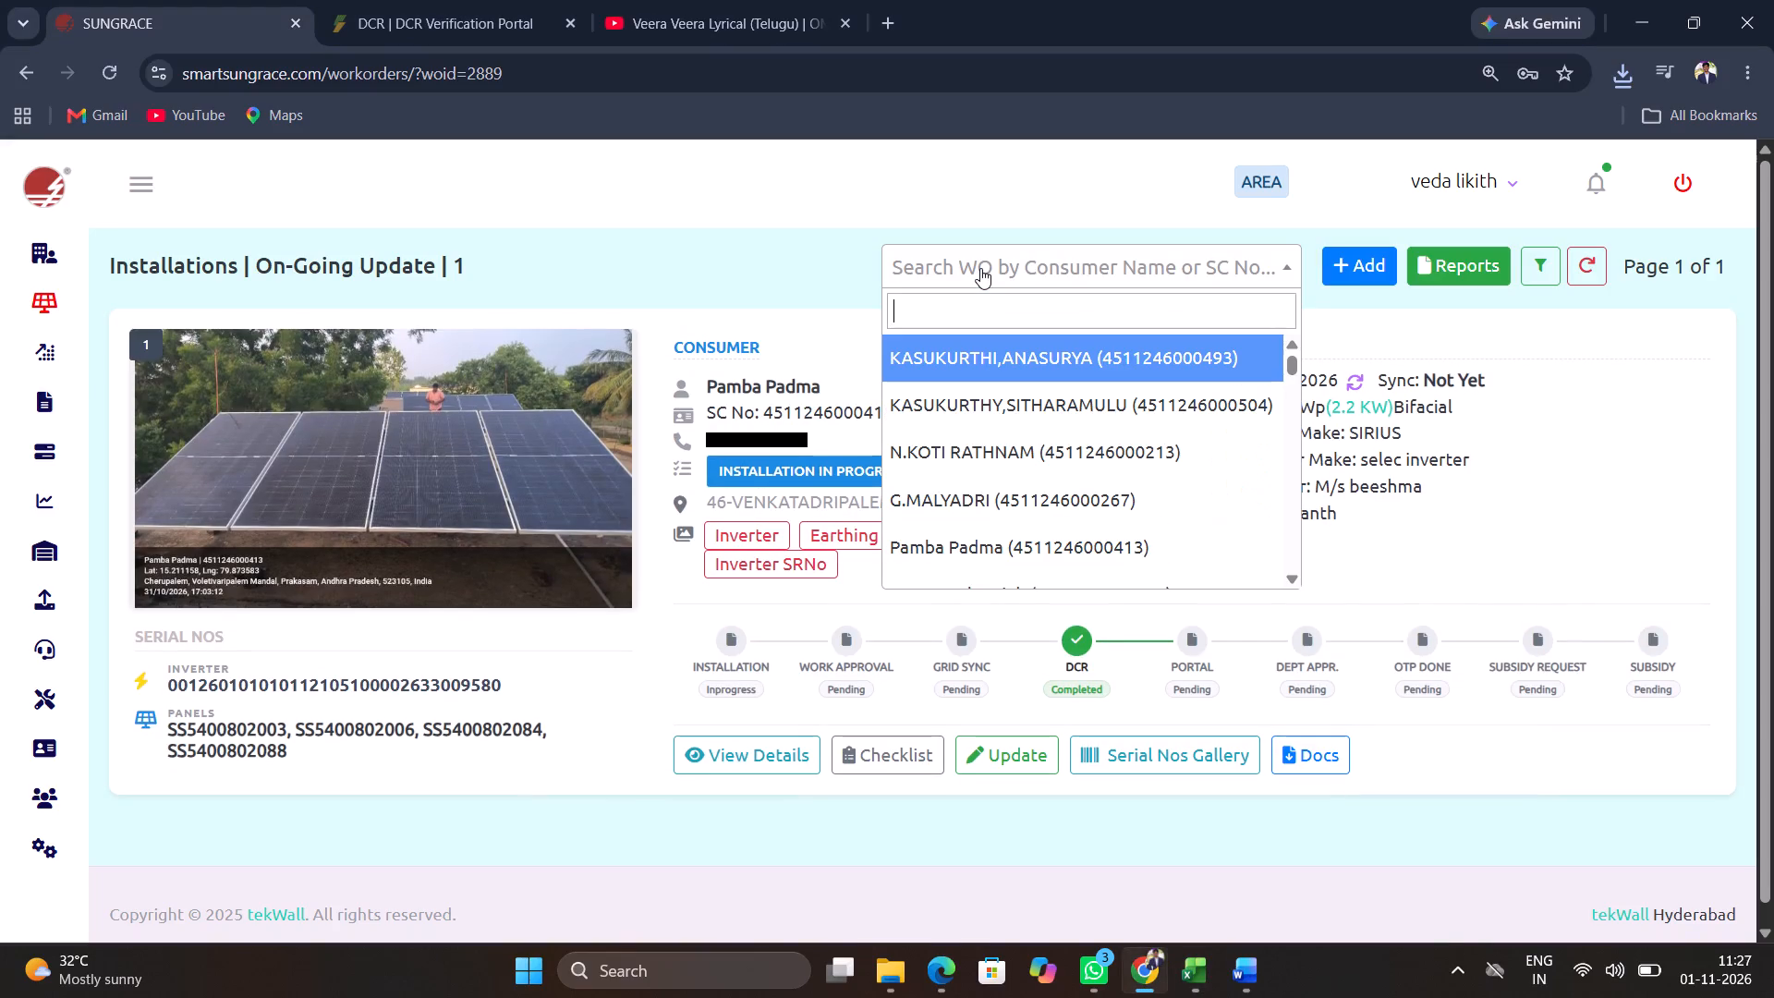
key("ctrl+v")
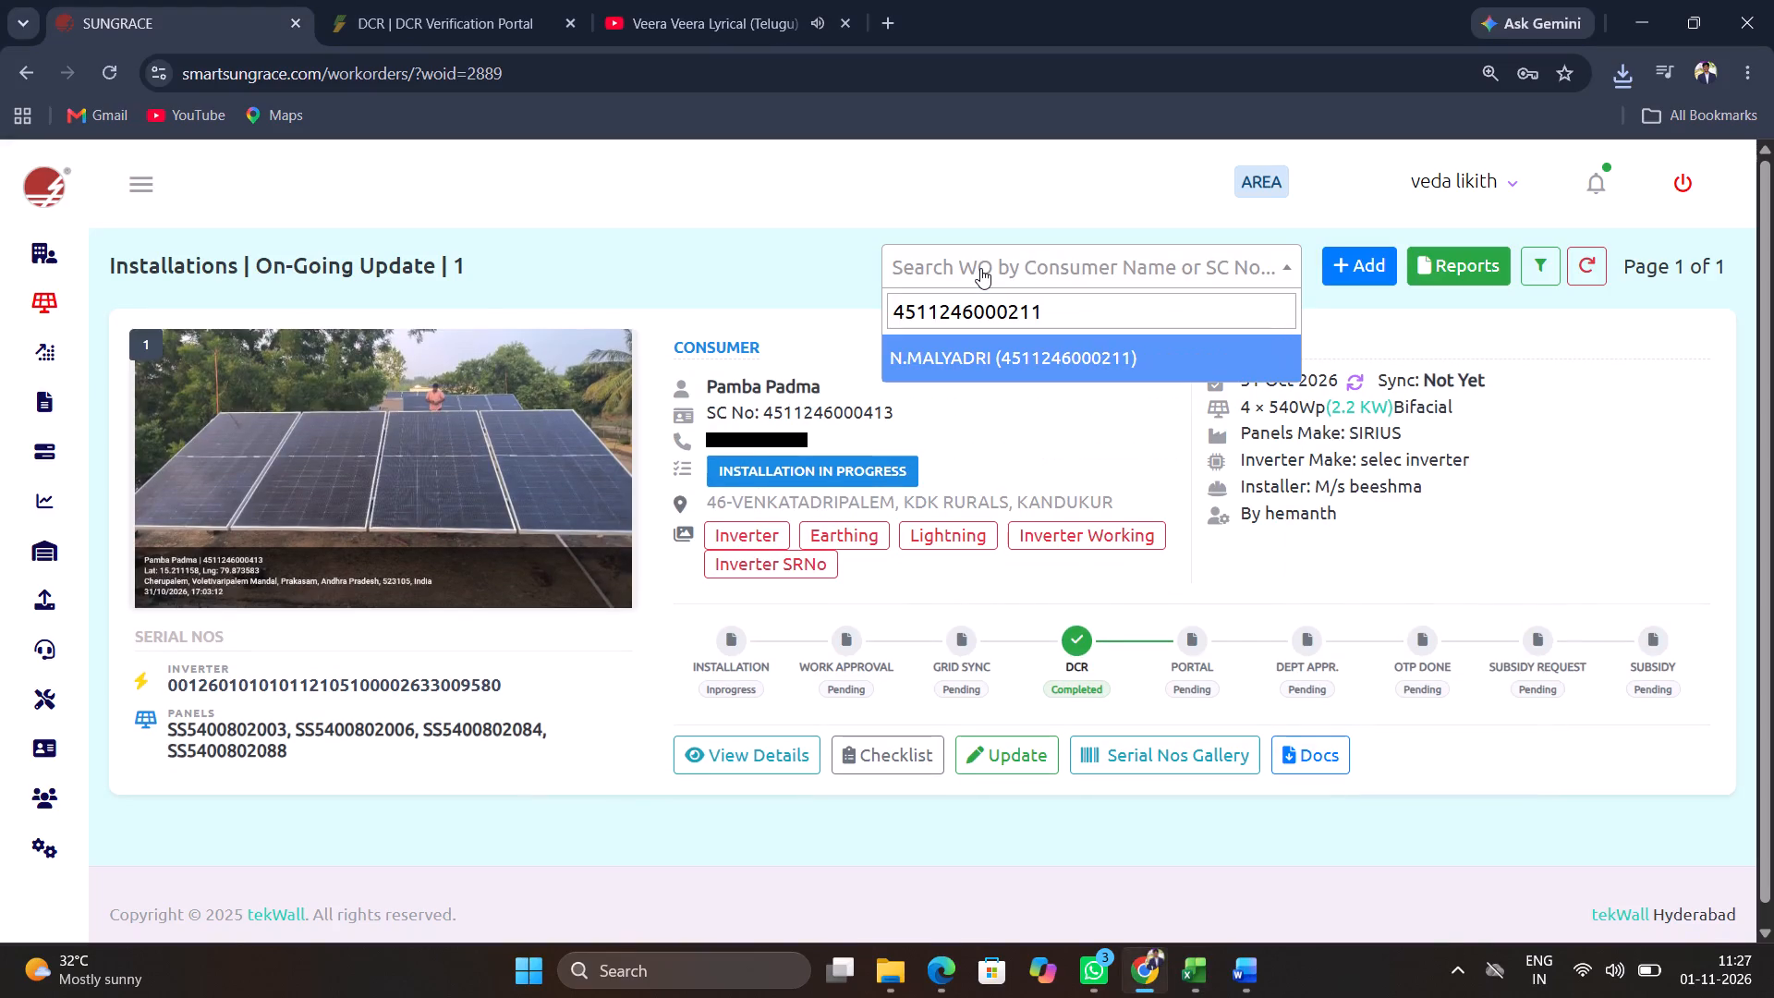
left_click(998, 364, "ctrl")
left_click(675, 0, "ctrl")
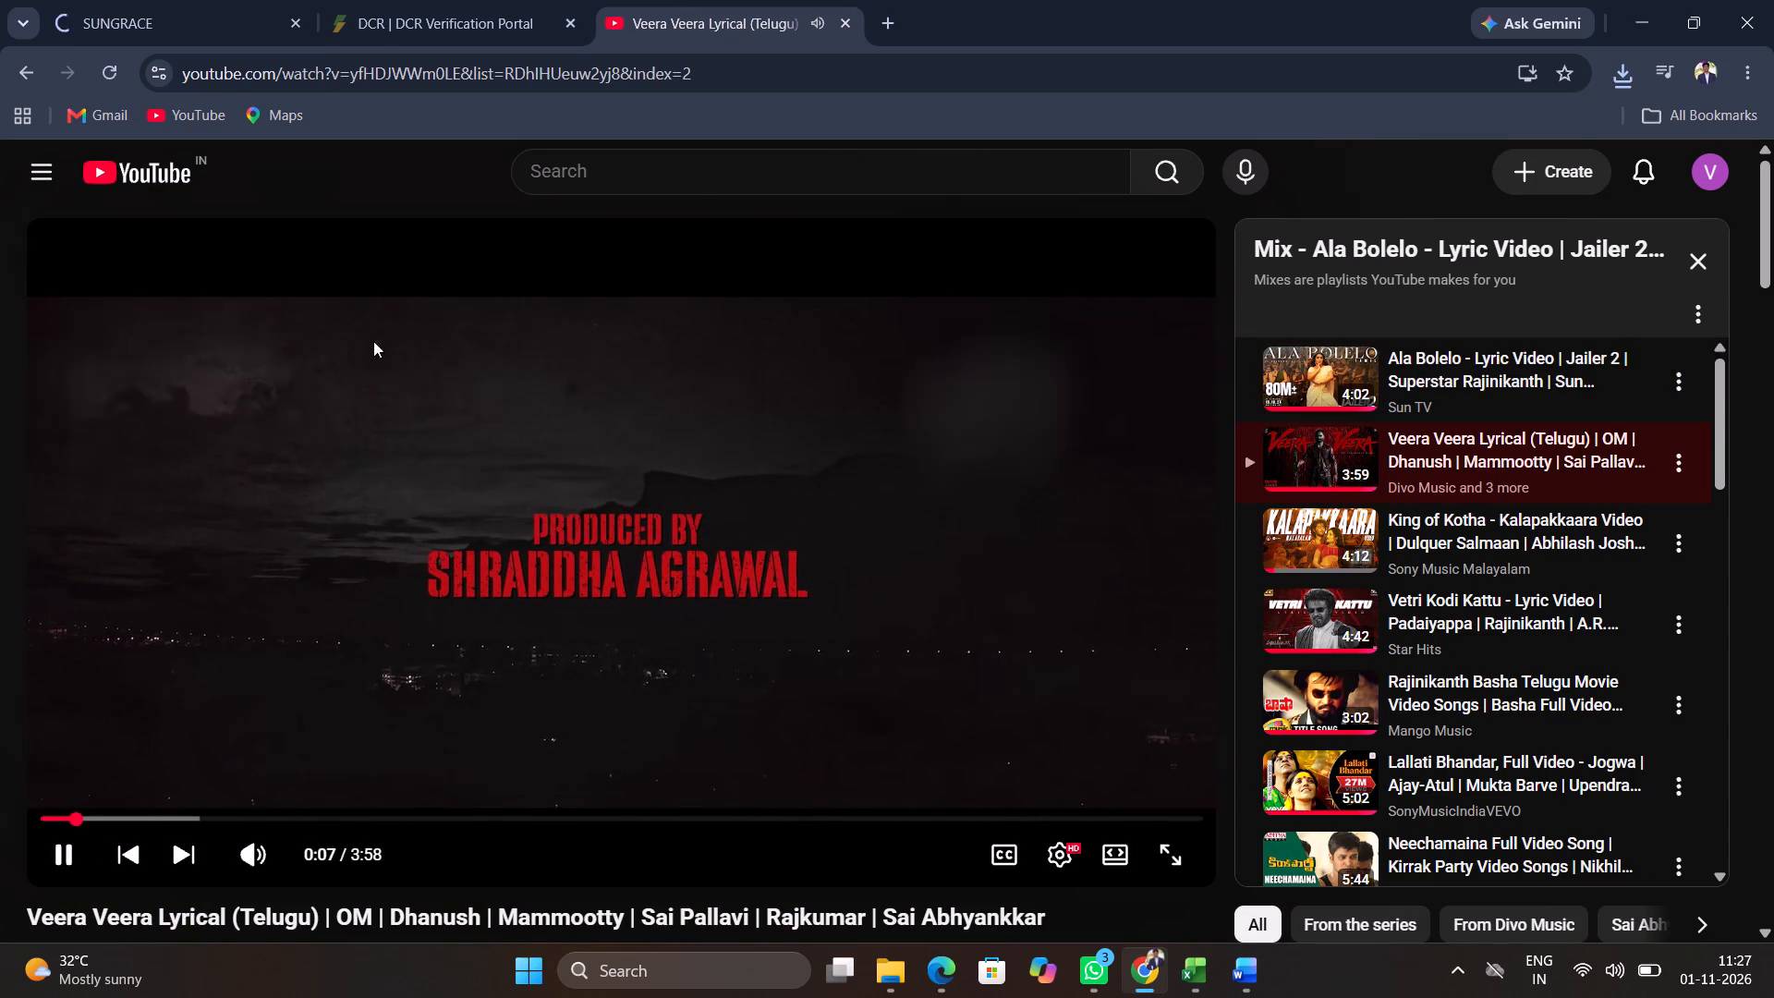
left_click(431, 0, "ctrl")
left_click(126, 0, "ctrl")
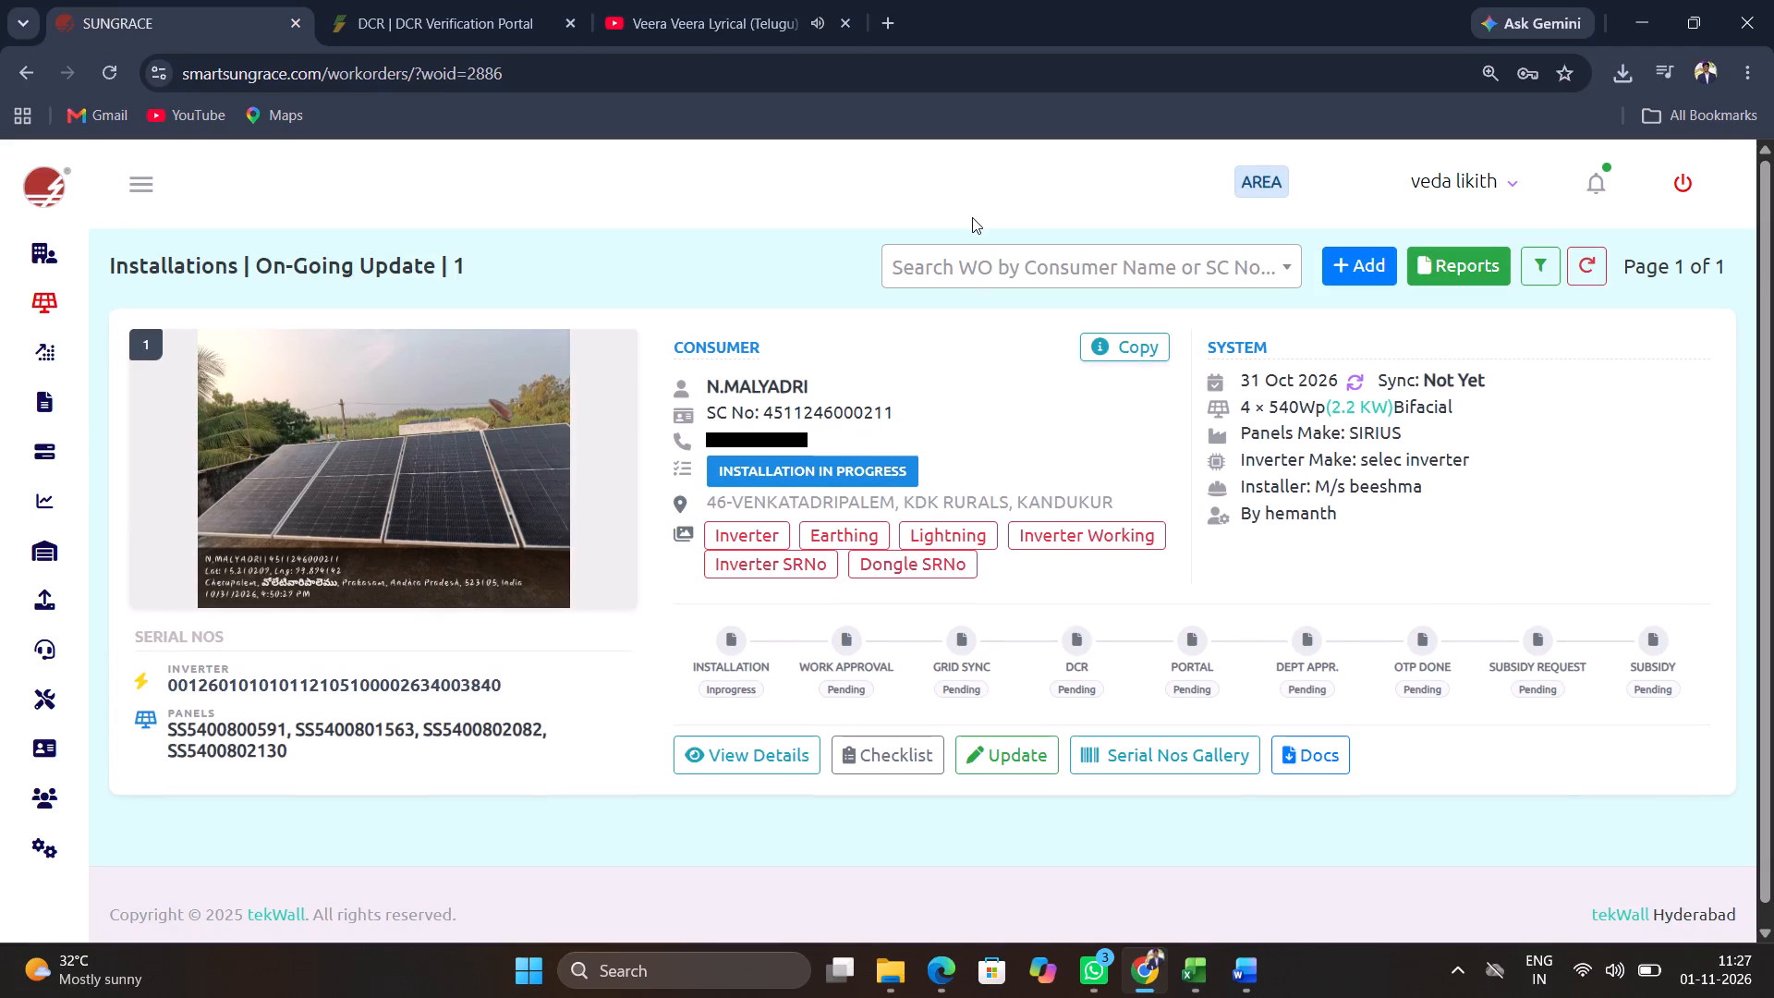
Copy the ULA number from the Sungrace work order's quick copy details.
left_click(1113, 350, "ctrl")
left_click(1115, 461, "ctrl")
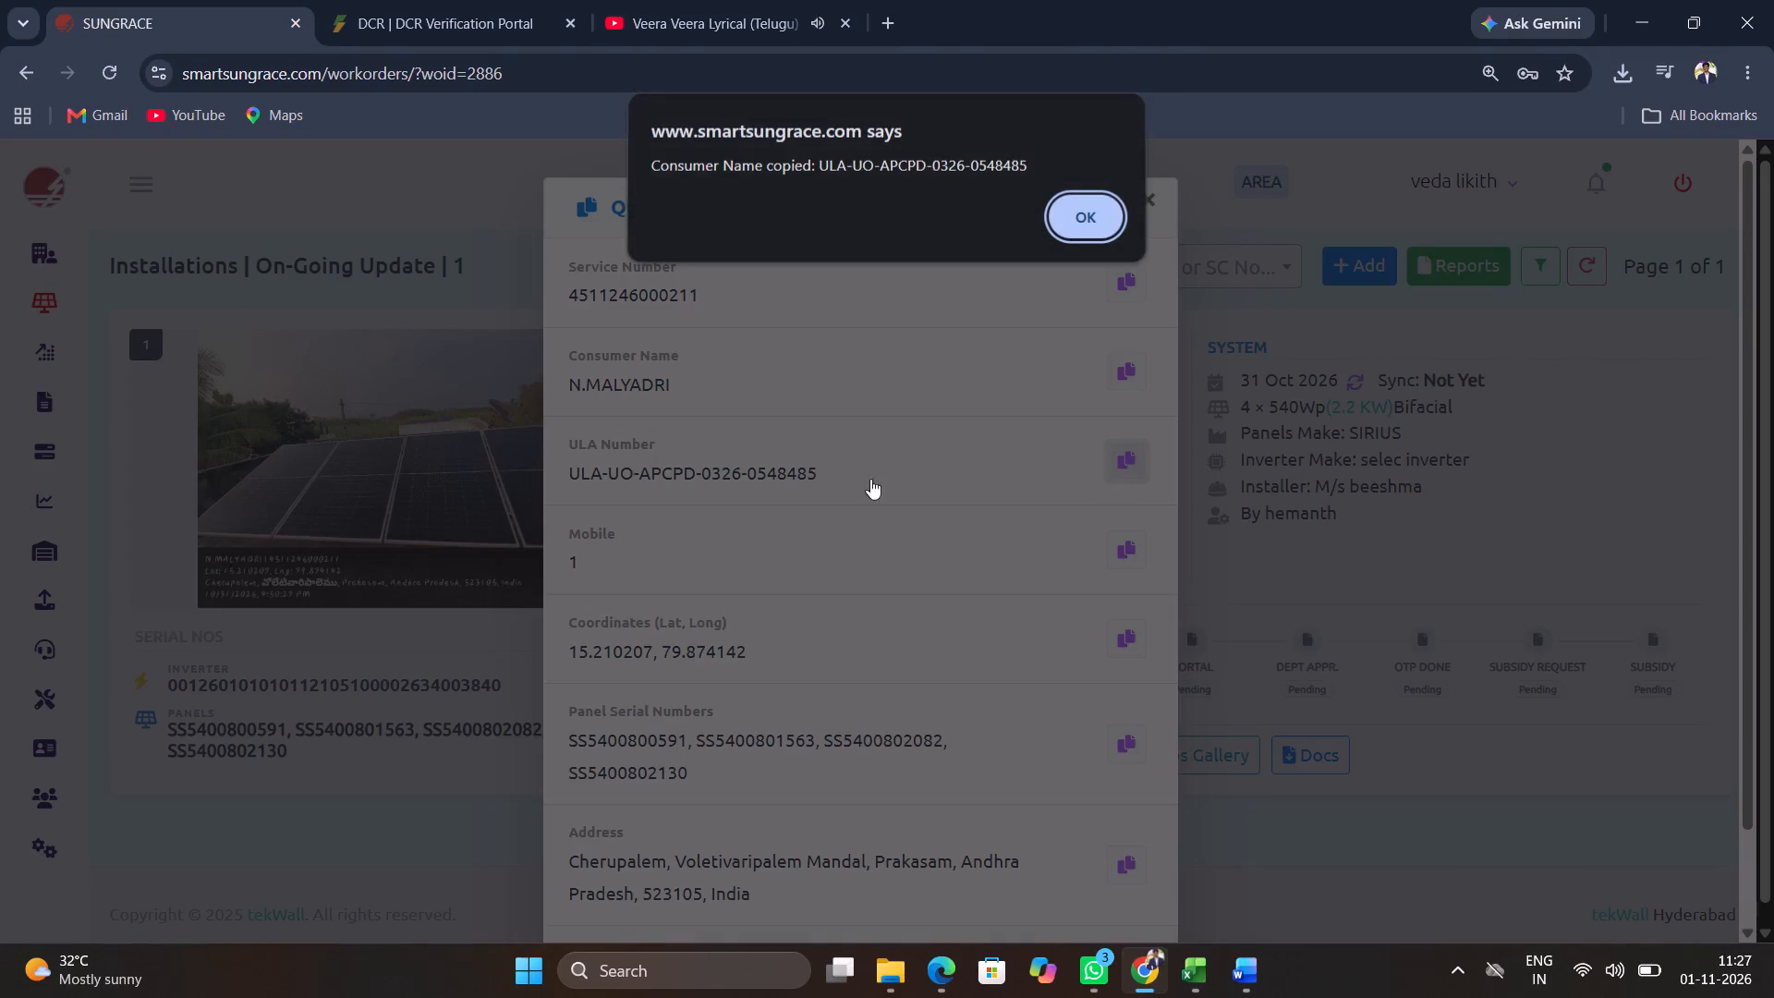
left_click(456, 0, "ctrl")
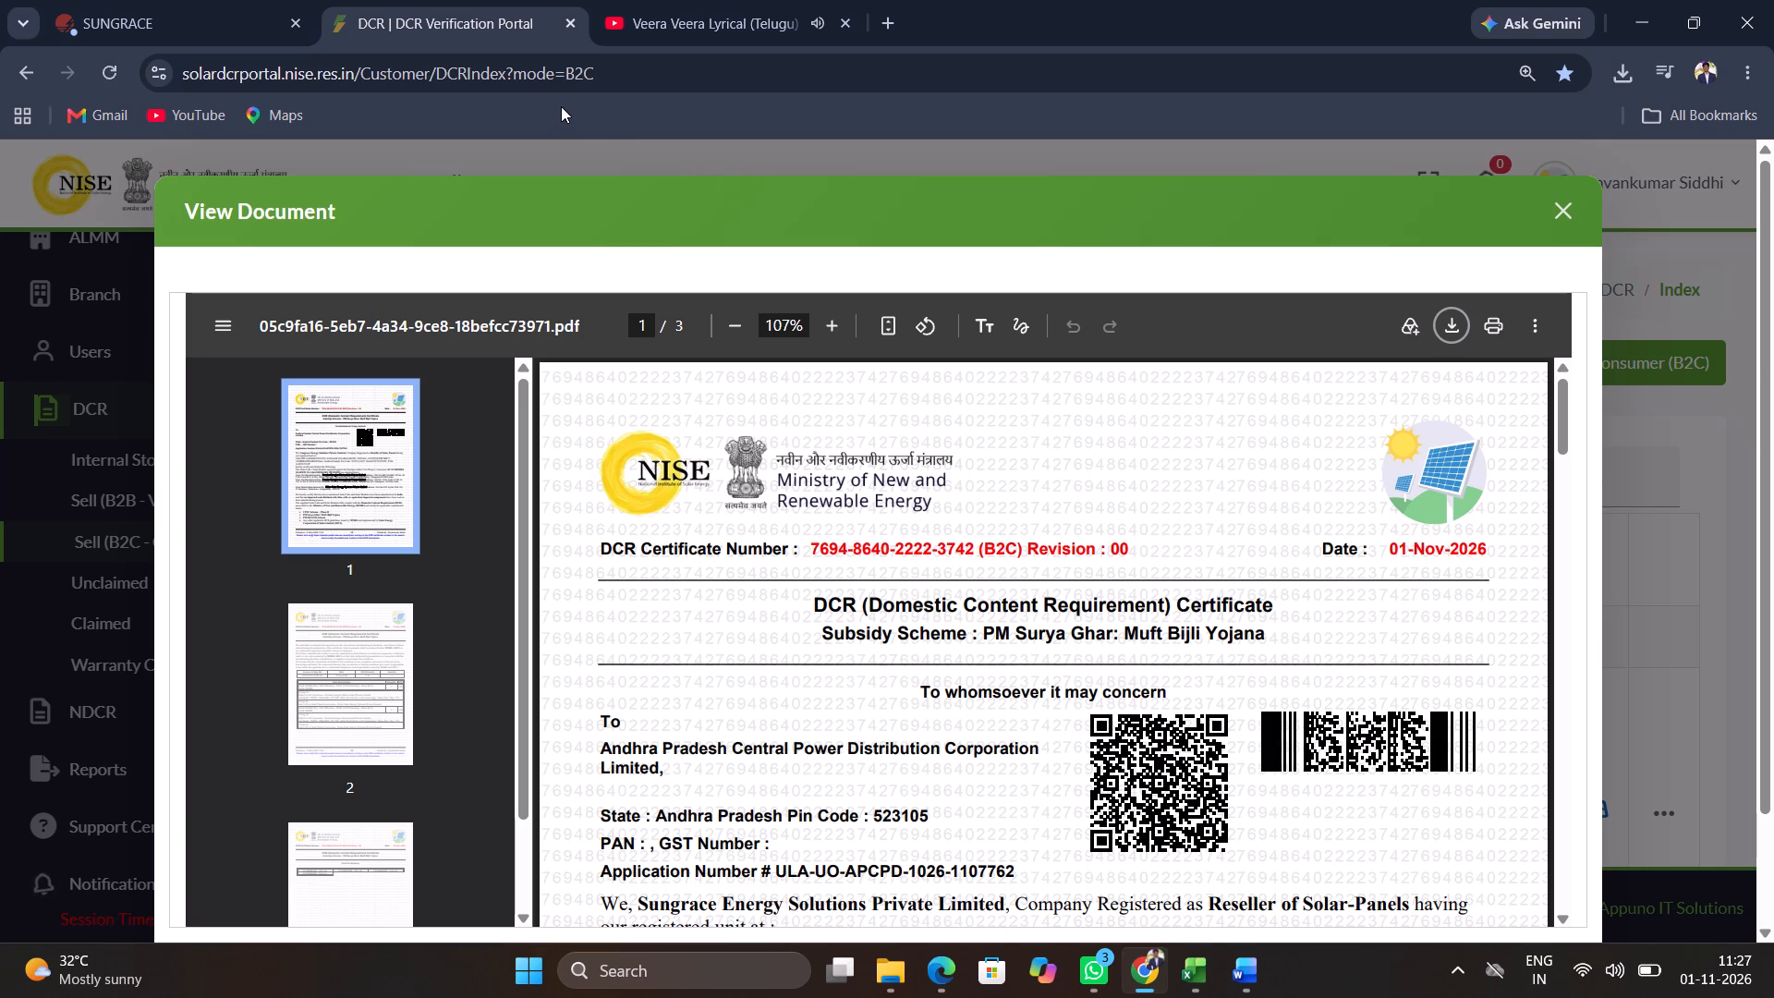
left_click(158, 0, "ctrl")
In the DCR portal, start a new Issue to Consumer (B2C) form with the copied ULA number as Consumer Application Number.
left_click(391, 0, "ctrl")
left_click(1563, 213, "ctrl")
left_click(1581, 359, "ctrl")
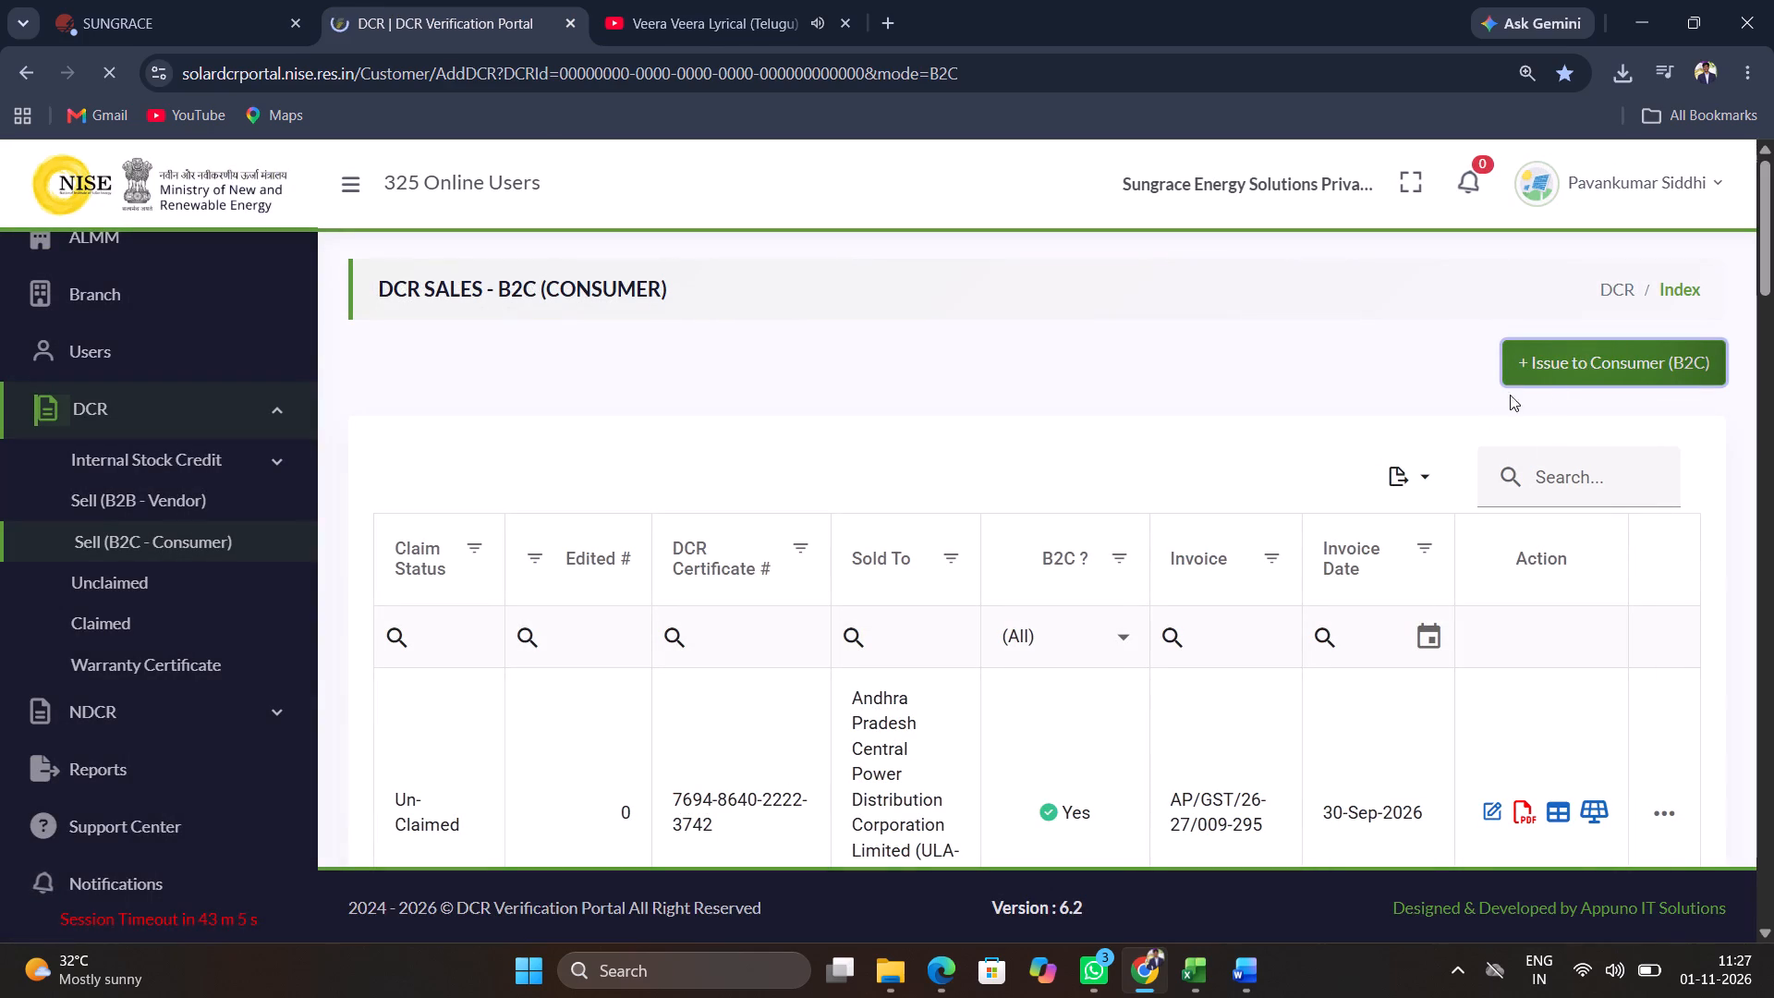
left_click(869, 527, "ctrl")
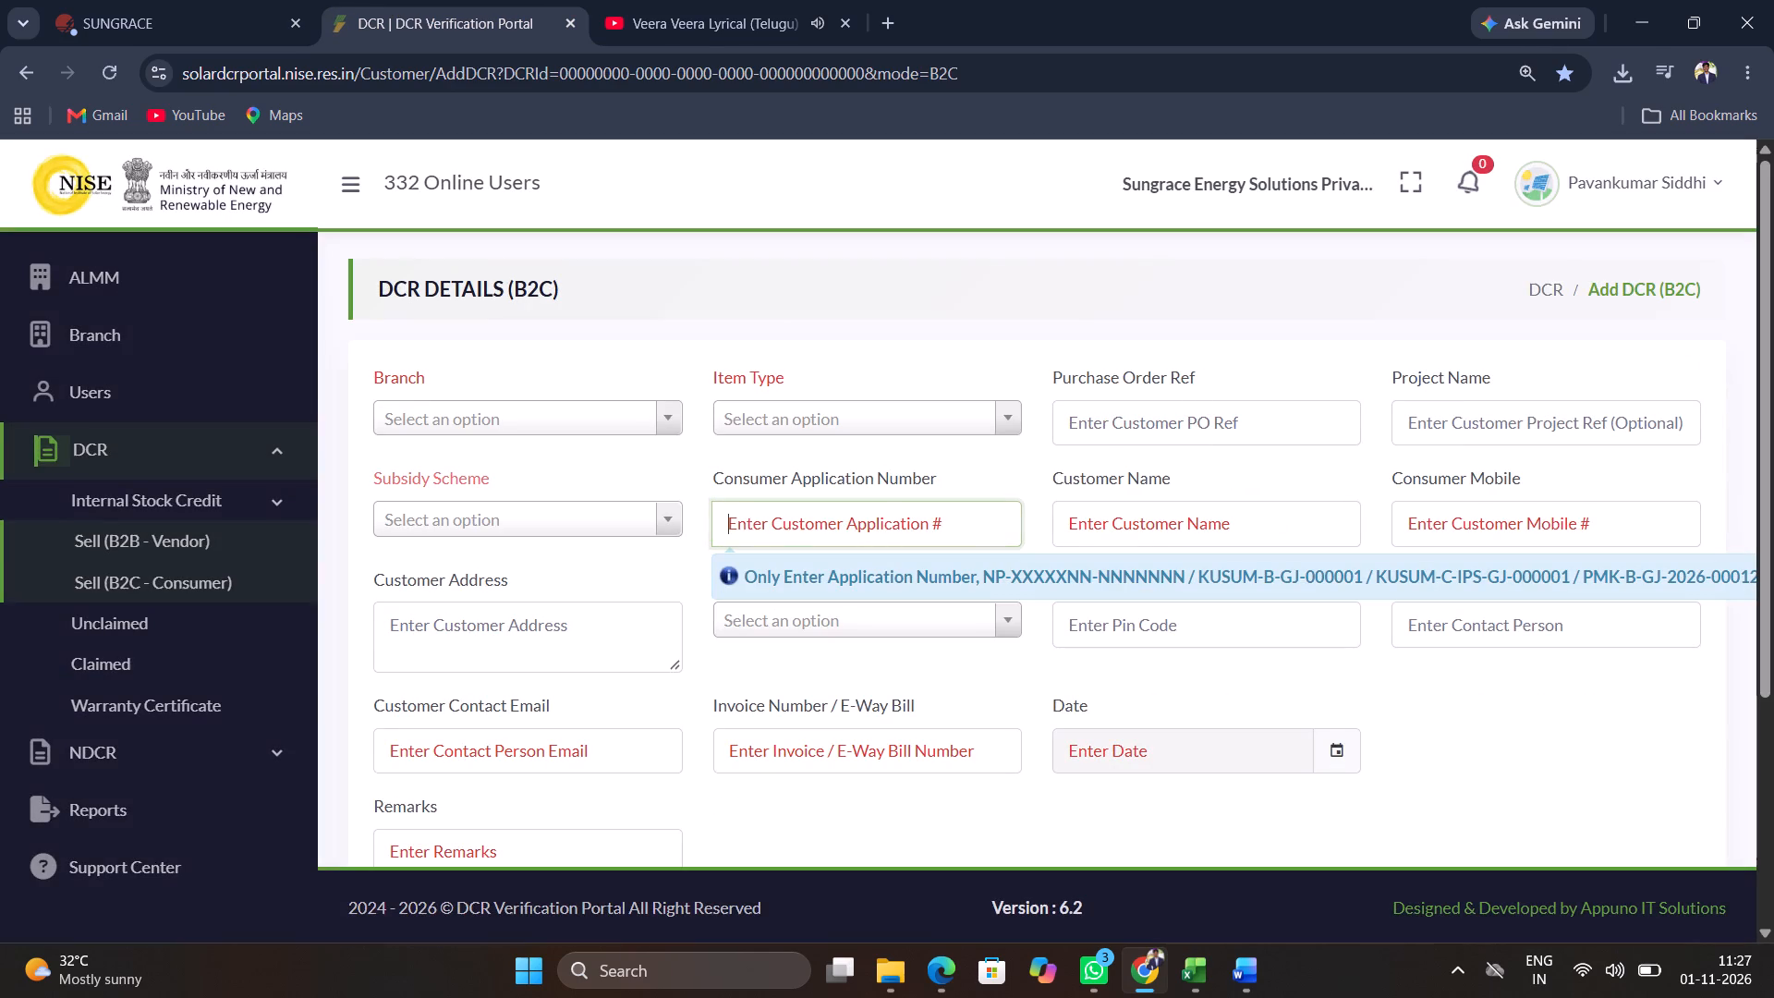
key("ctrl+v")
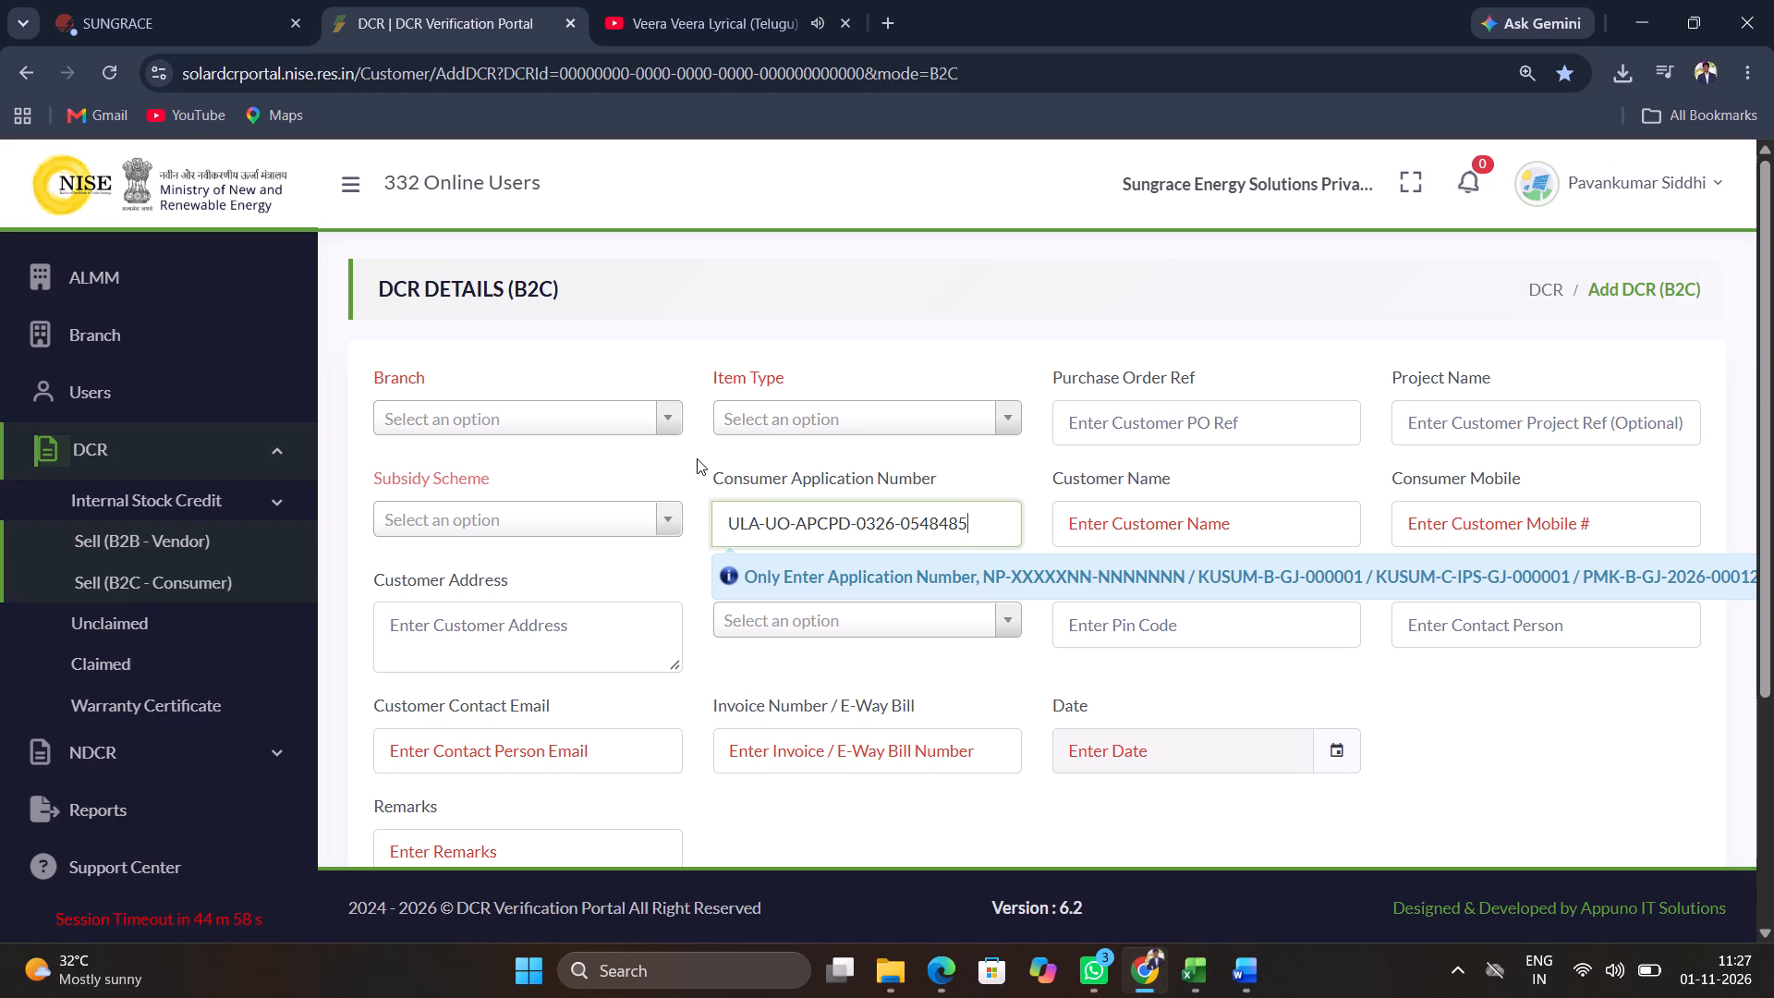
Set Branch to the Andhra Pradesh office, Subsidy Scheme to PM Surya Ghar: Muft Bijli Yojana, and Item Type to Solar Panels.
left_click(618, 423)
left_click(580, 531)
left_click(581, 528)
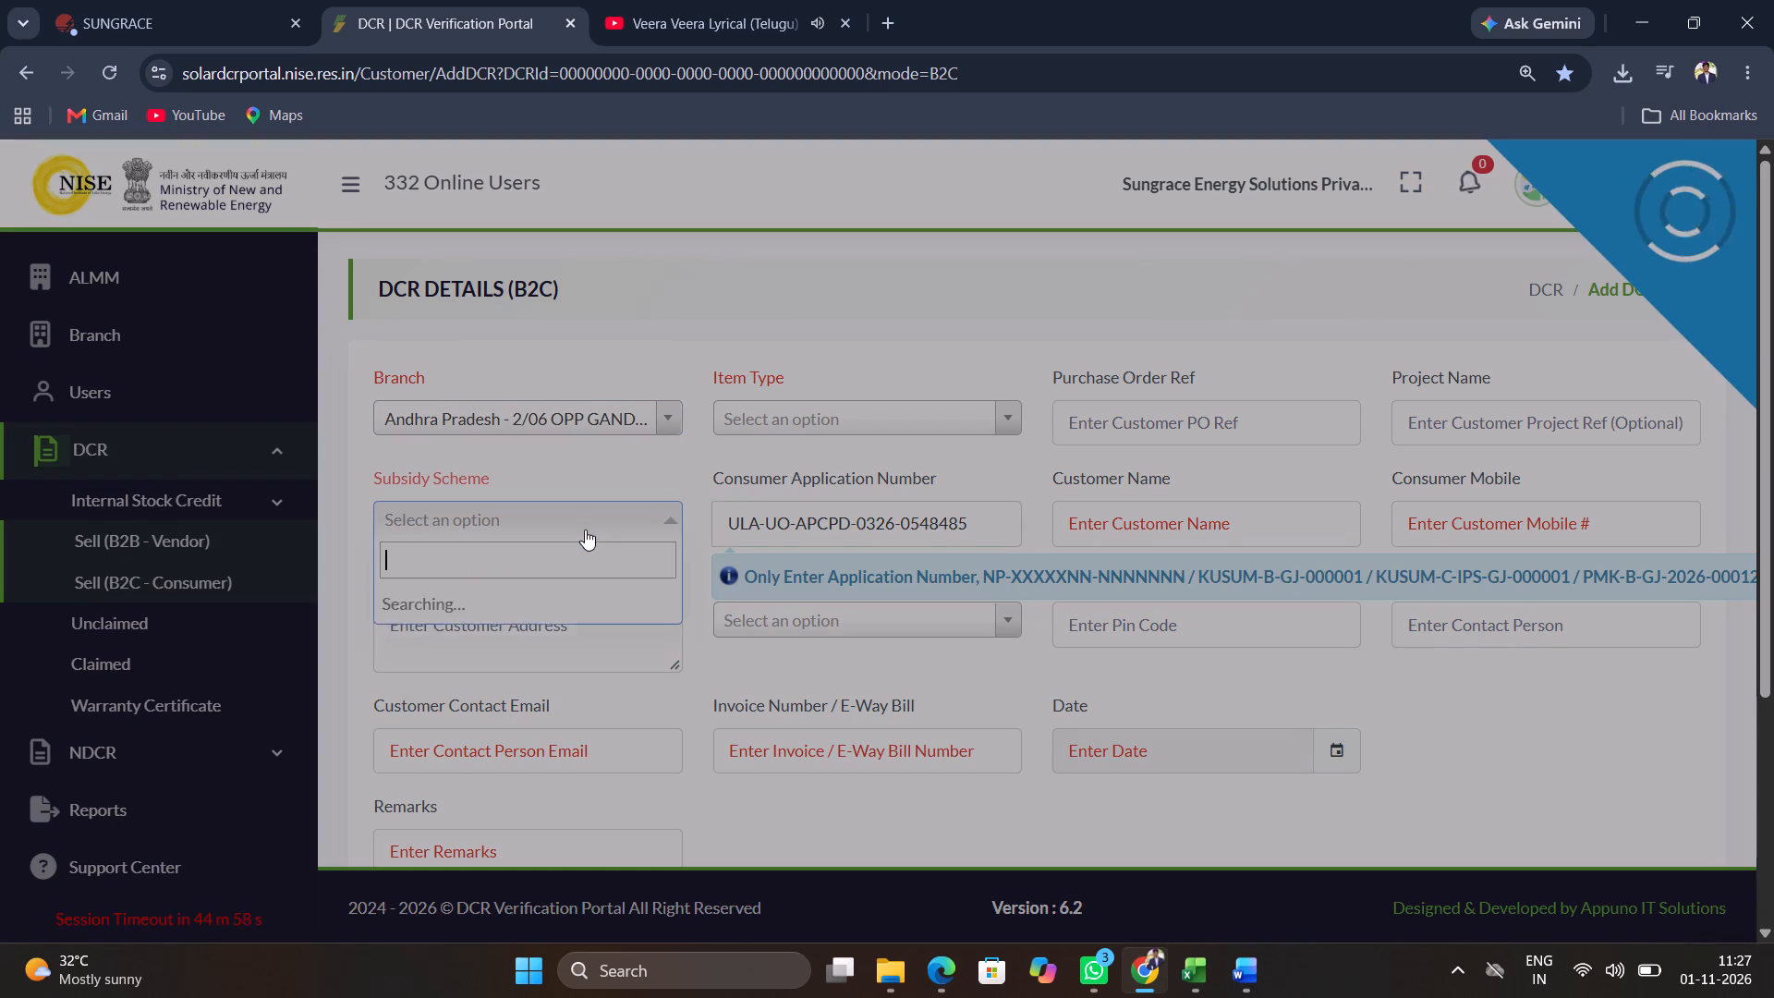
left_click(542, 721)
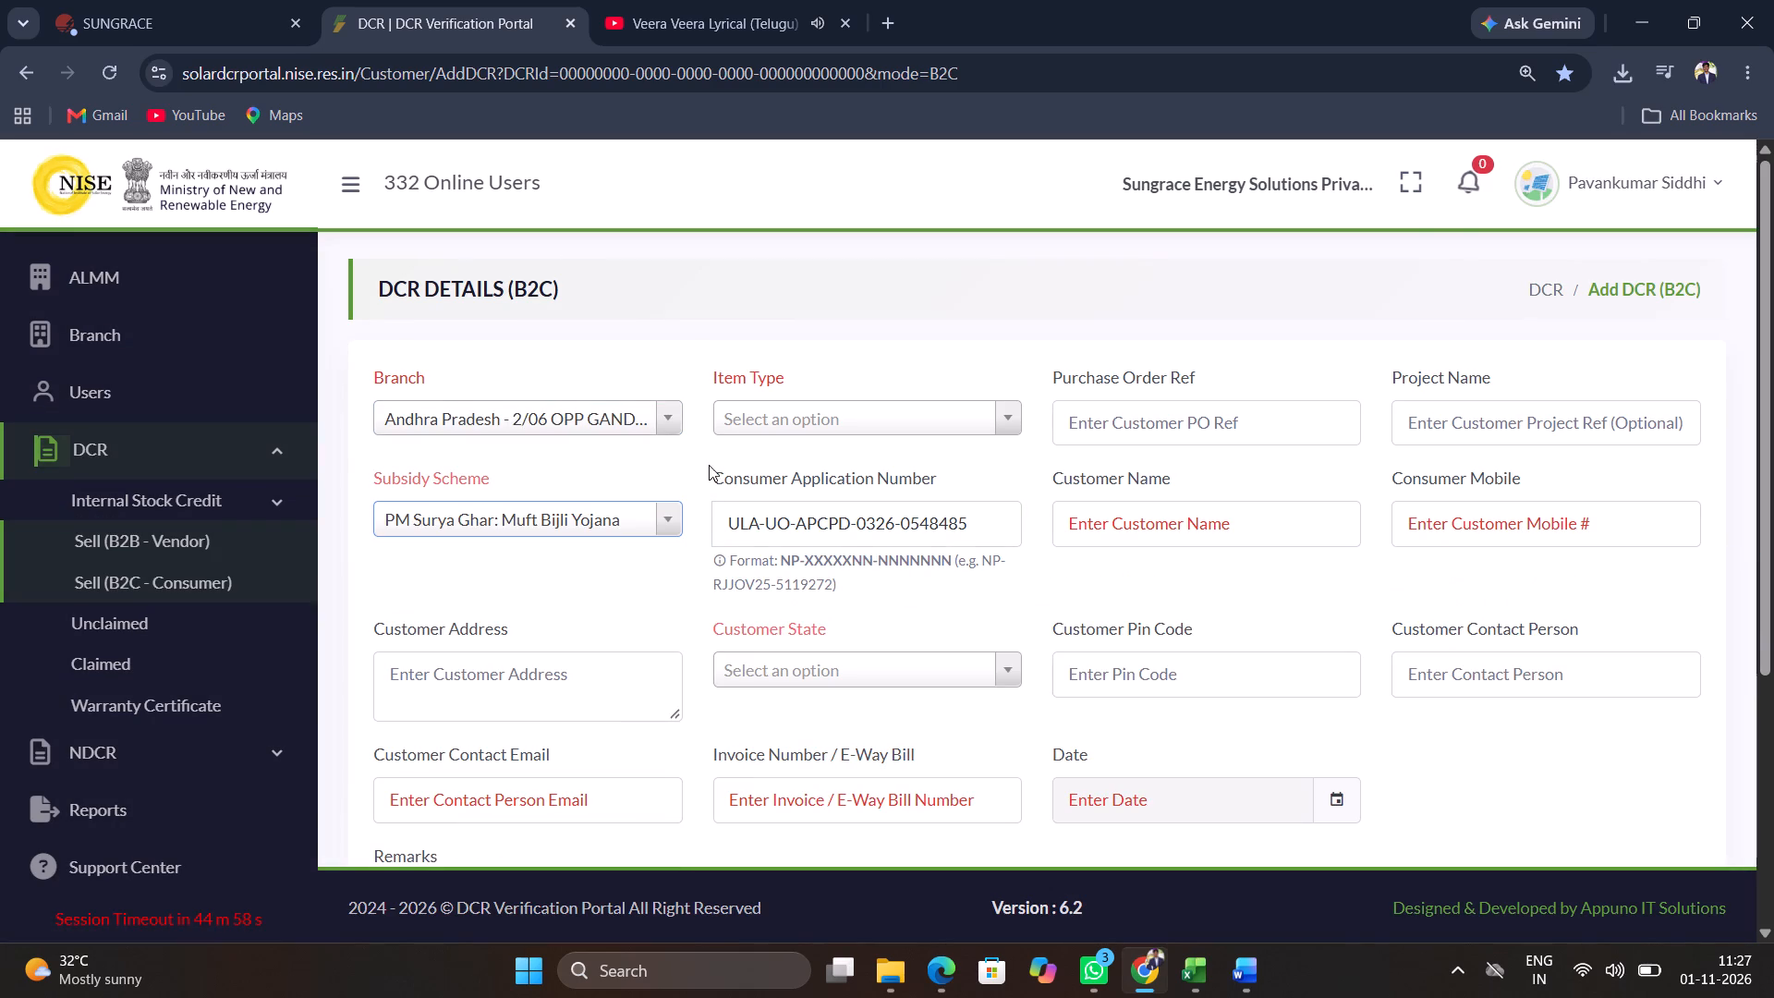
left_click(753, 418)
left_click(747, 495)
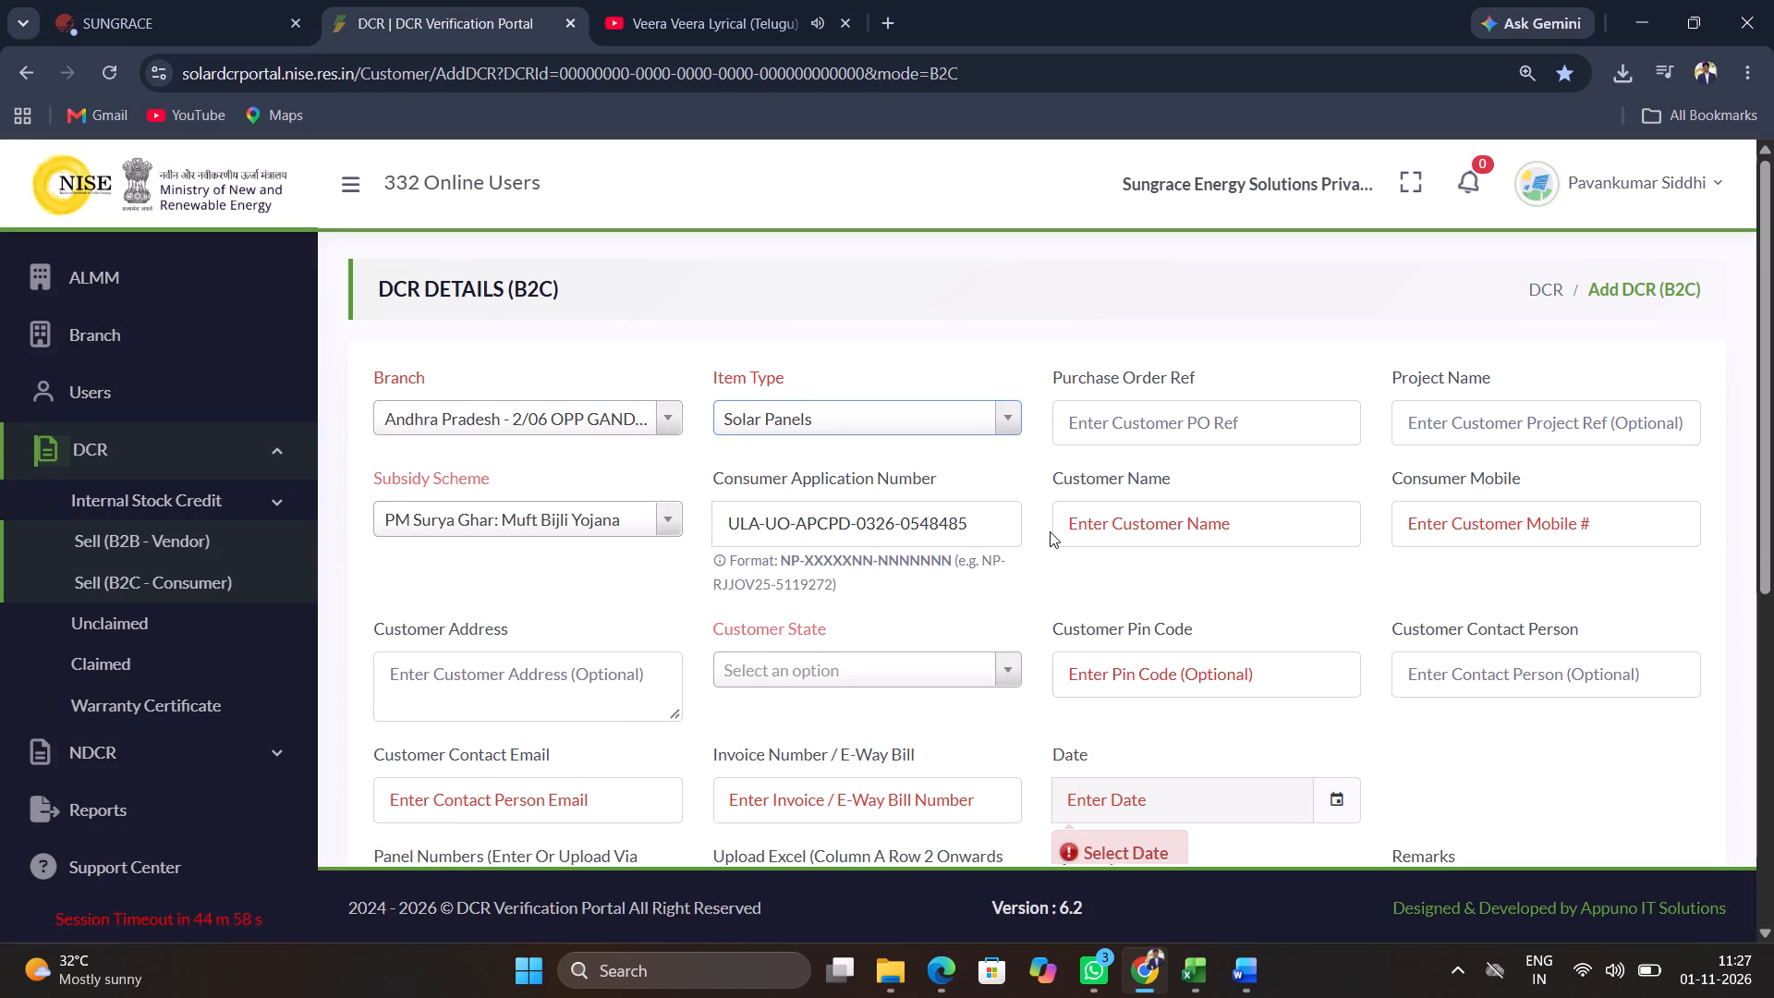
Fill Customer Name with Andhra Pradesh Central Power Distribution Corporation Limited, copied from the Kandukuru details document in Word.
left_click(1076, 523)
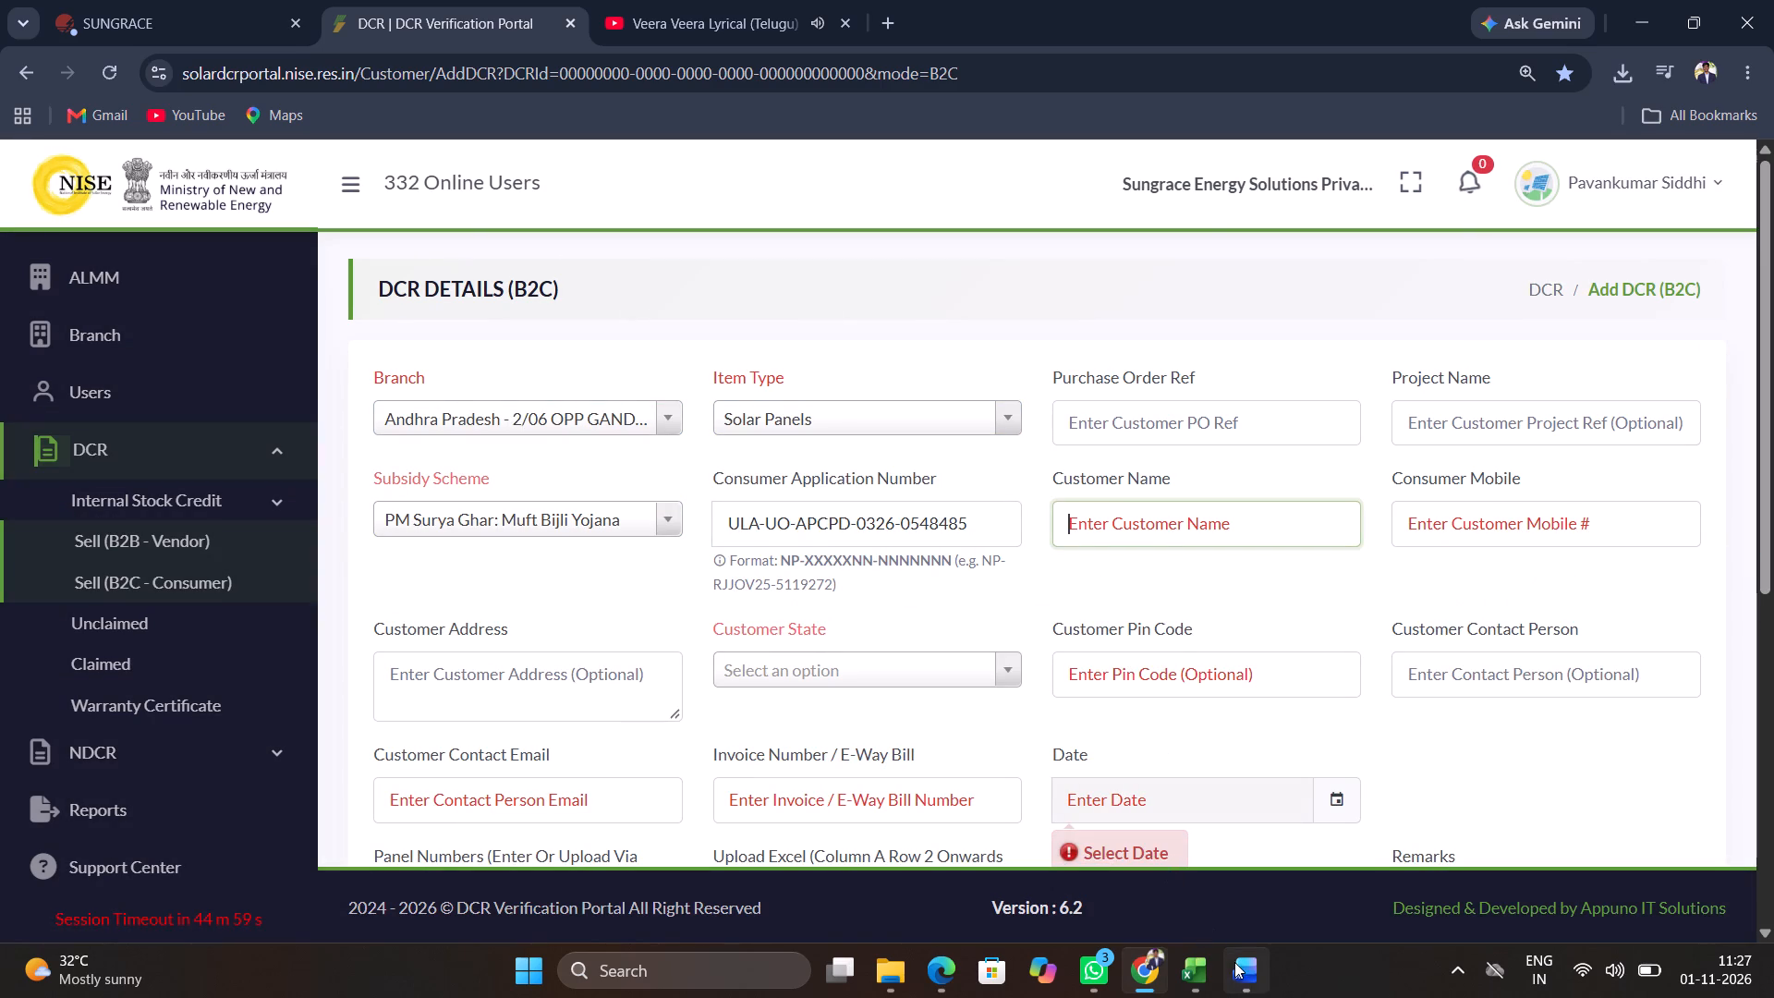
left_click(1177, 879)
scroll(712, 554, "up", 13)
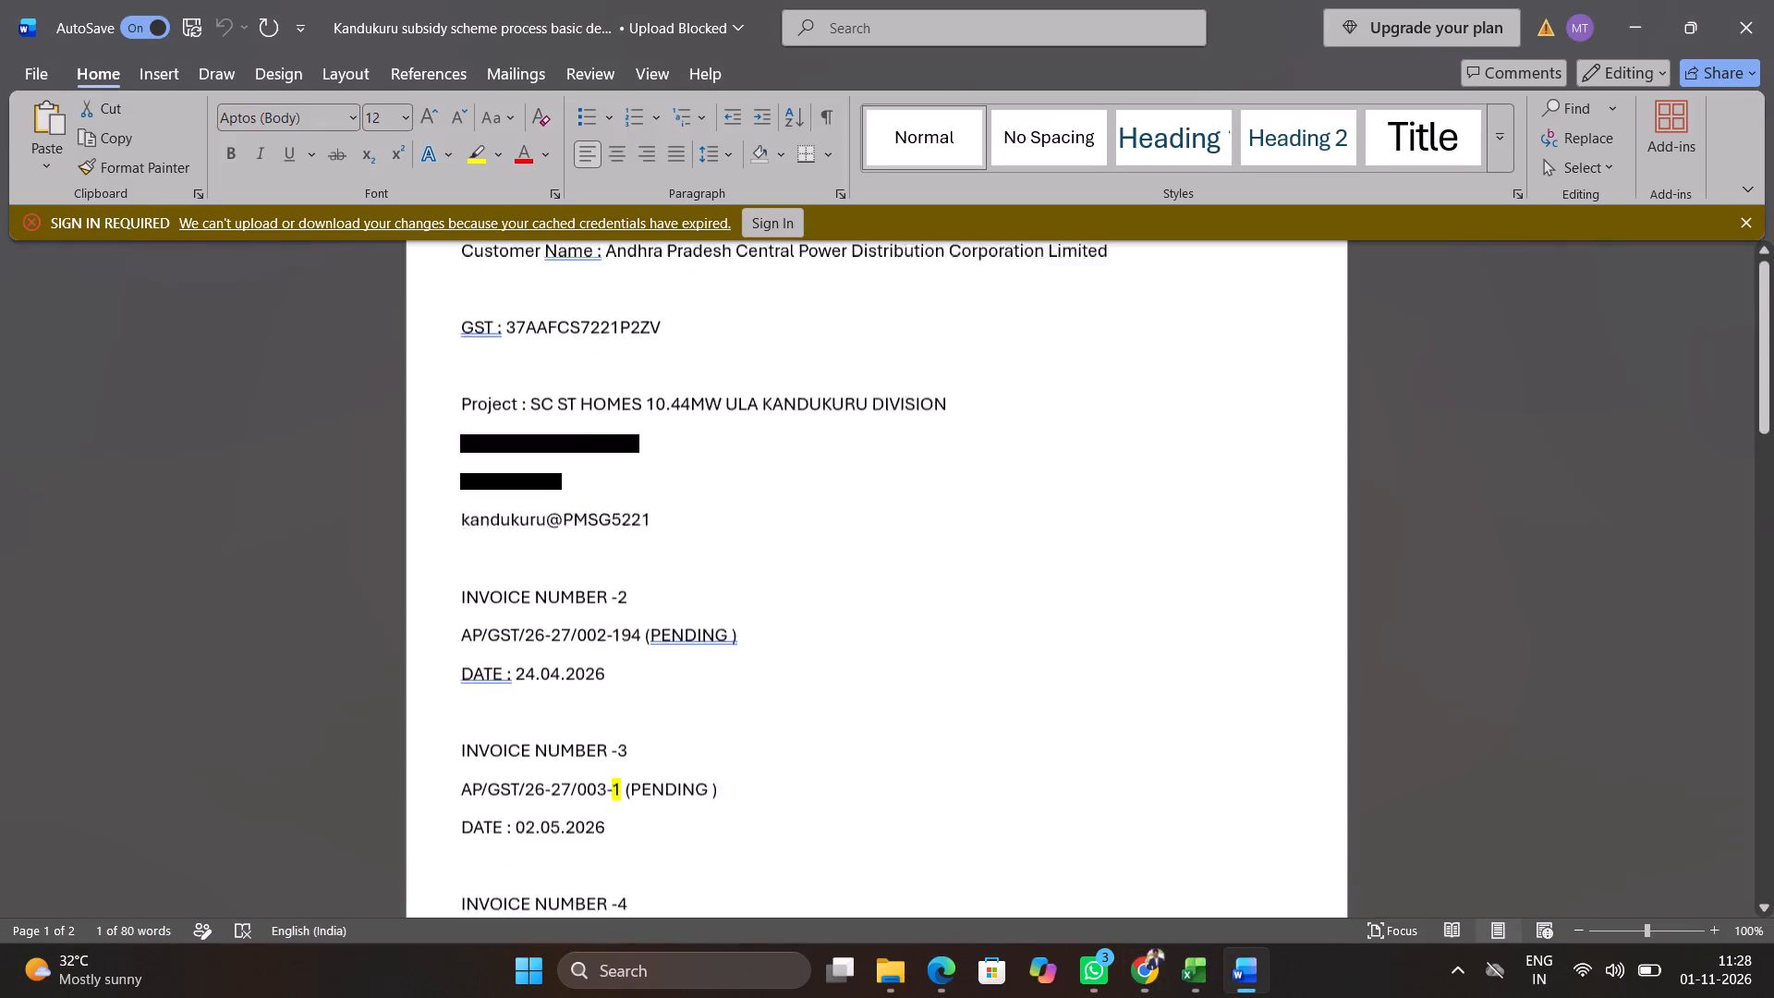
scroll(712, 554, "up", 4)
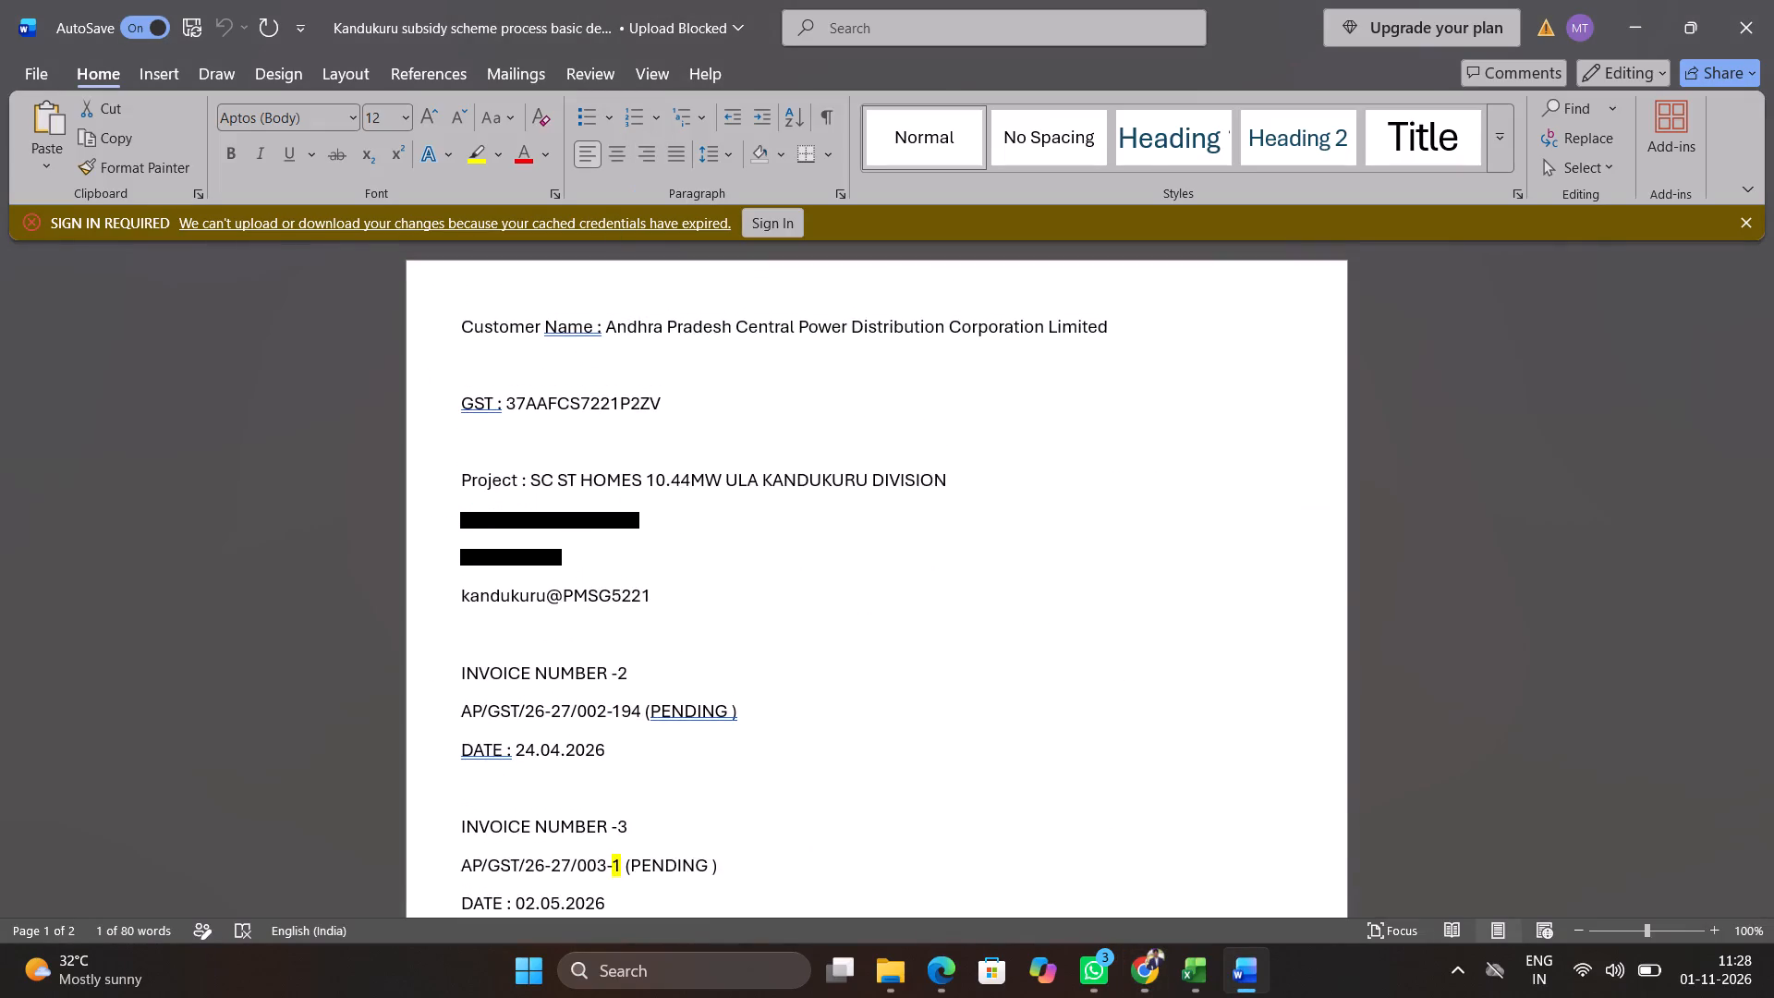
left_click_drag(616, 330, 1022, 330)
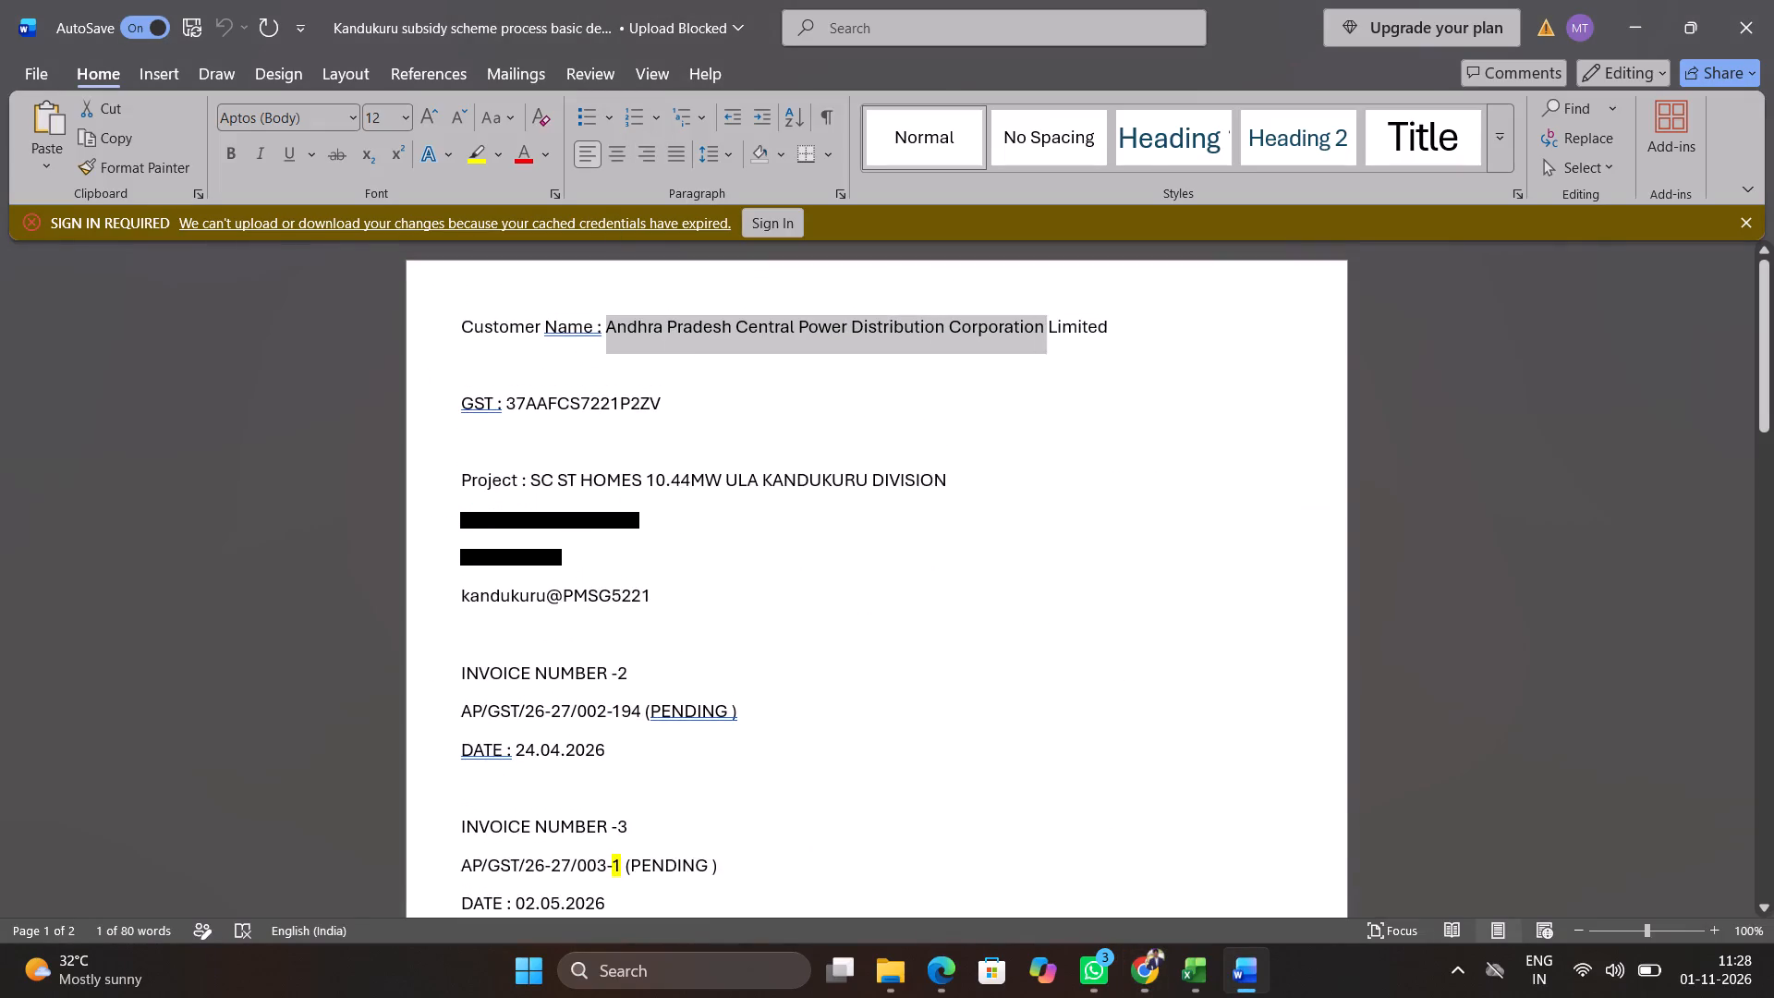
left_click_drag(1022, 330, 1108, 337)
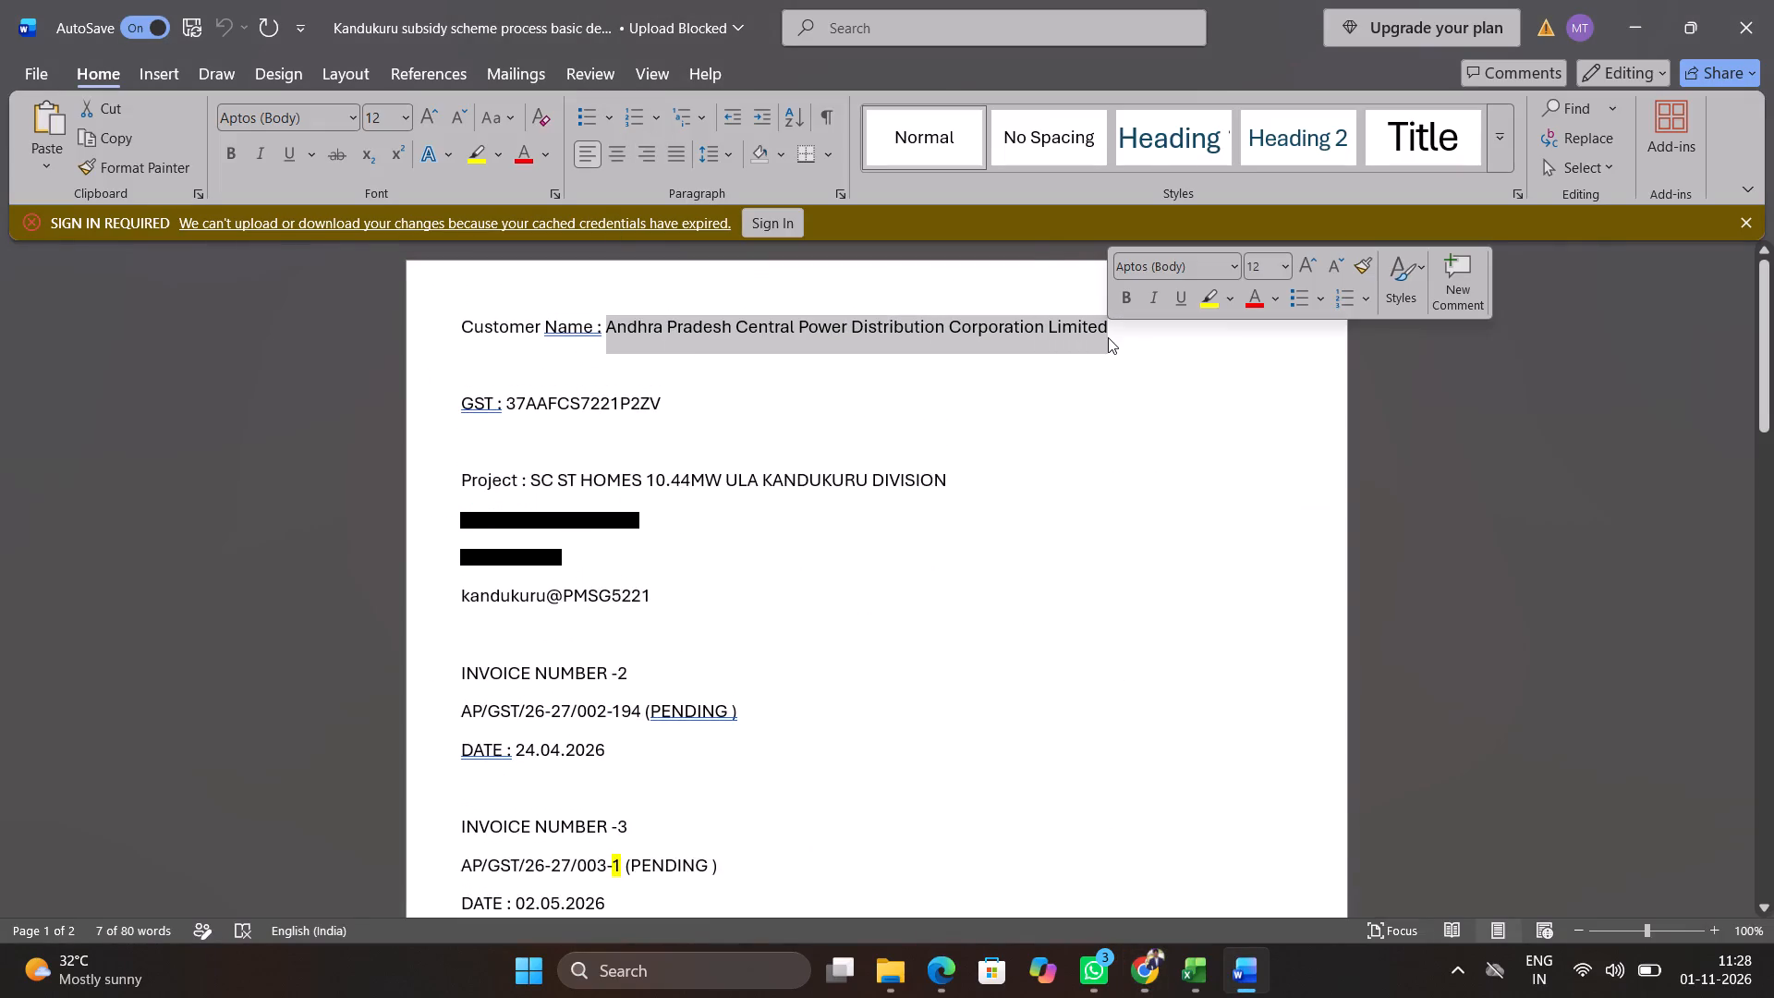
key("ctrl+c")
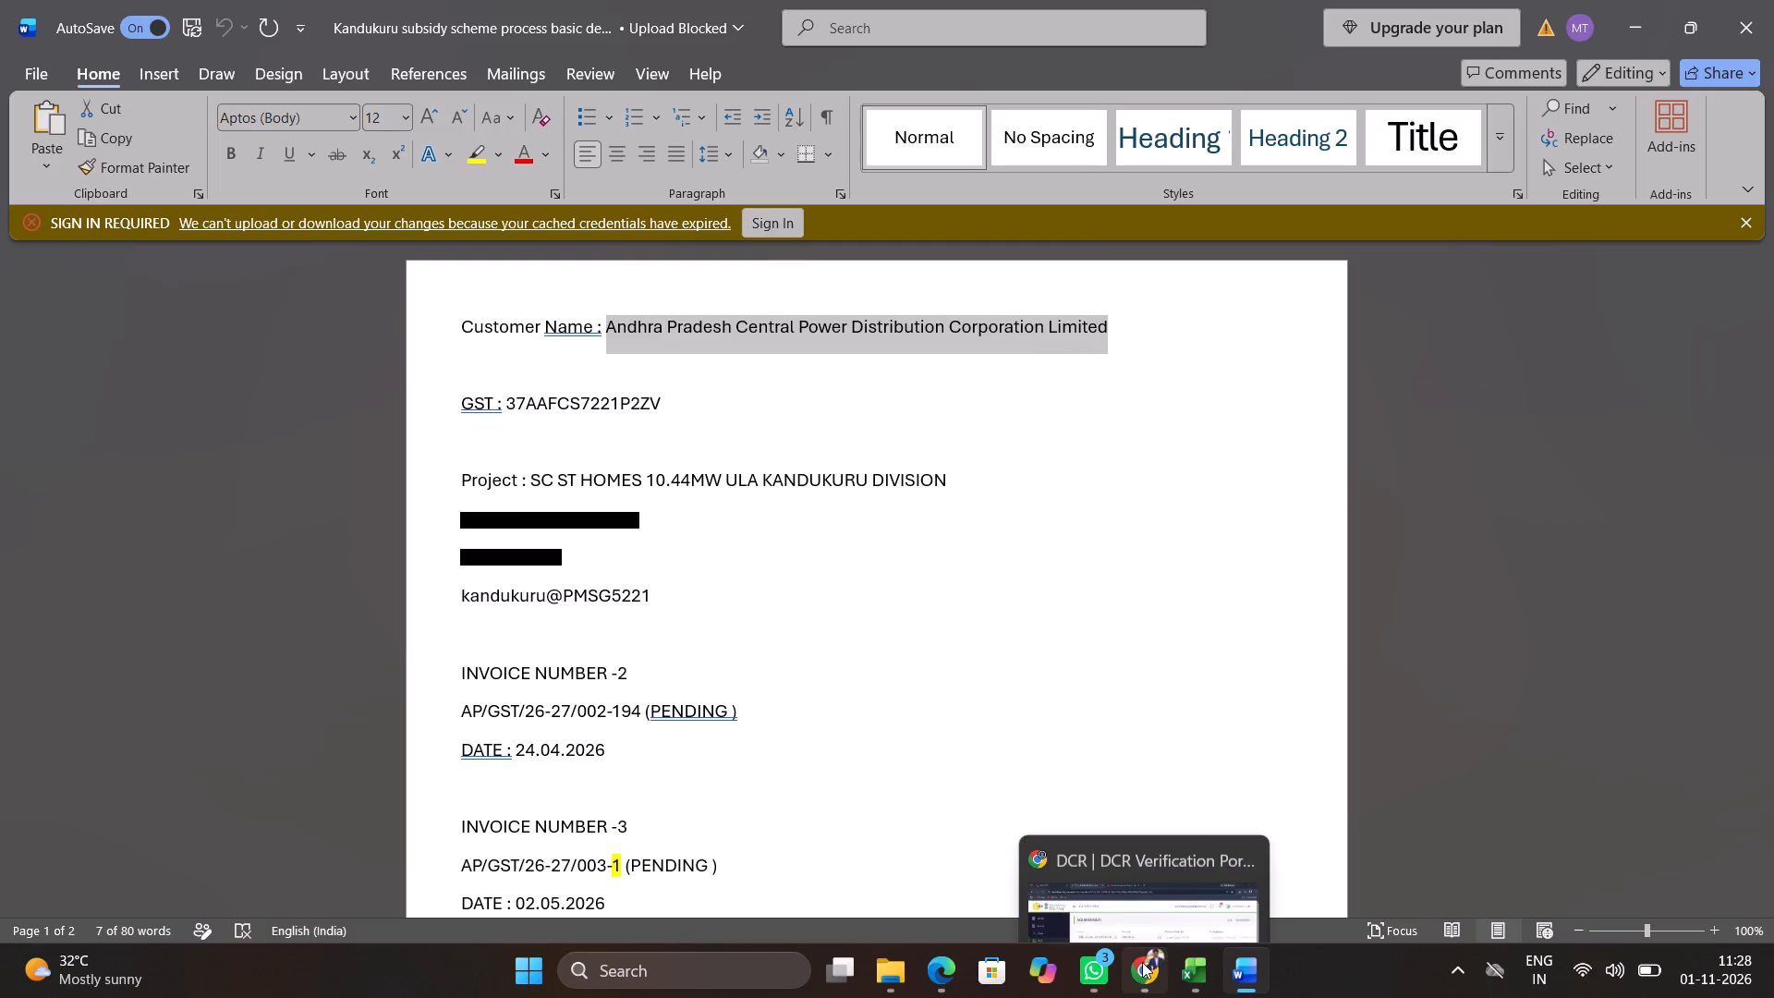
left_click(1140, 876)
key("ctrl+v")
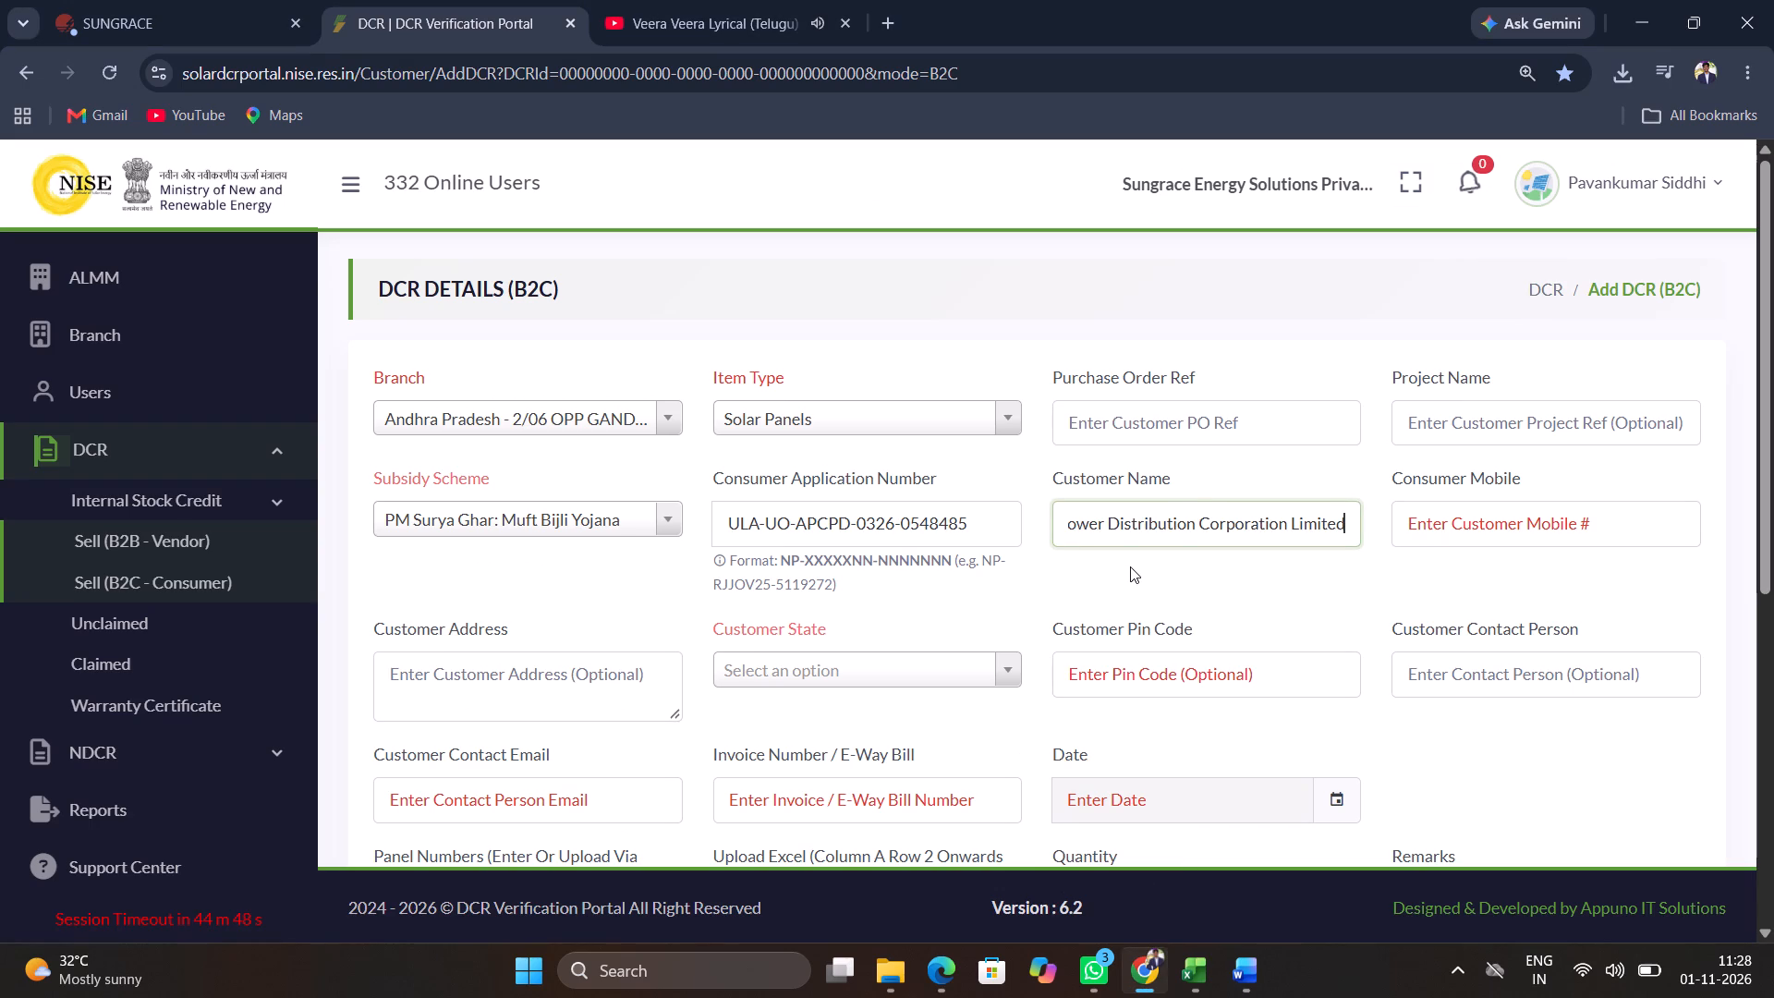
left_click(1430, 426)
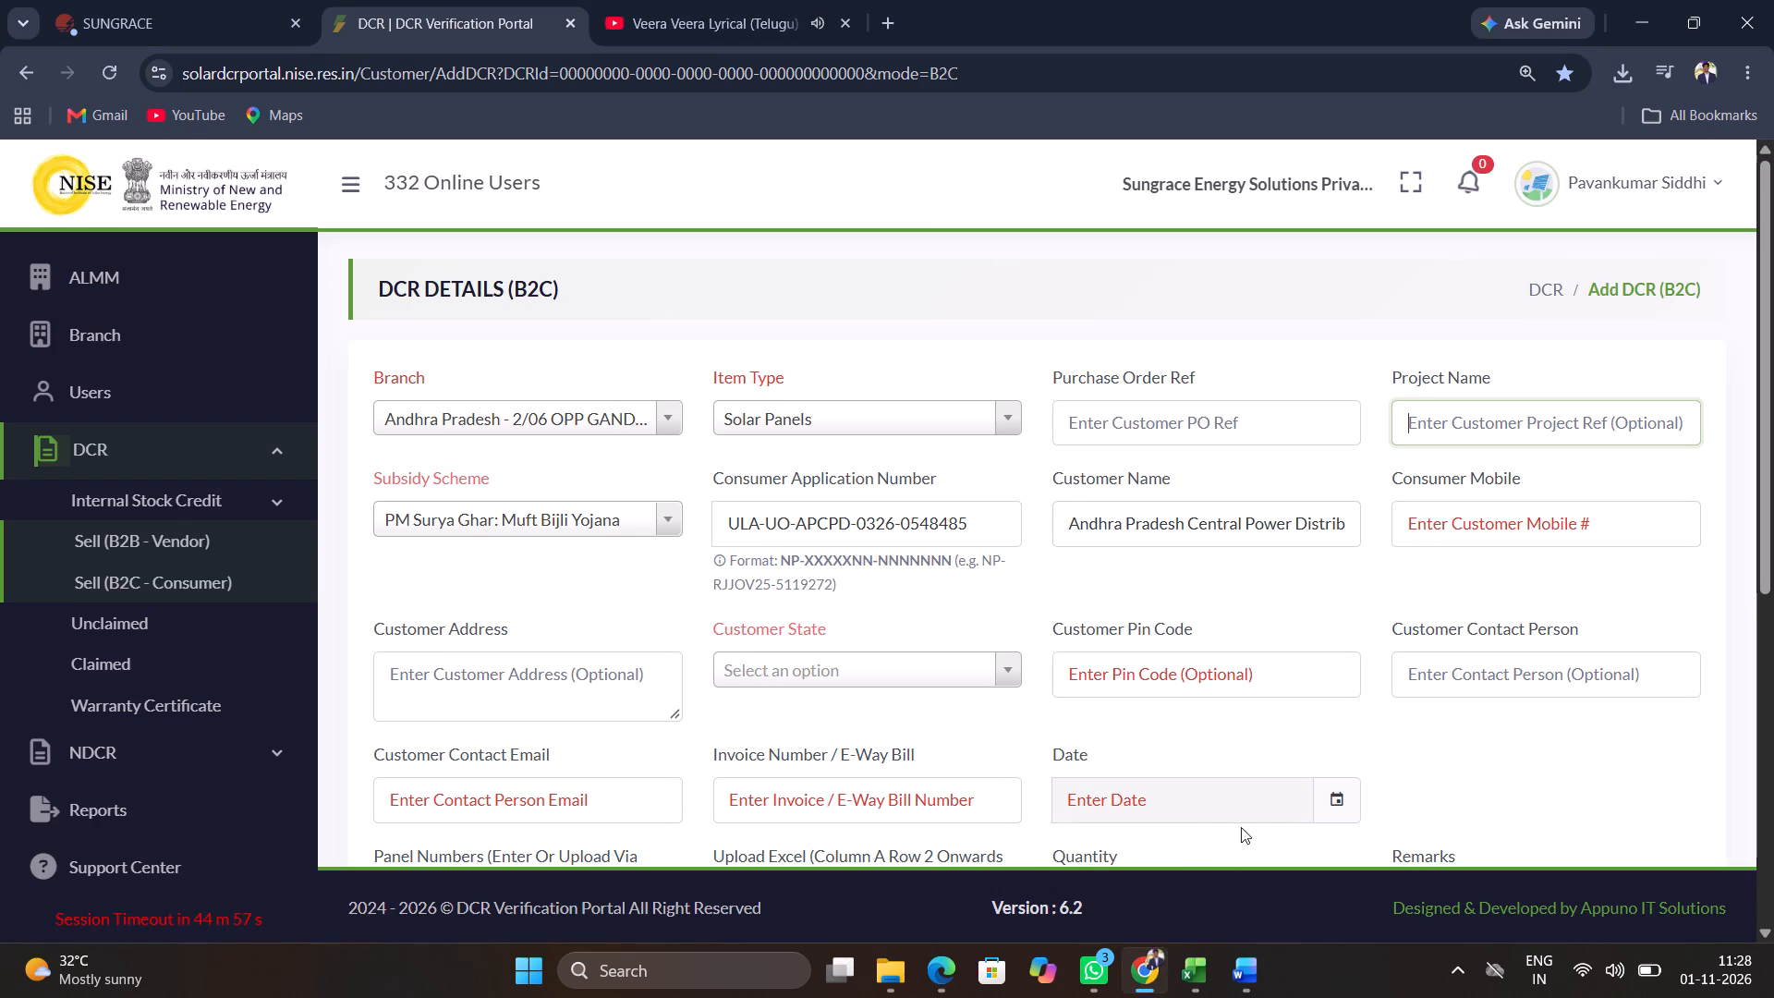
left_click(1198, 889)
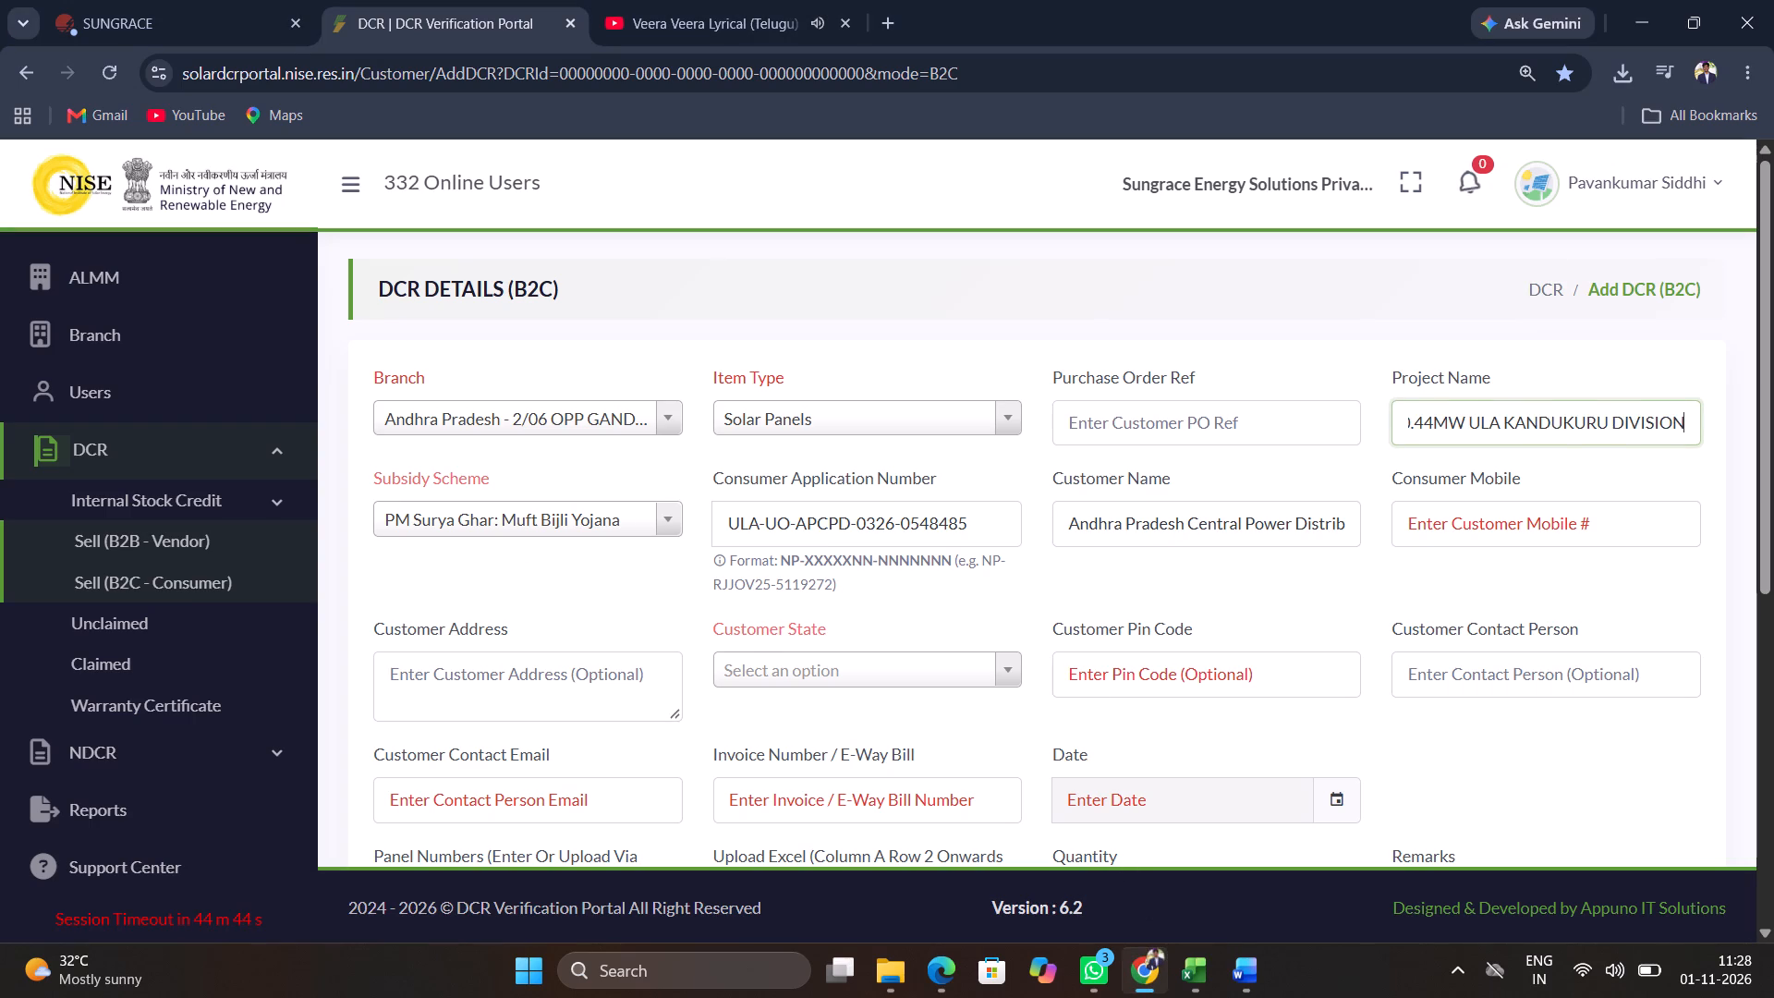
Fill Consumer Mobile with the mobile number copied from the Word details document.
left_click(1447, 528)
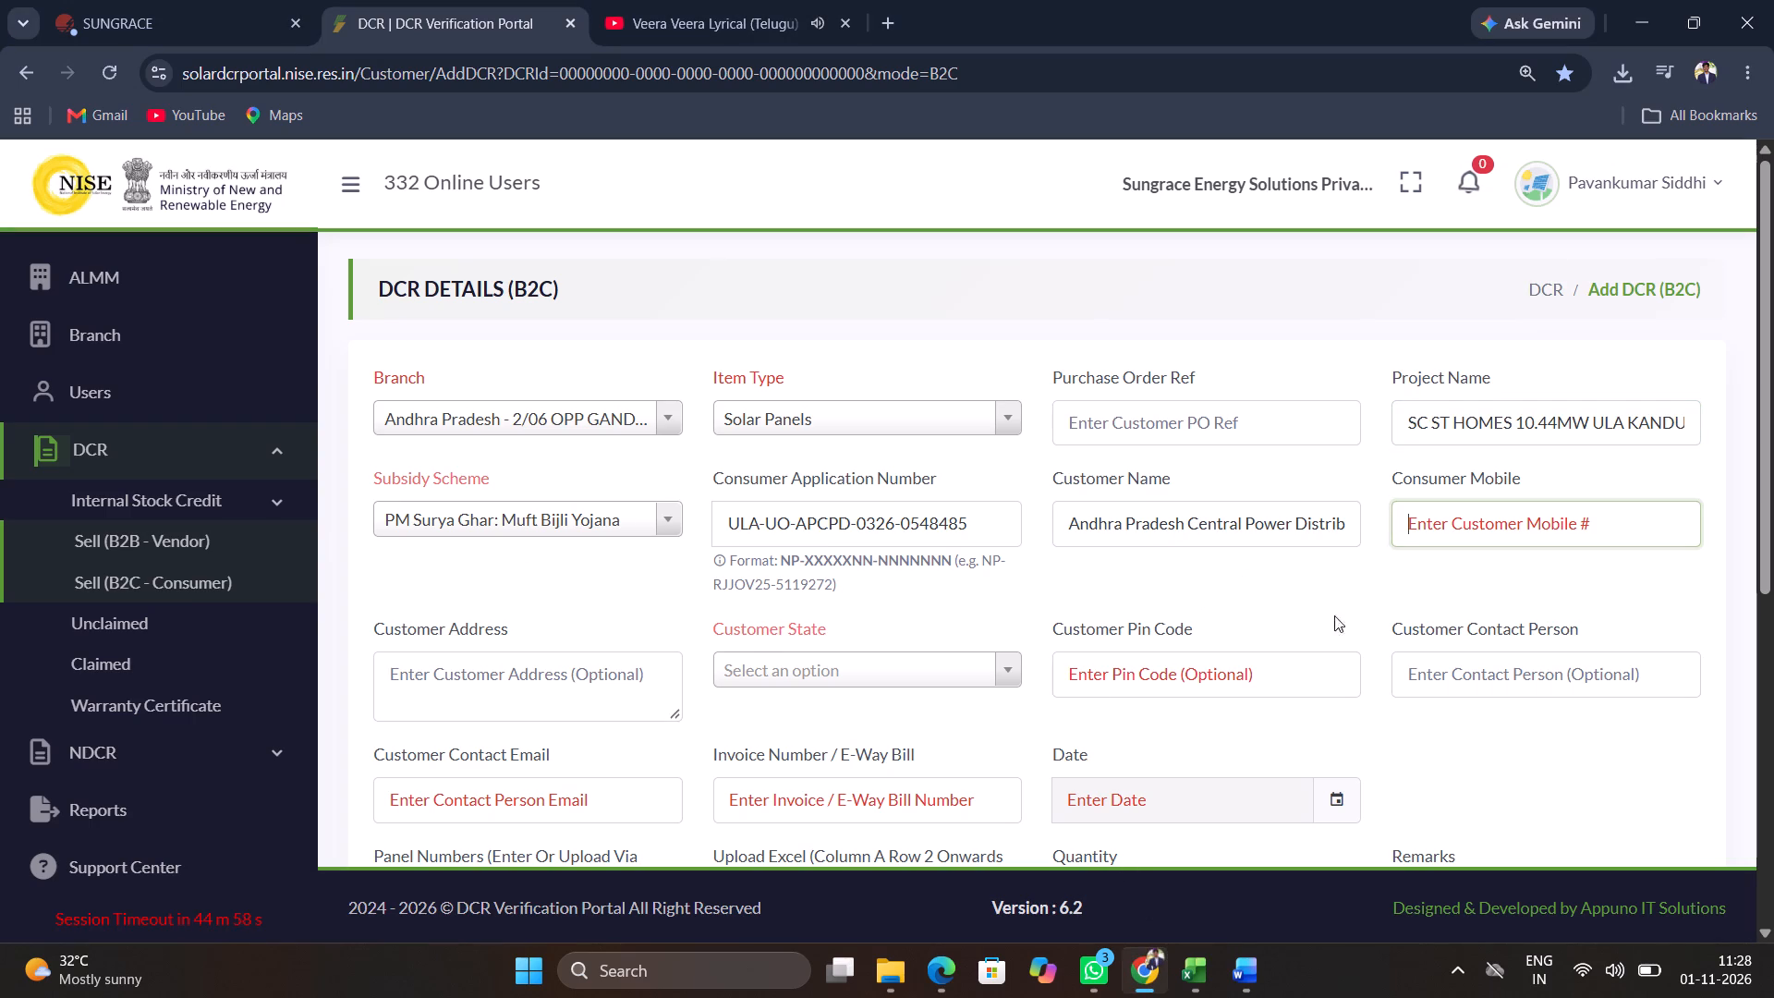
left_click(1213, 890)
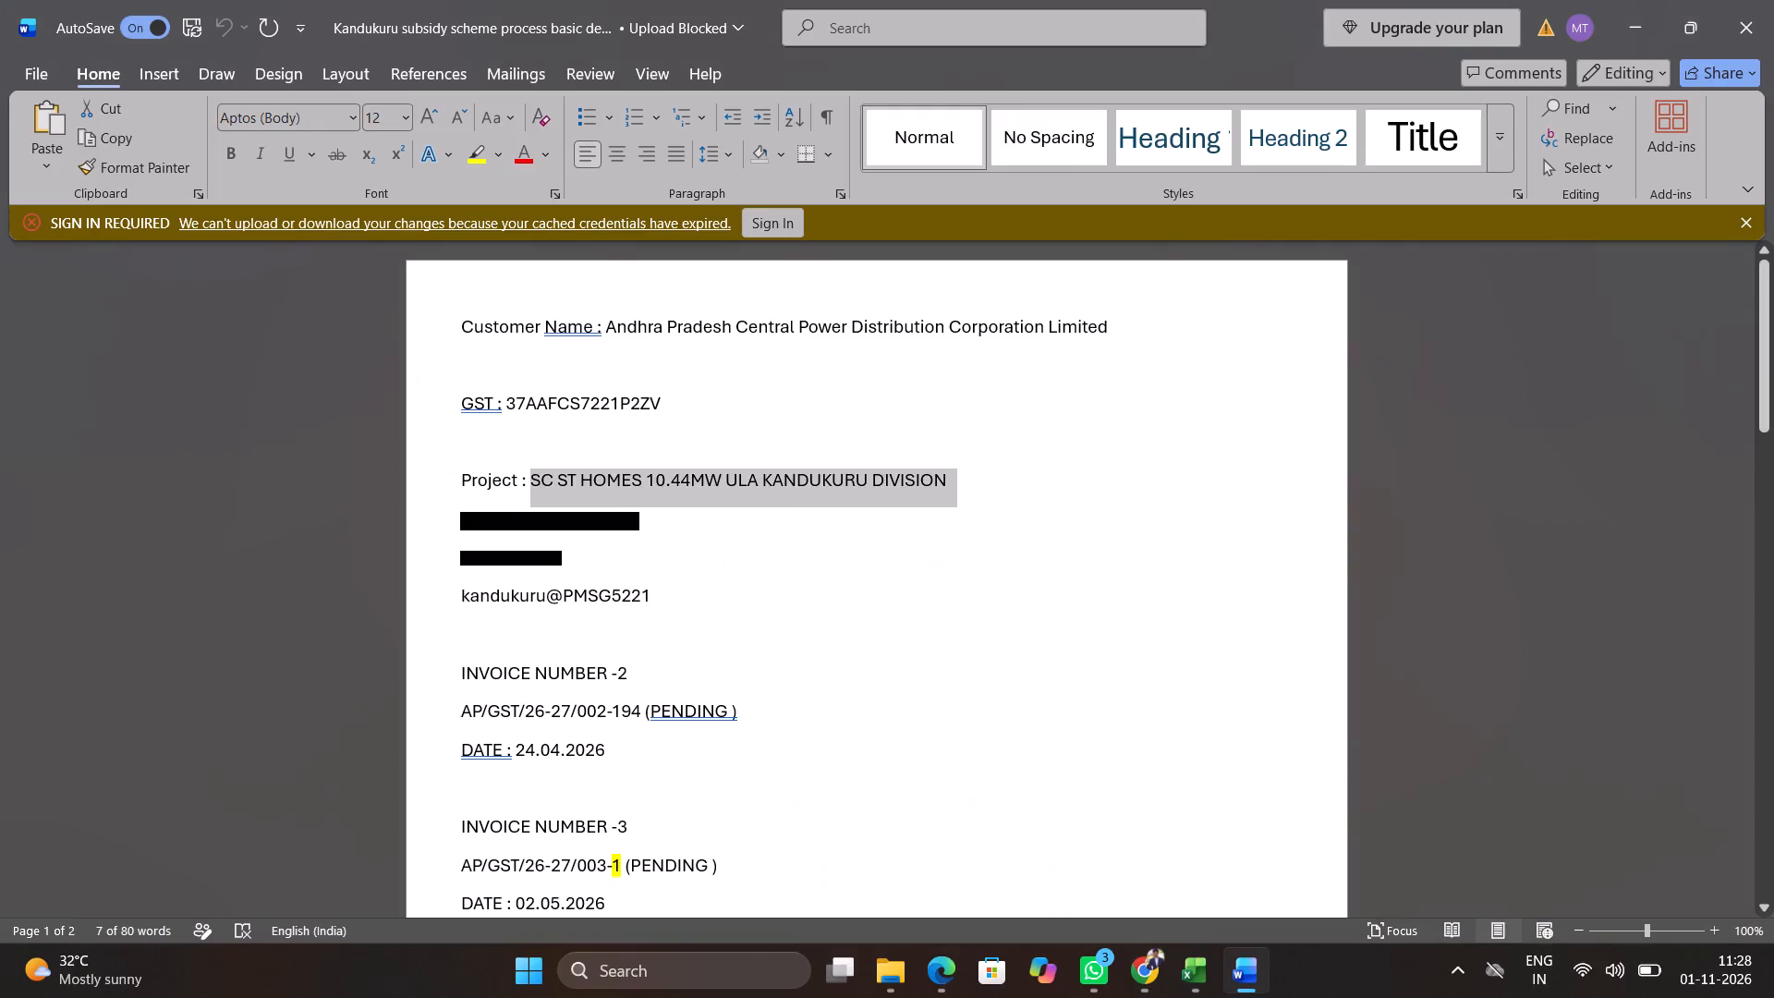
left_click_drag(560, 562, 430, 560)
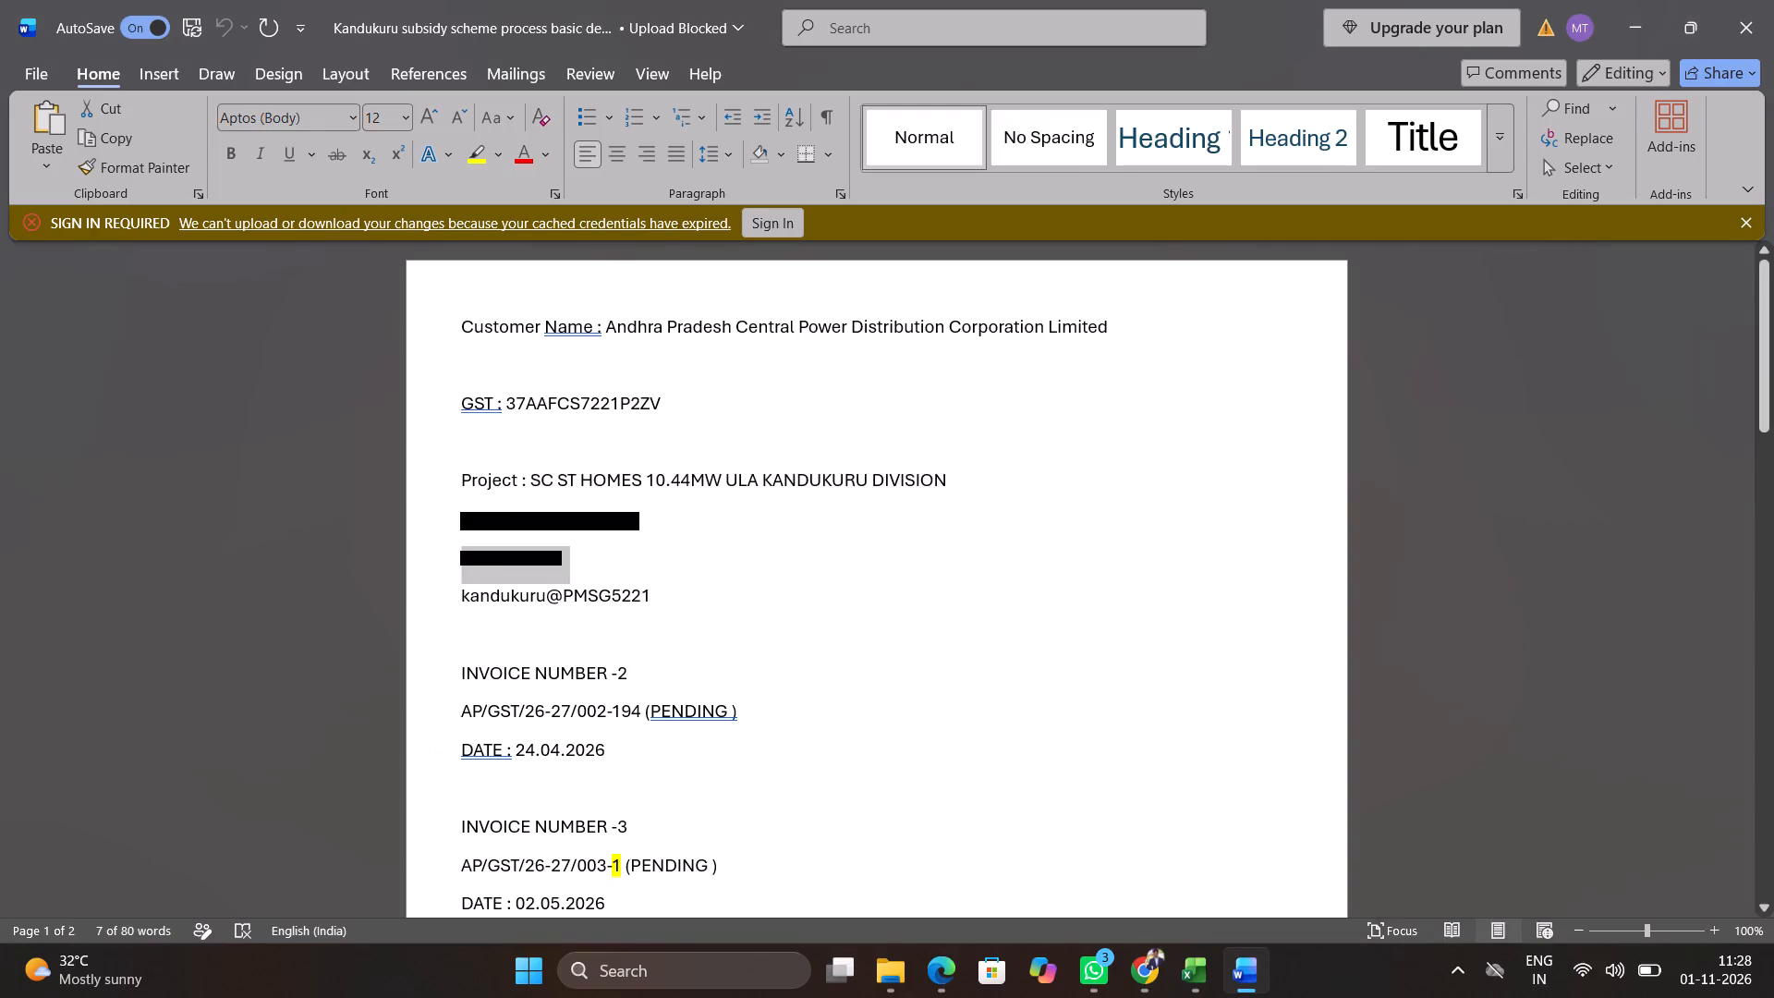
left_click_drag(430, 560, 430, 561)
key("ctrl+c")
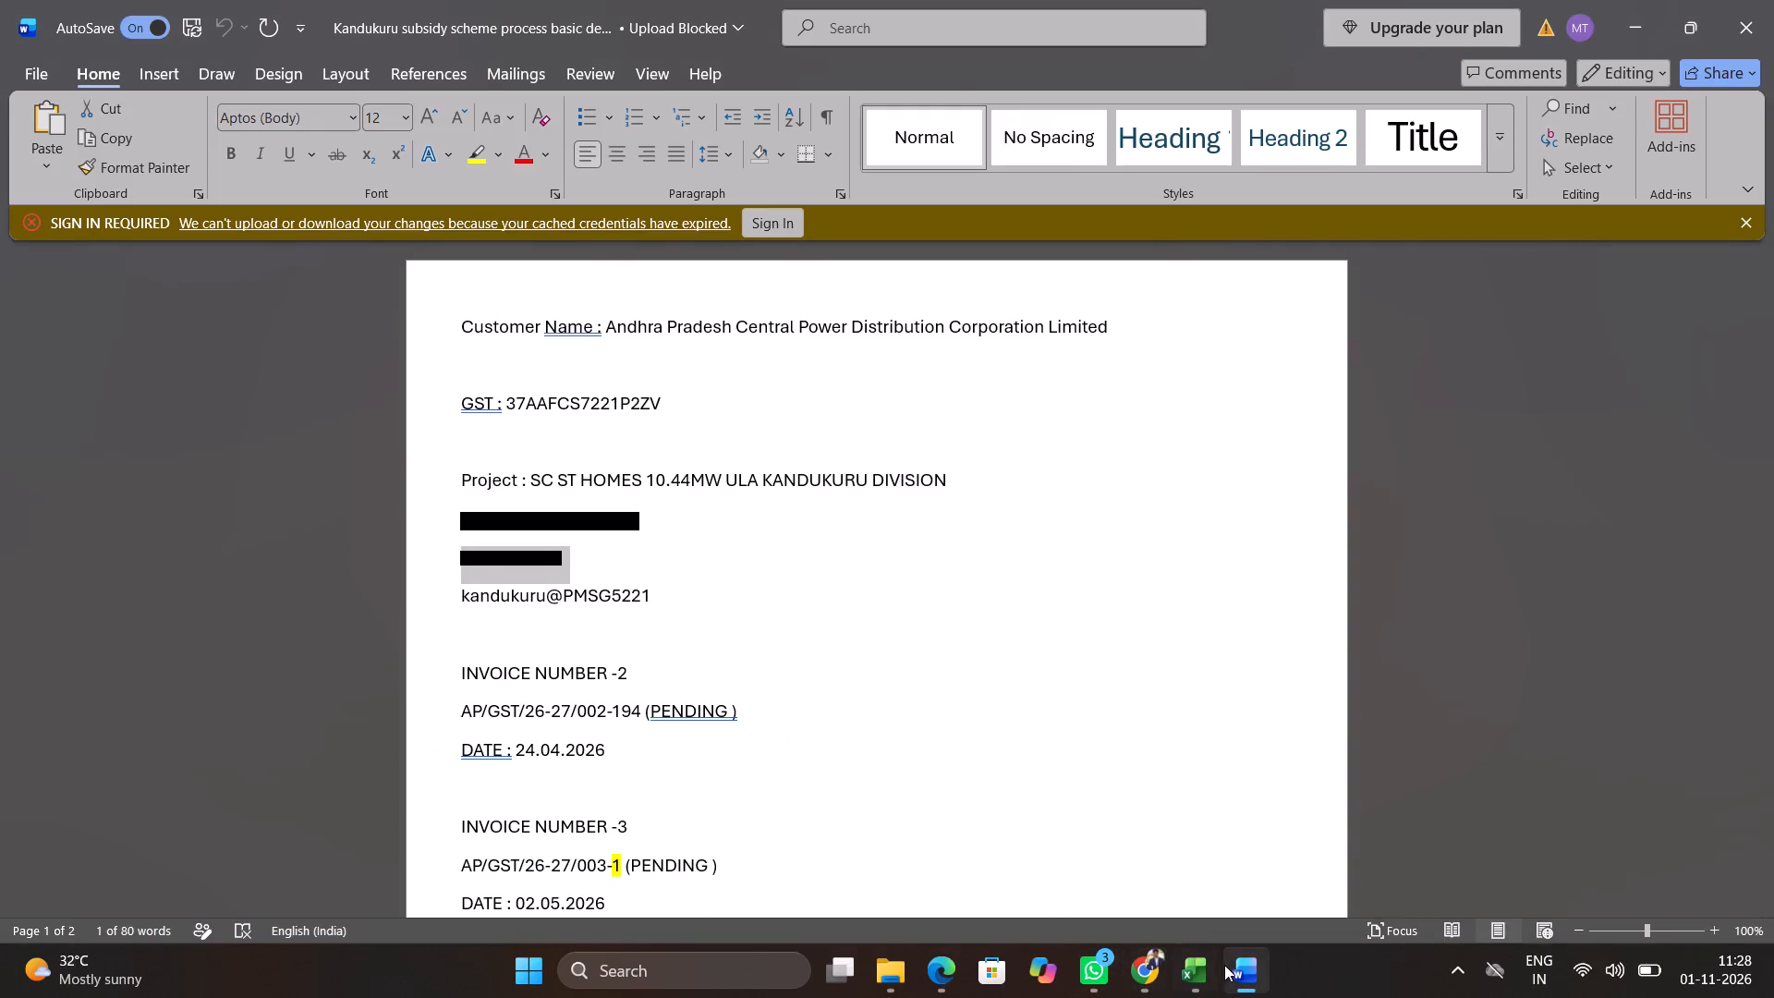
left_click(1149, 894)
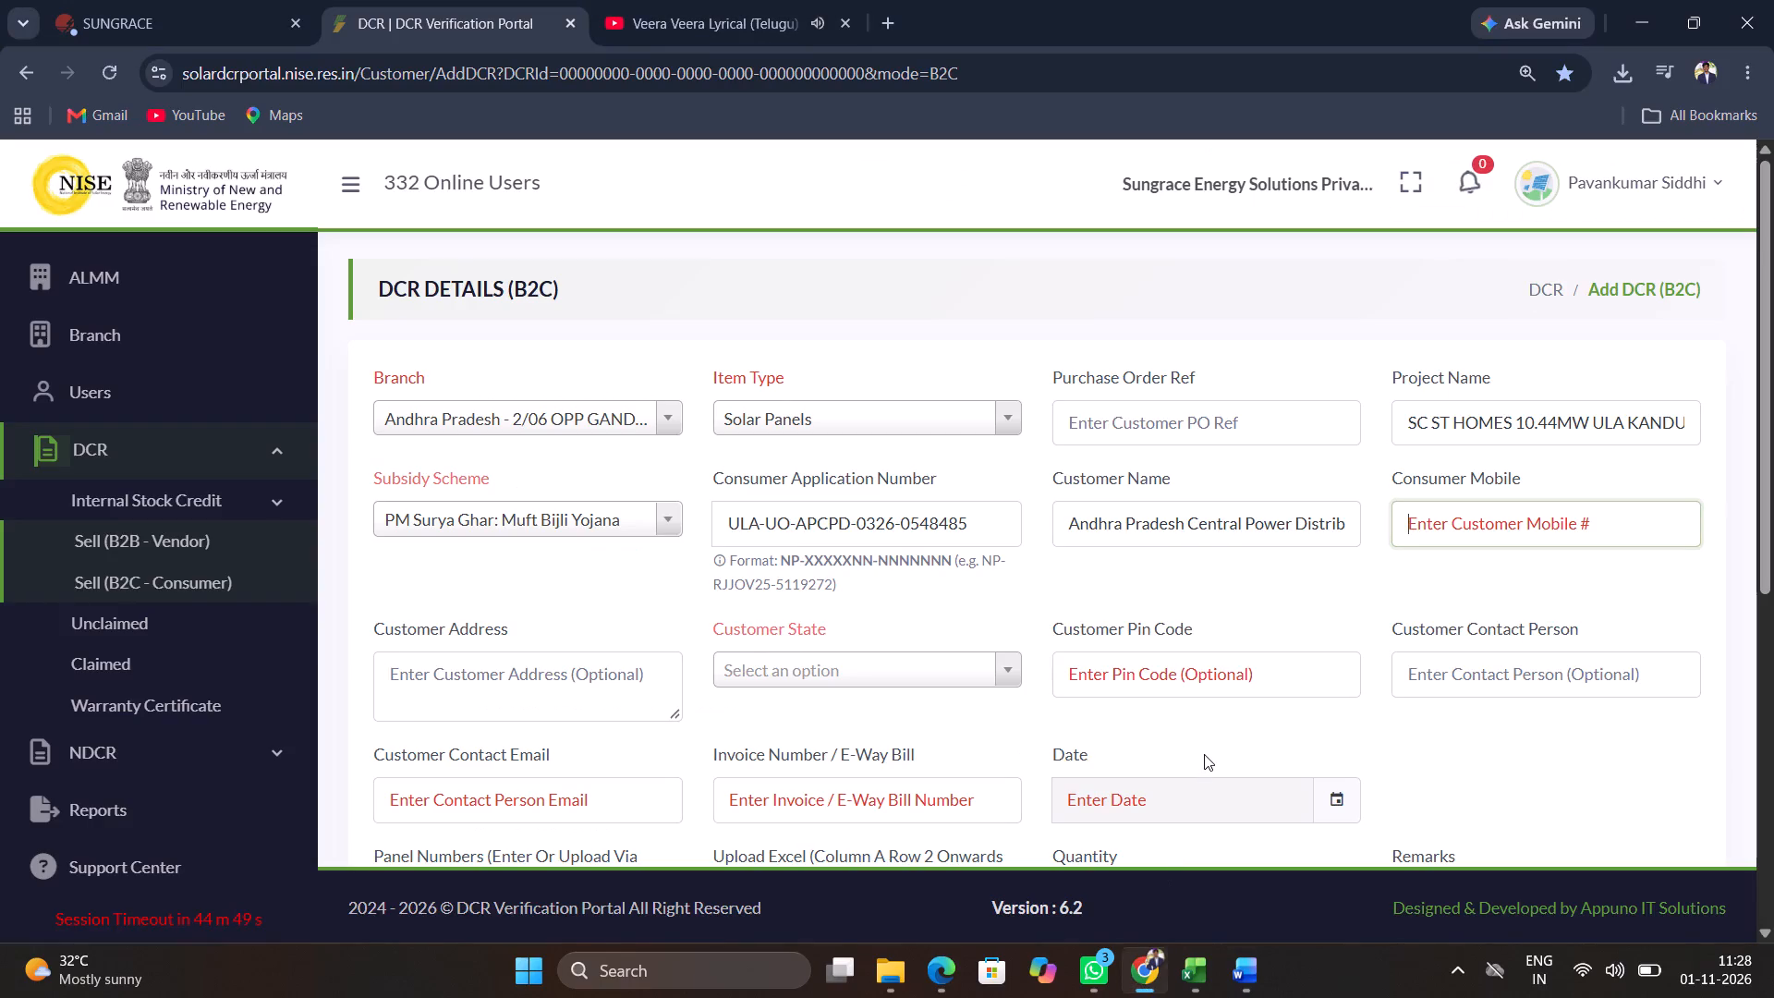
key("ctrl+v")
Set Customer State to Andhra Pradesh (37).
scroll(1087, 584, "down", 2)
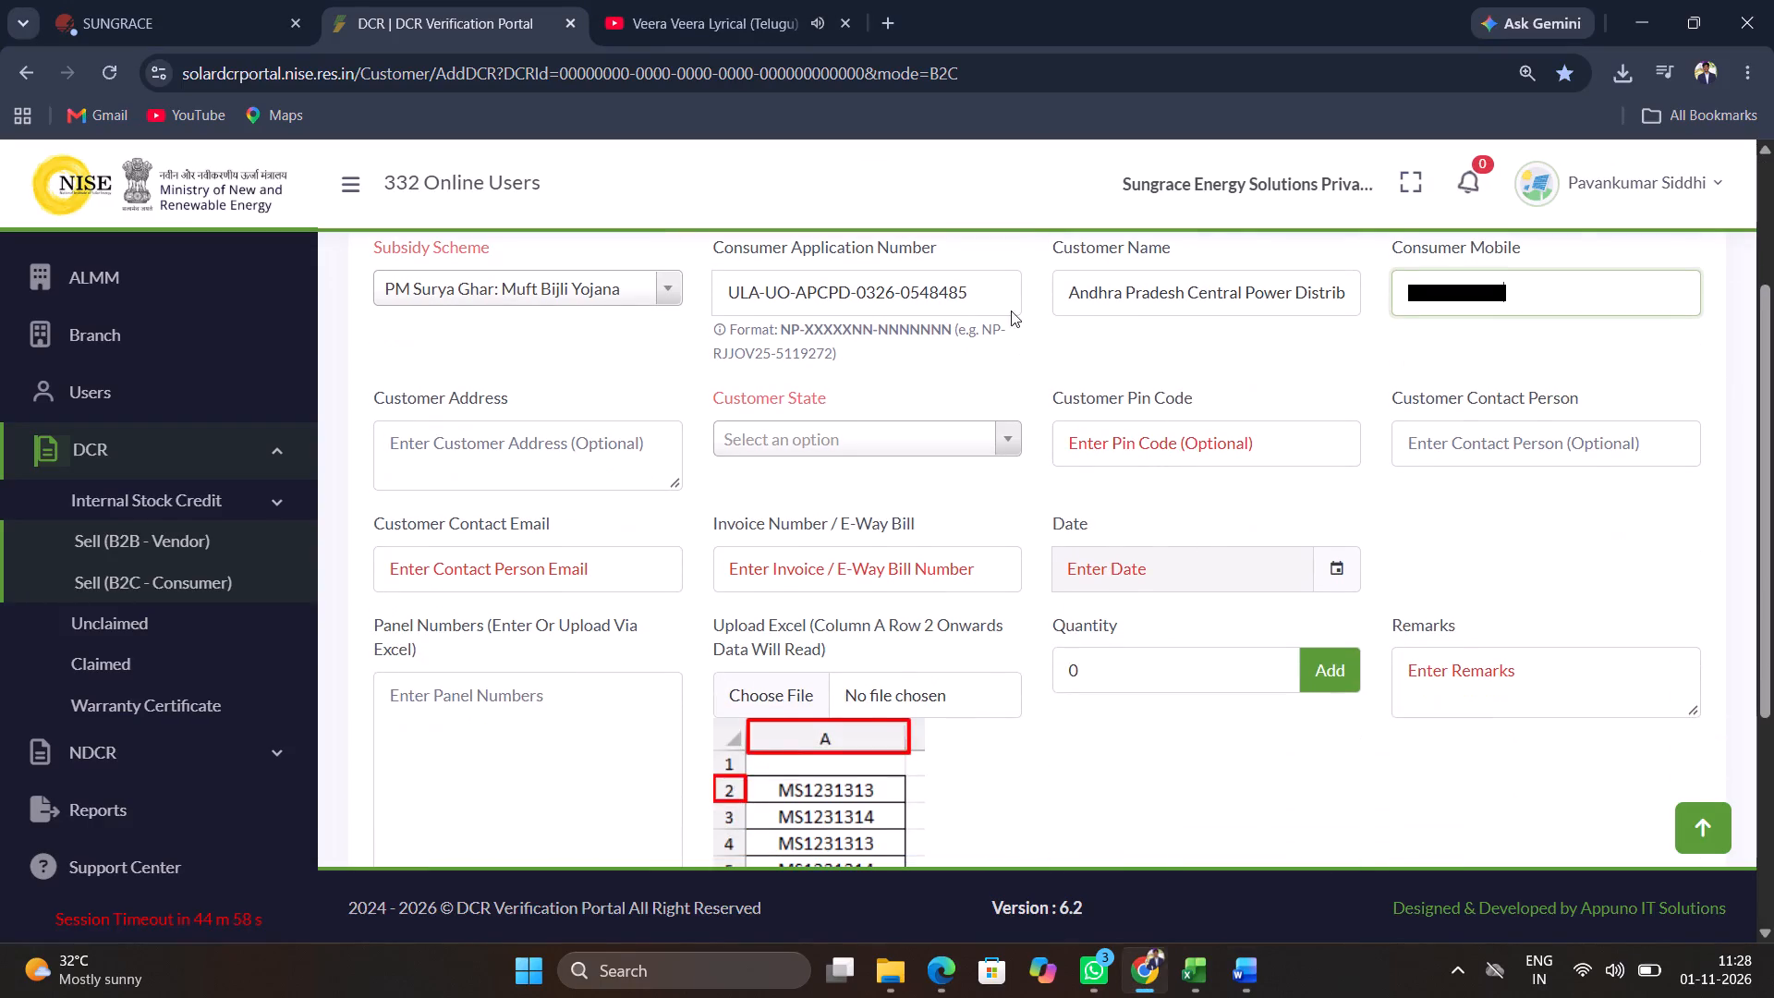
left_click(838, 423)
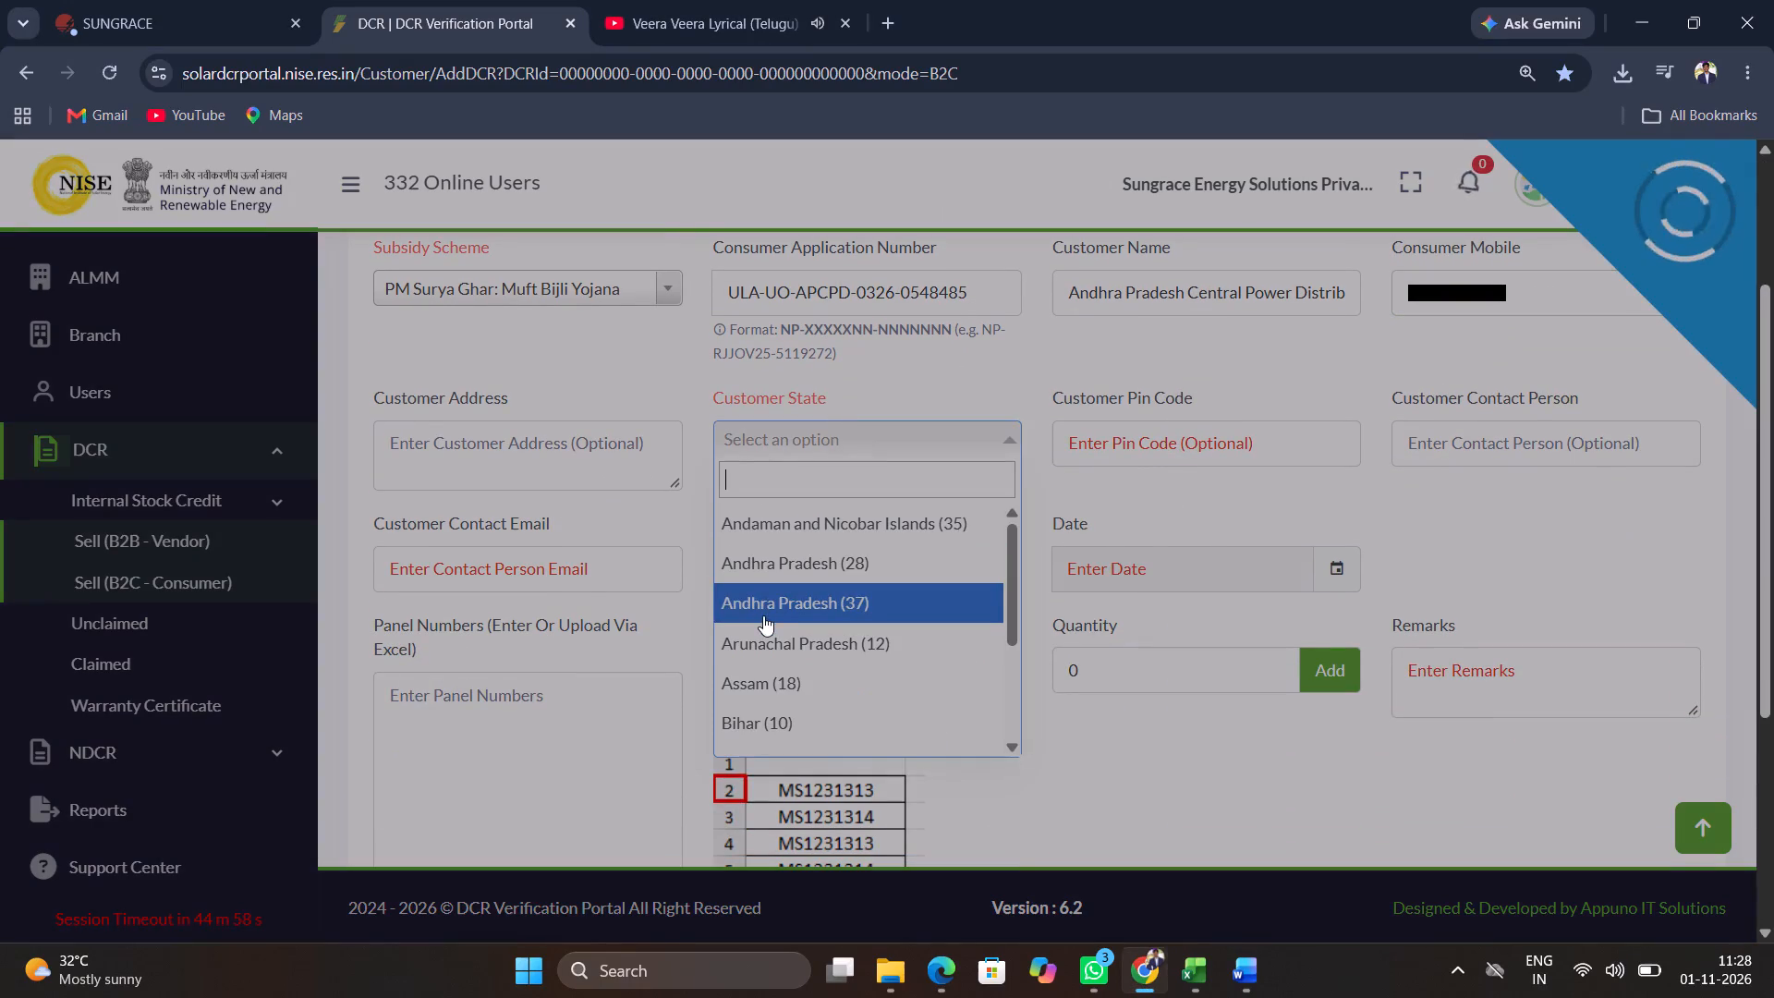
left_click(757, 607)
Fill Customer Contact Email with the email address copied from the Kandukuru details document in Word.
left_click(670, 576)
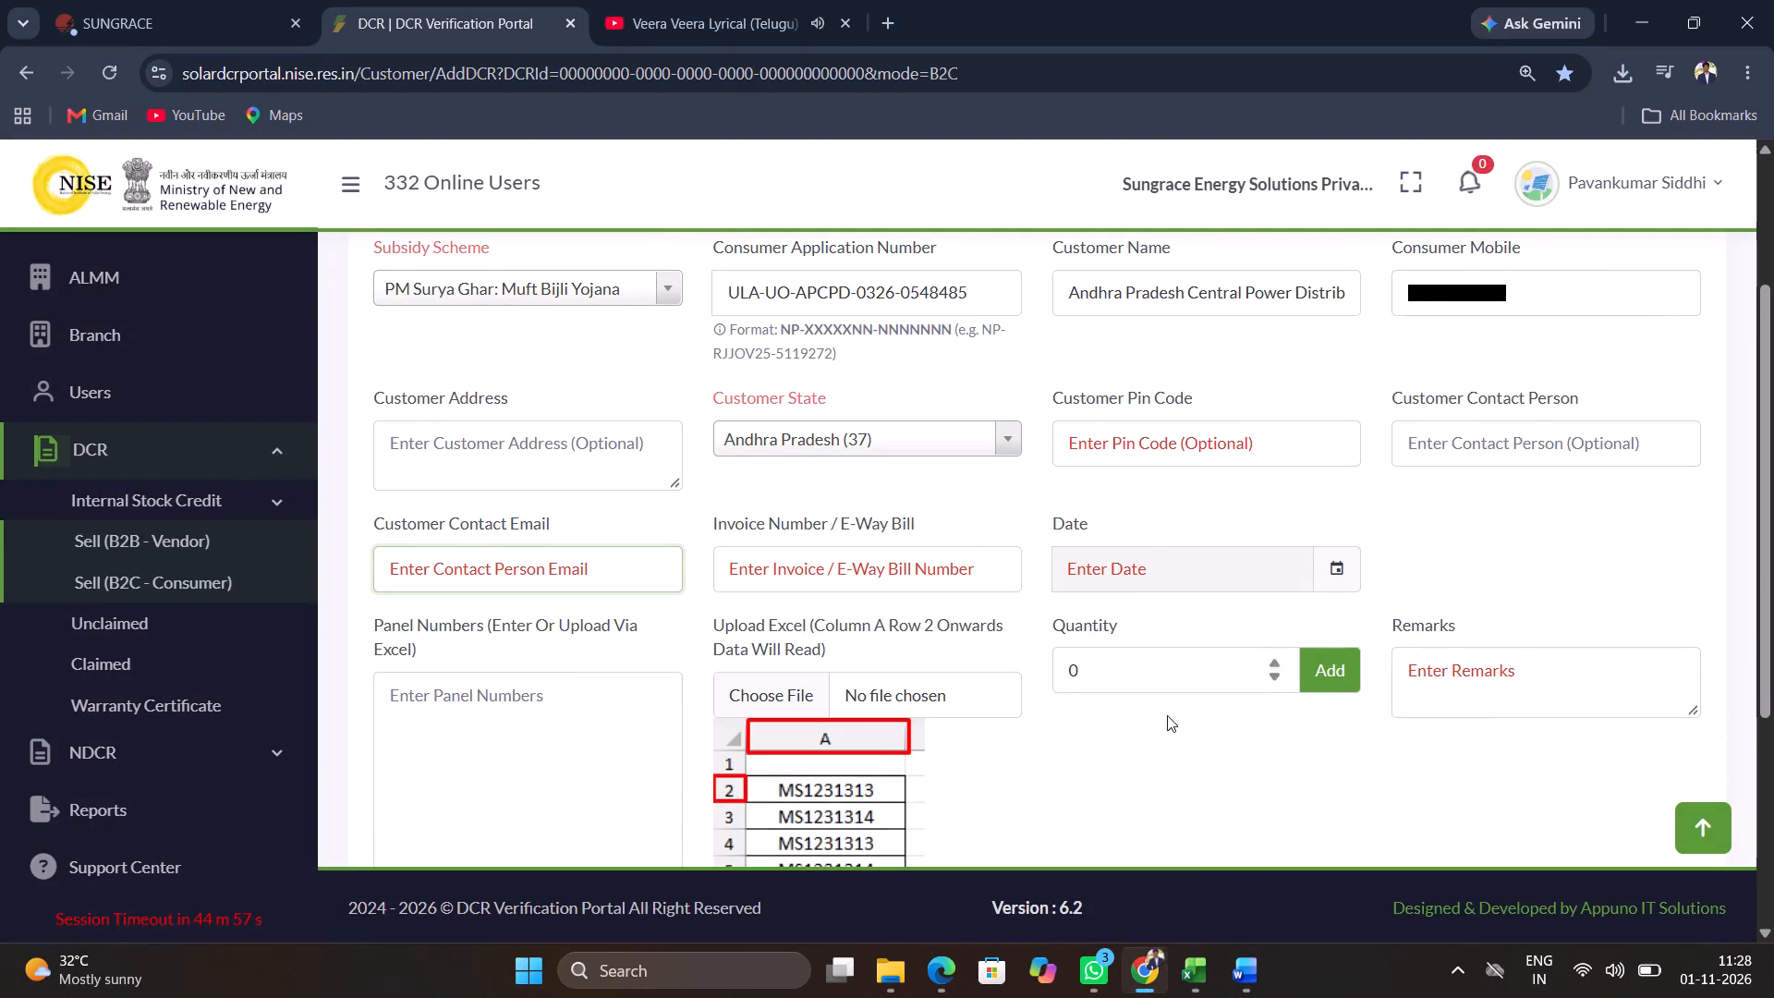
left_click(1221, 865)
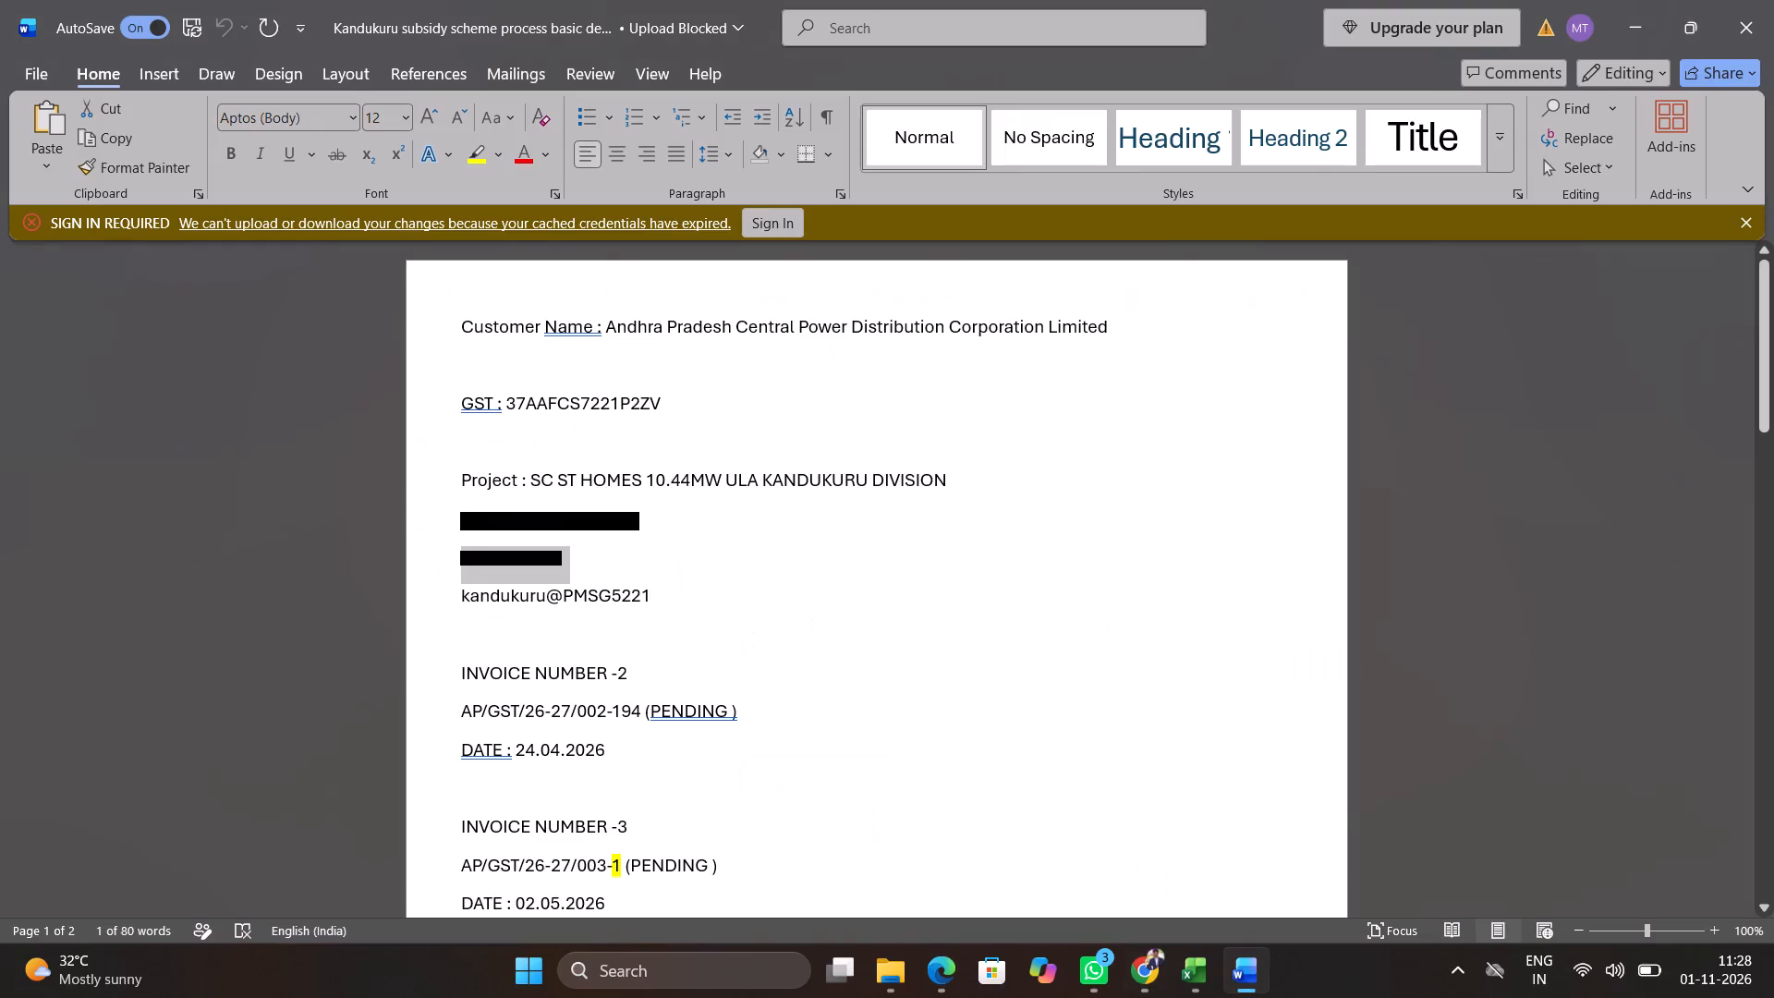
left_click_drag(687, 504, 492, 522)
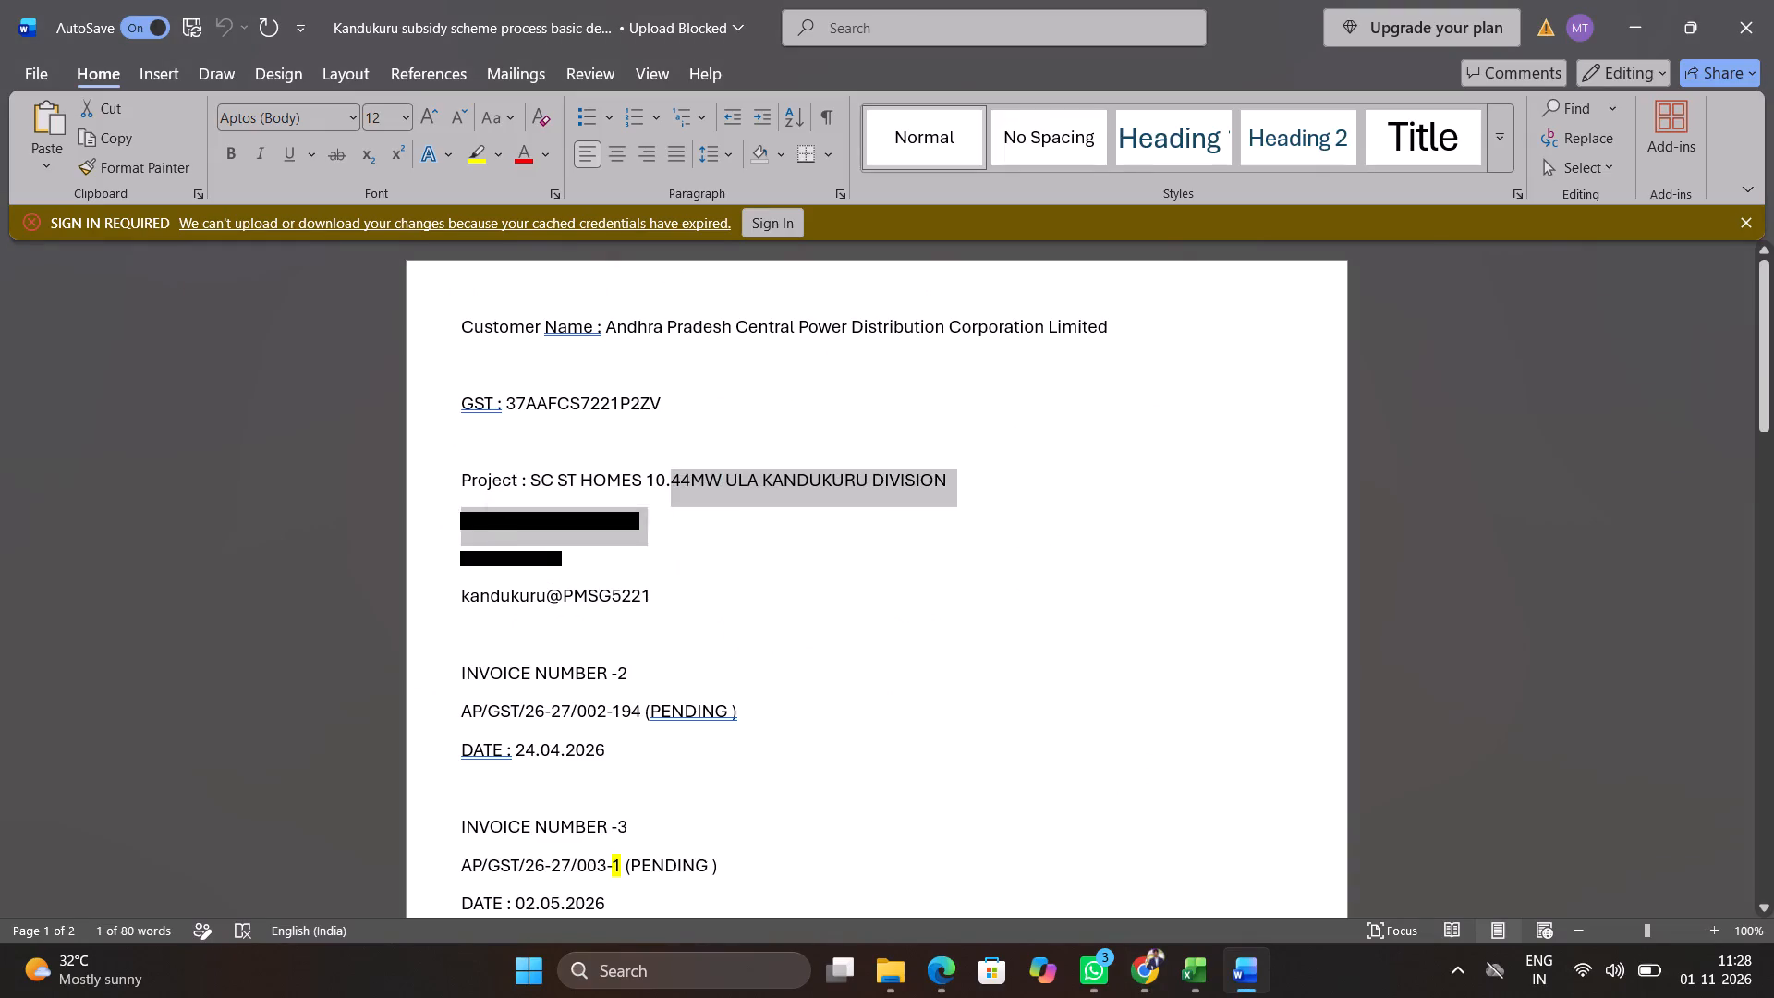
left_click(819, 616)
left_click_drag(661, 522, 442, 517)
left_click(442, 517)
key("ctrl+c")
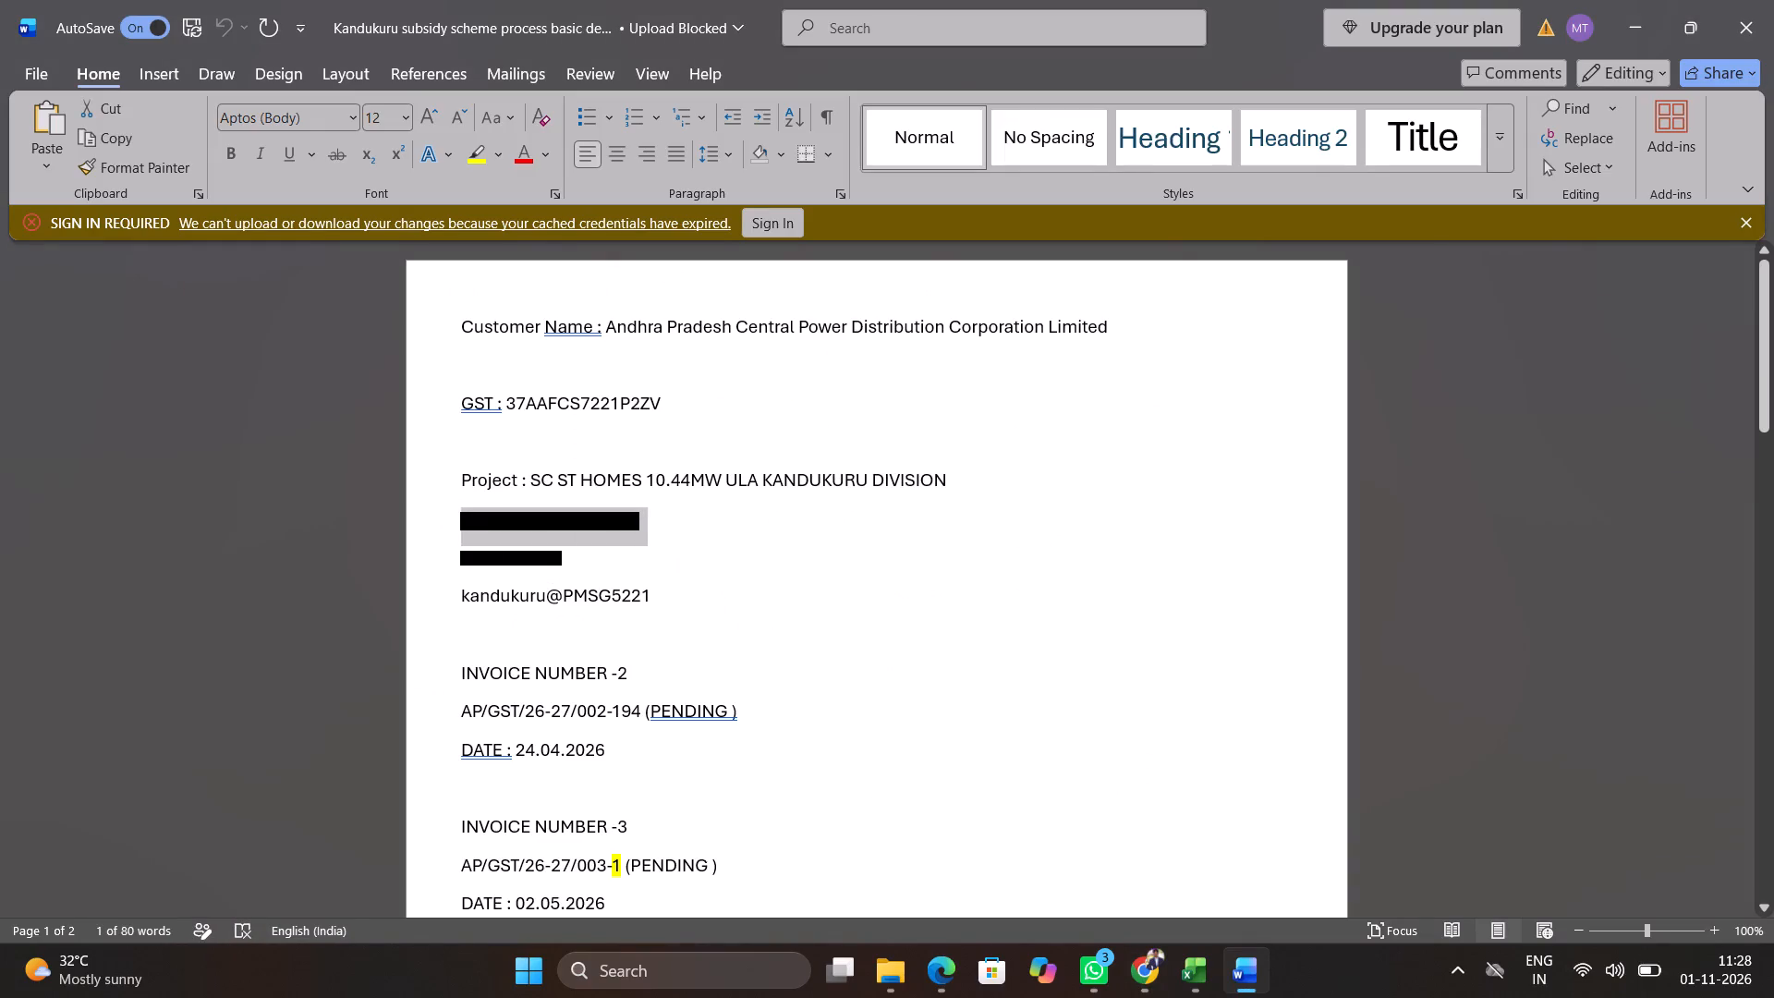
left_click(1096, 887)
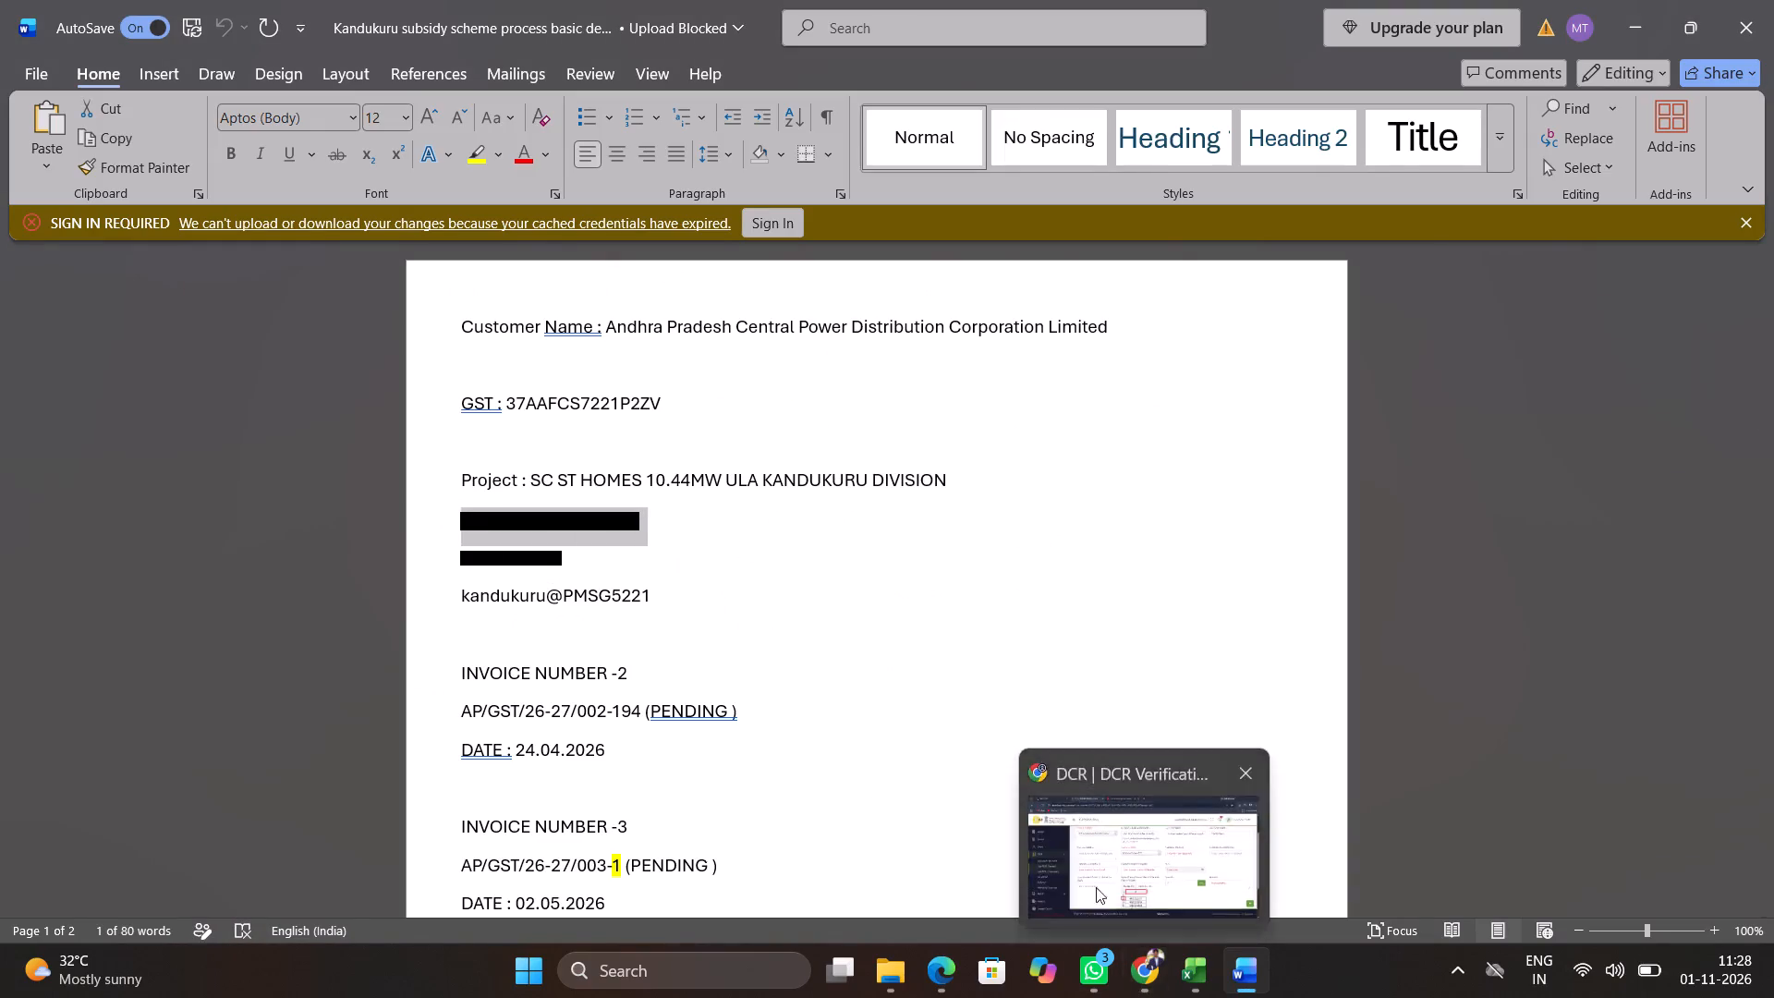
key("ctrl+v")
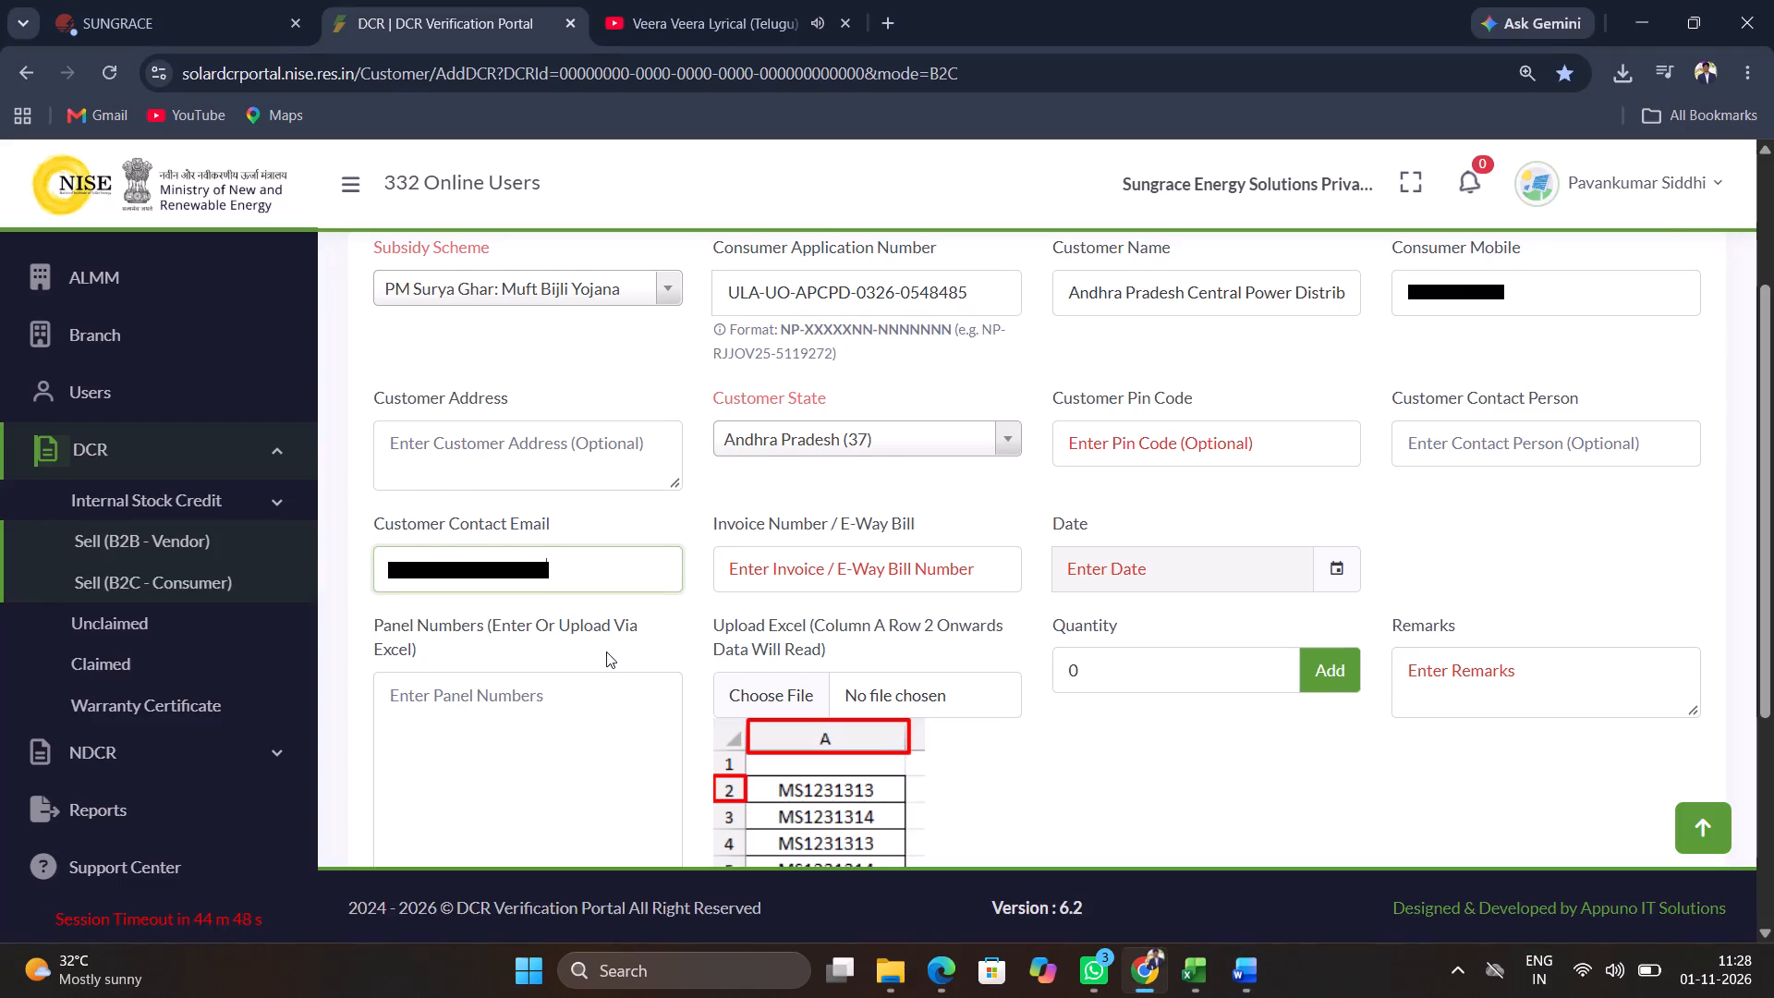
Fill the invoice number with AP/GST/26-27/009-296, copying the invoice number 9 prefix from the Word document and adding 296.
left_click(741, 573)
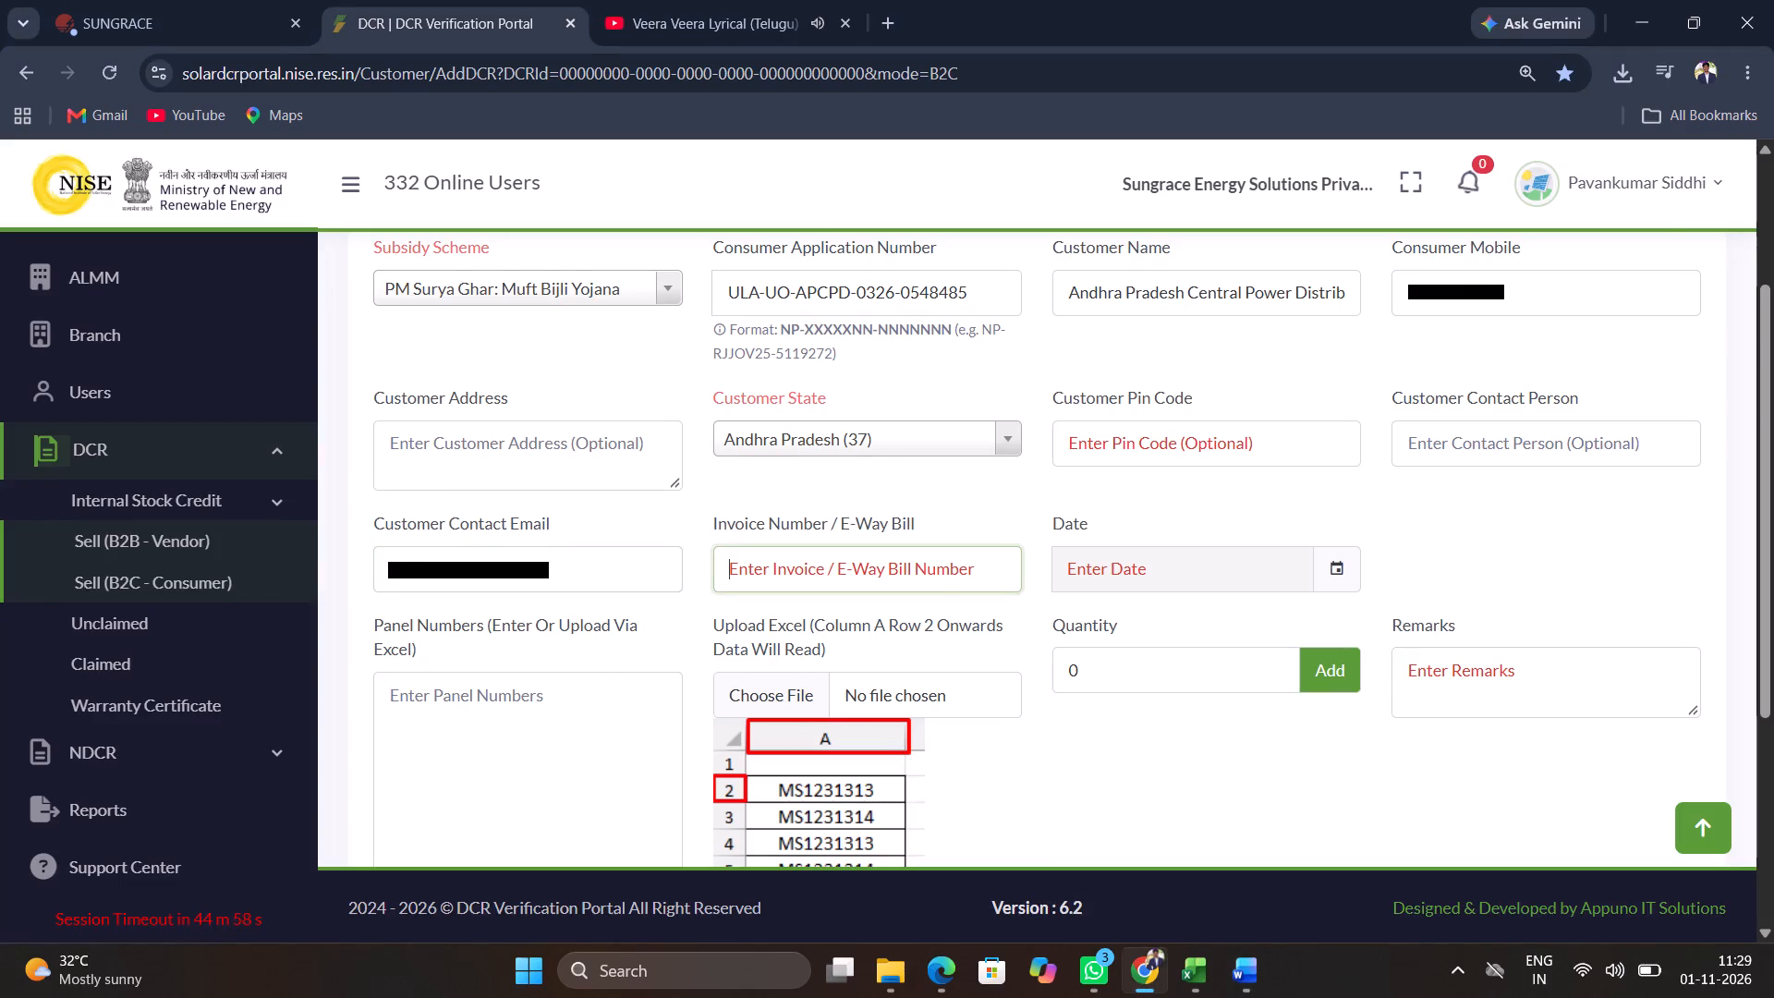
left_click(1185, 866)
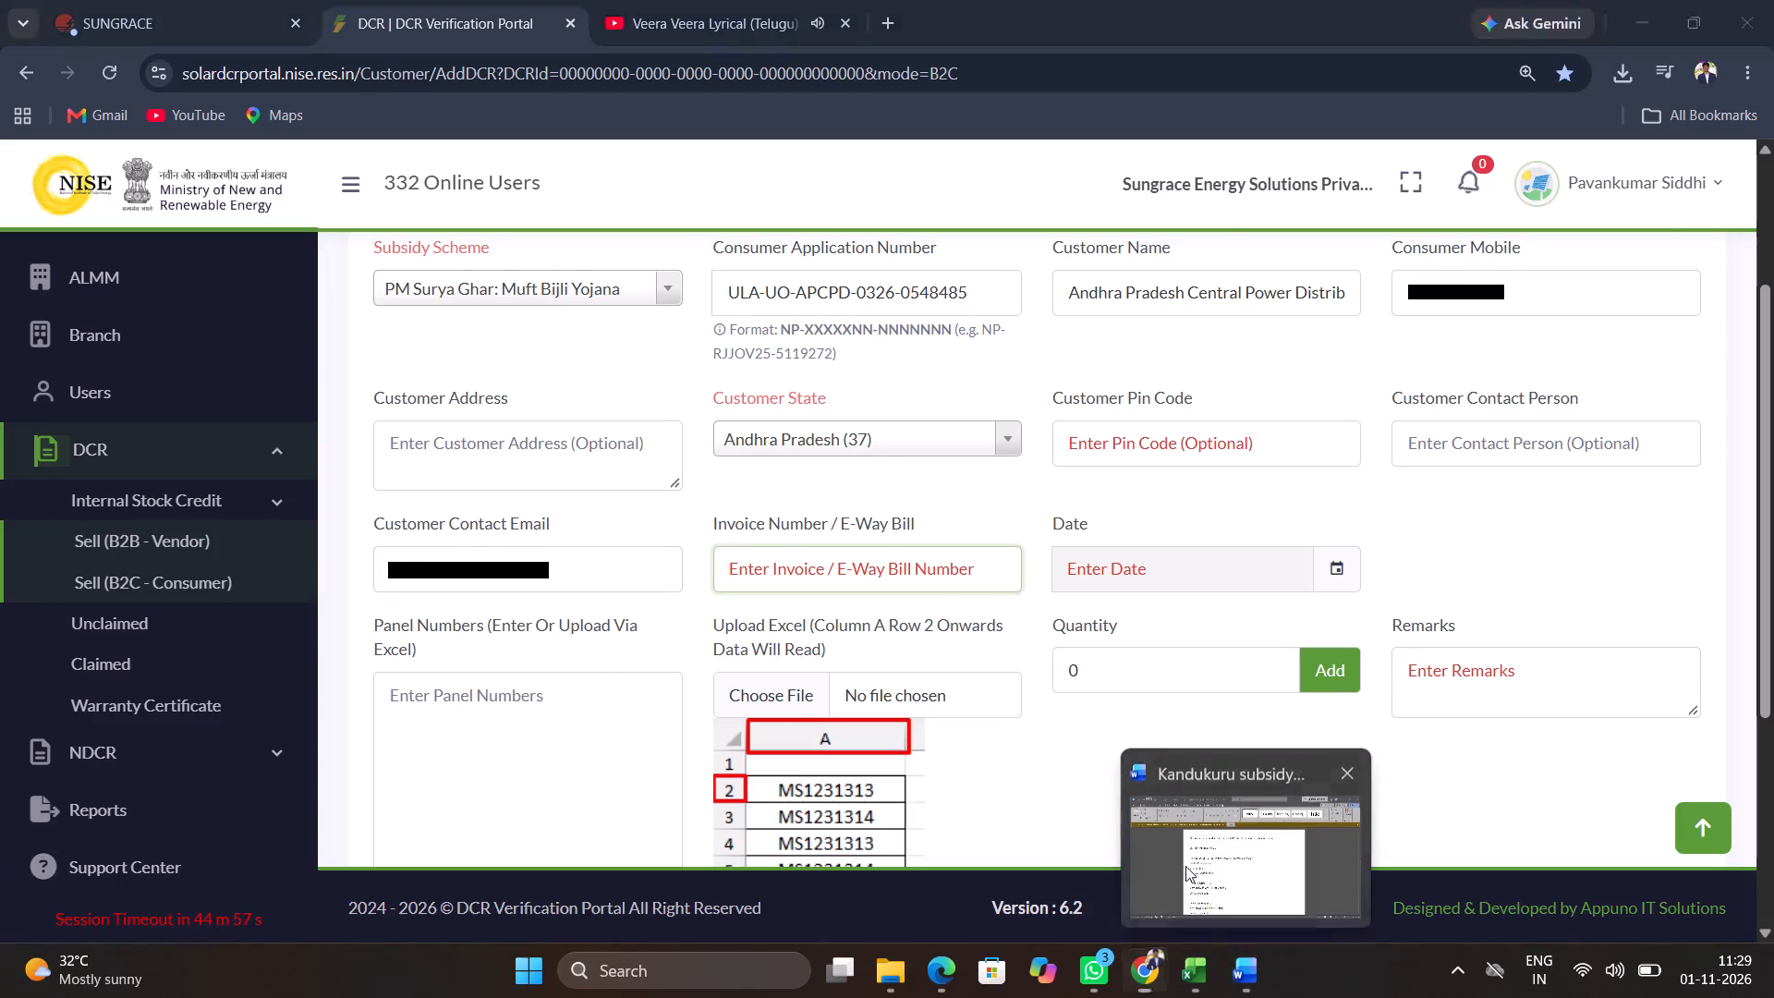
scroll(854, 647, "down", 10)
scroll(773, 649, "down", 3)
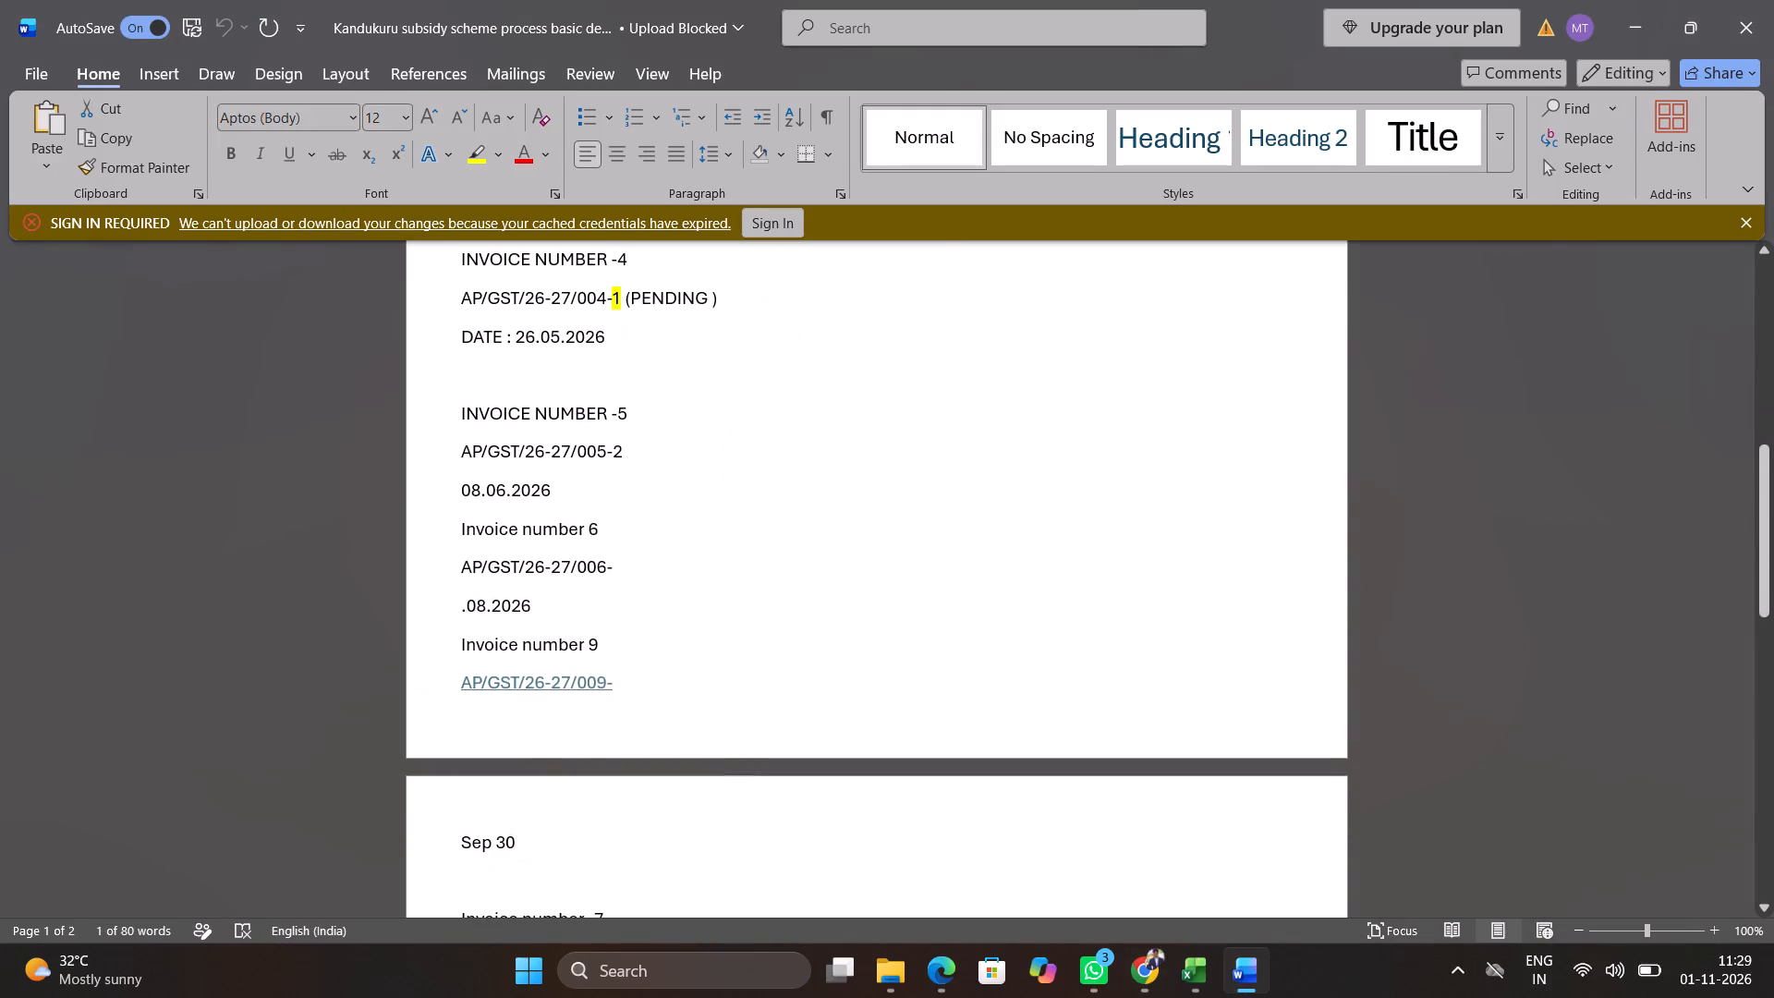
left_click_drag(628, 680, 349, 678)
key("ctrl+c")
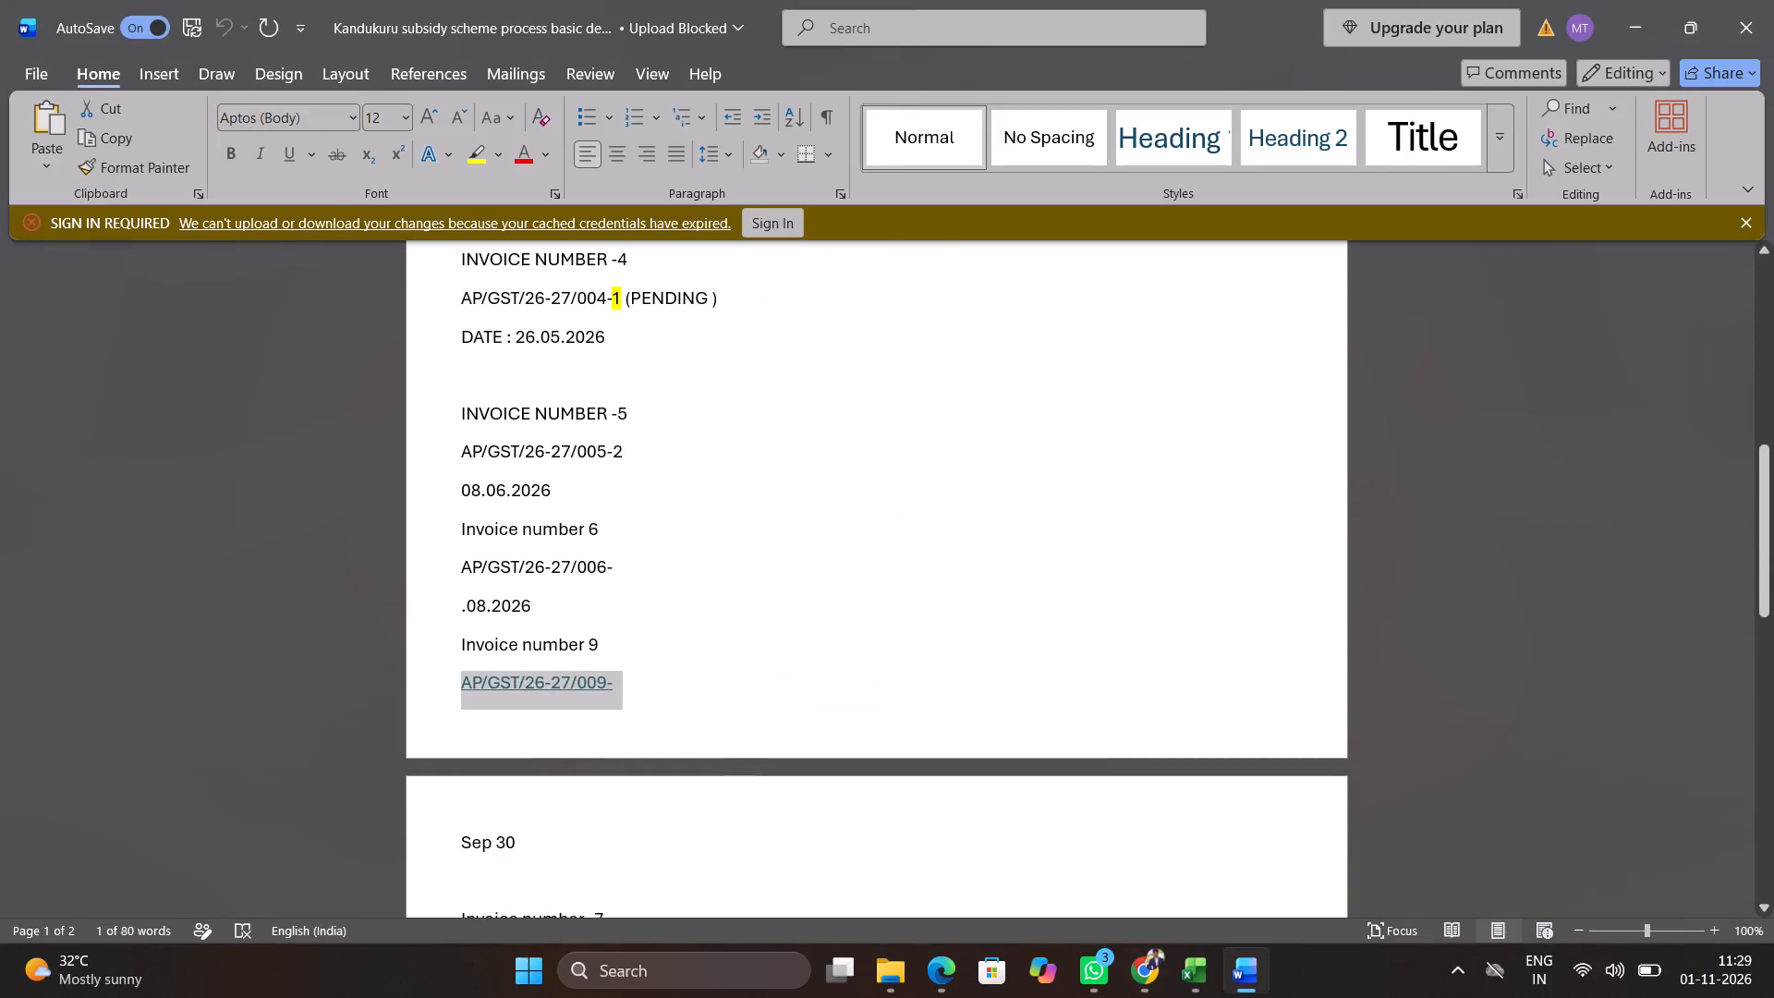
left_click(1095, 836)
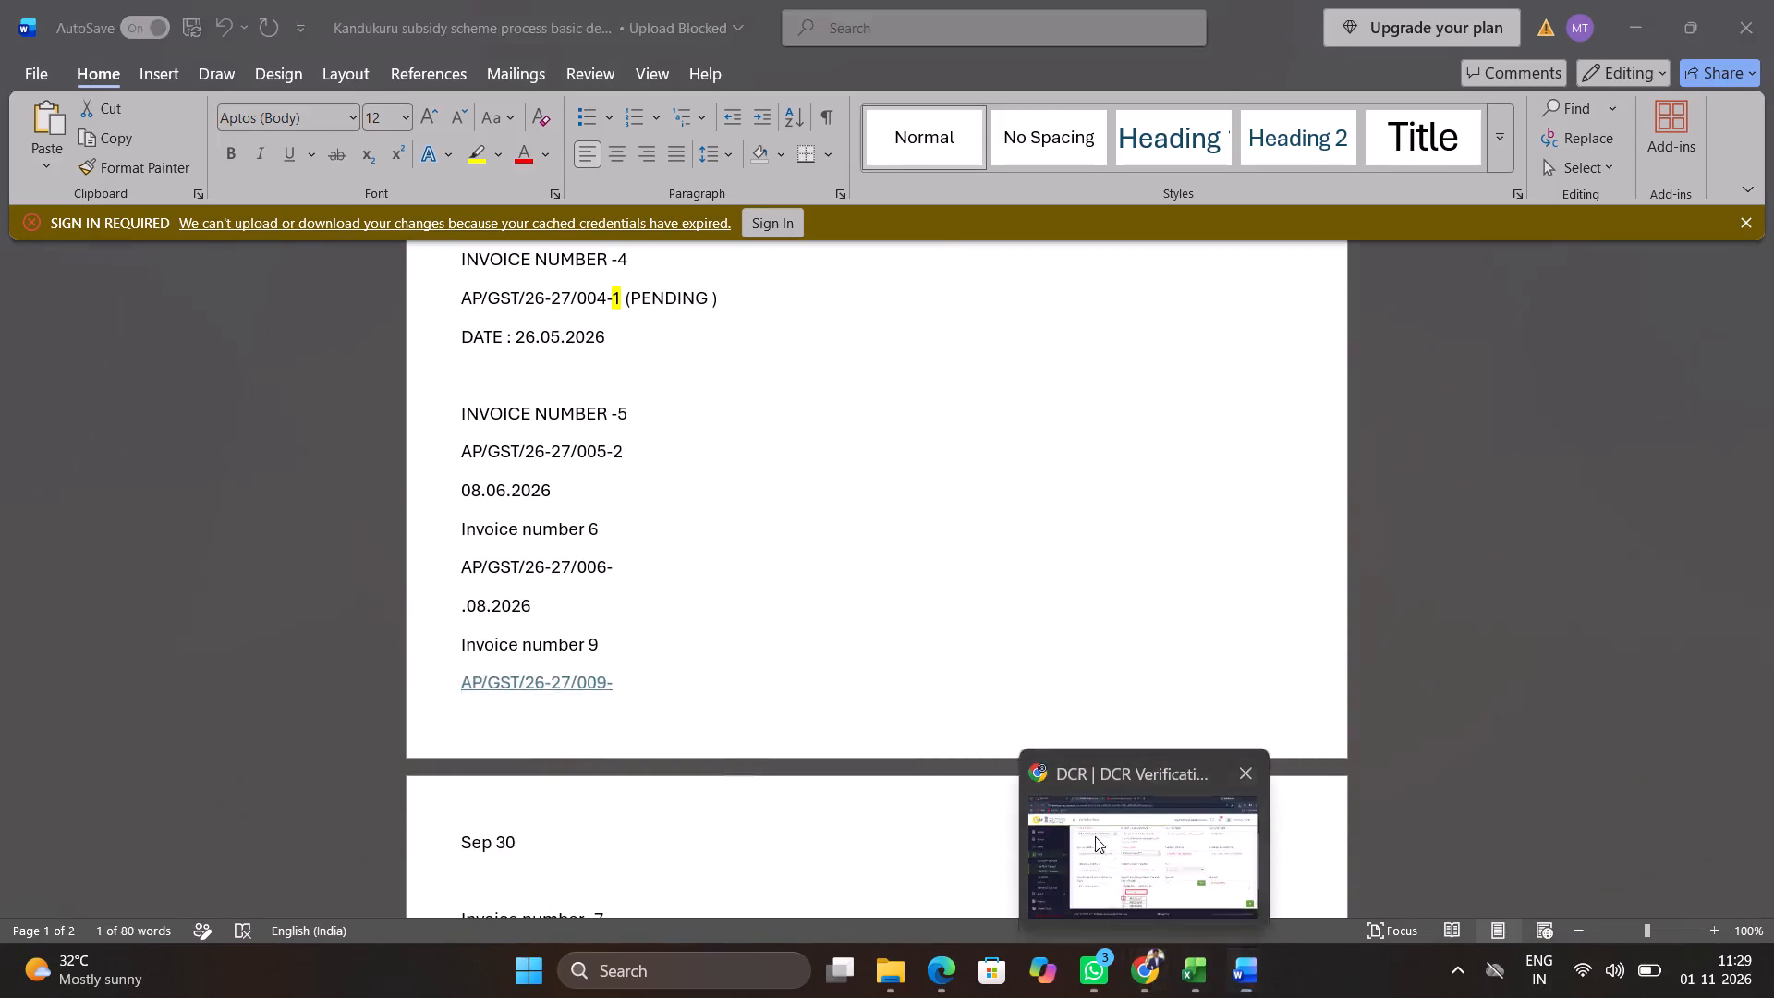
key("ctrl+v")
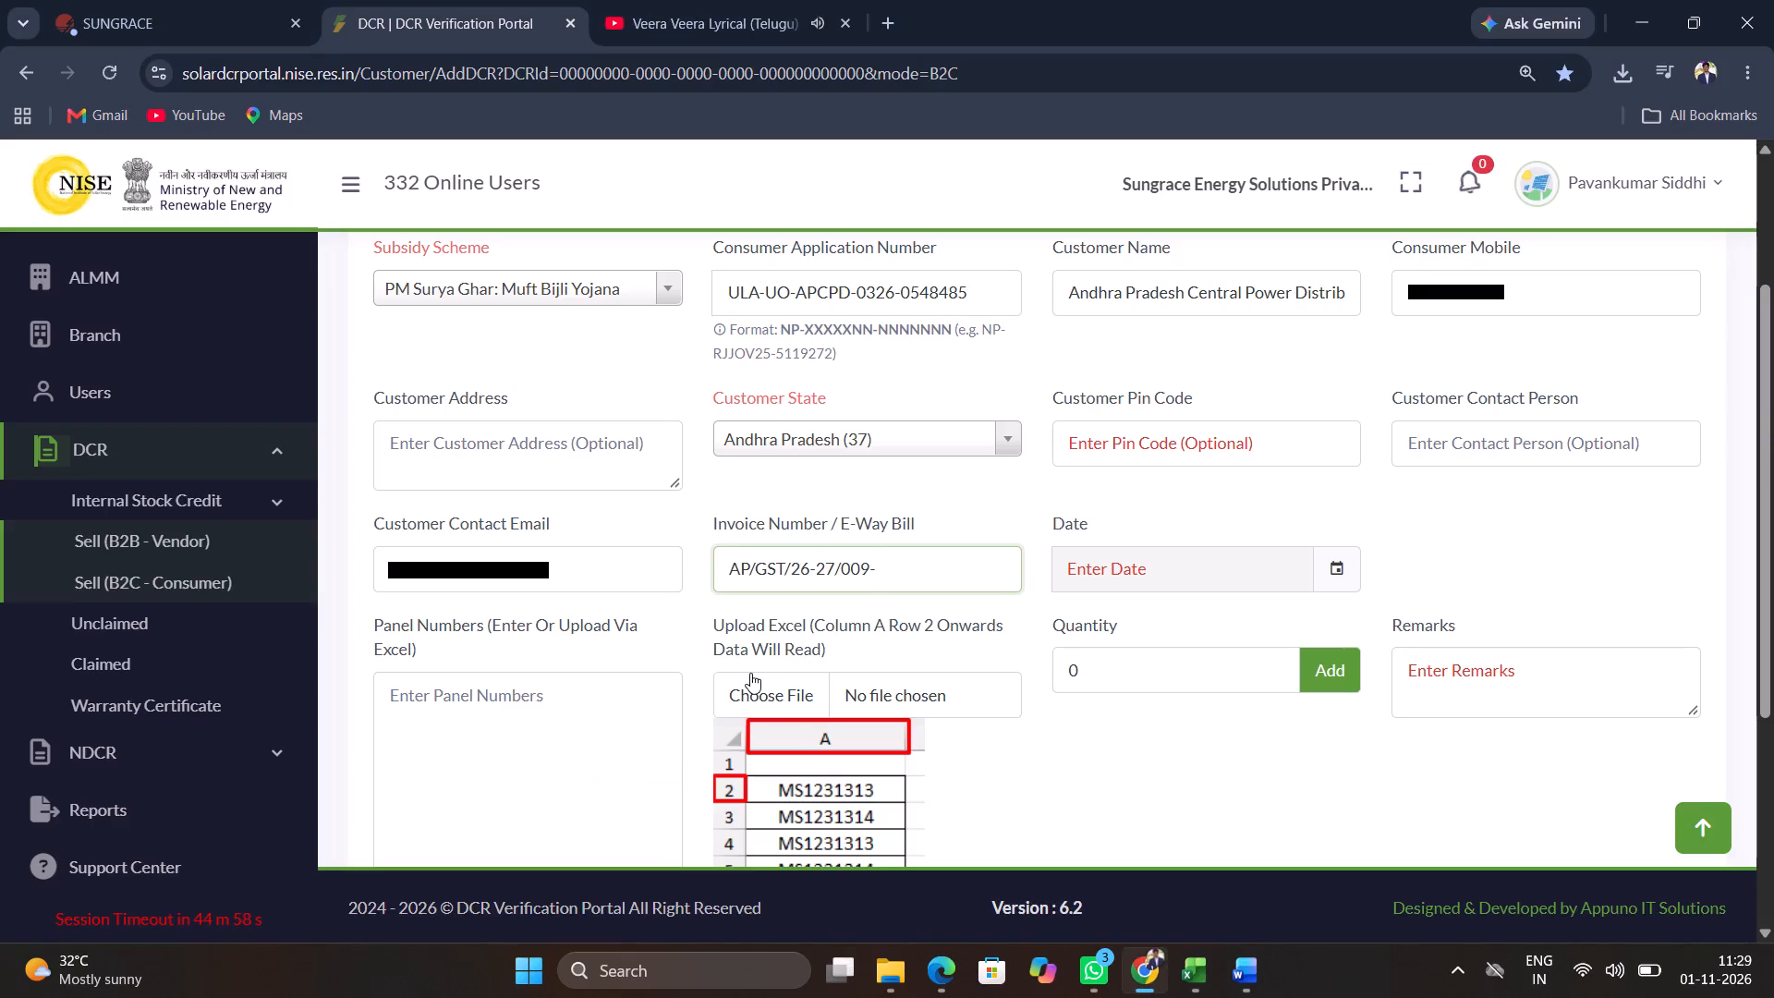
type("296")
Set the Date to 30-Sep-2026.
left_click(1160, 585)
left_click(1068, 600)
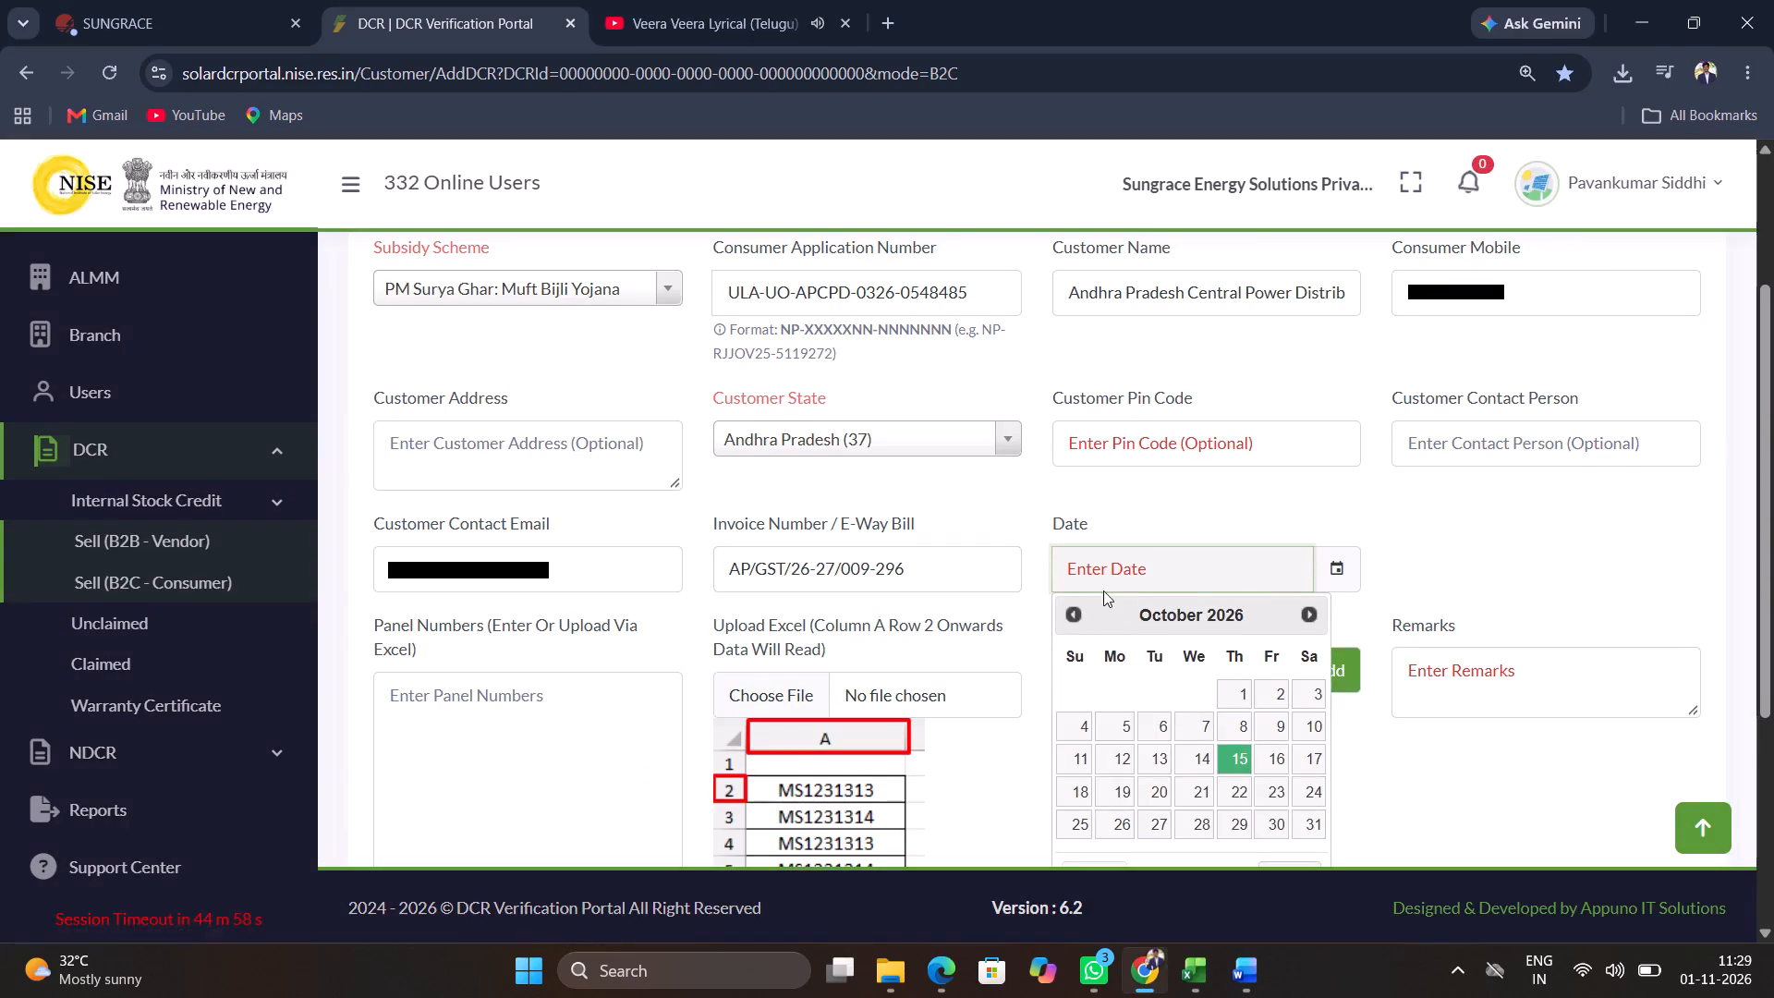
scroll(1103, 588, "down", 2)
left_click(1073, 380)
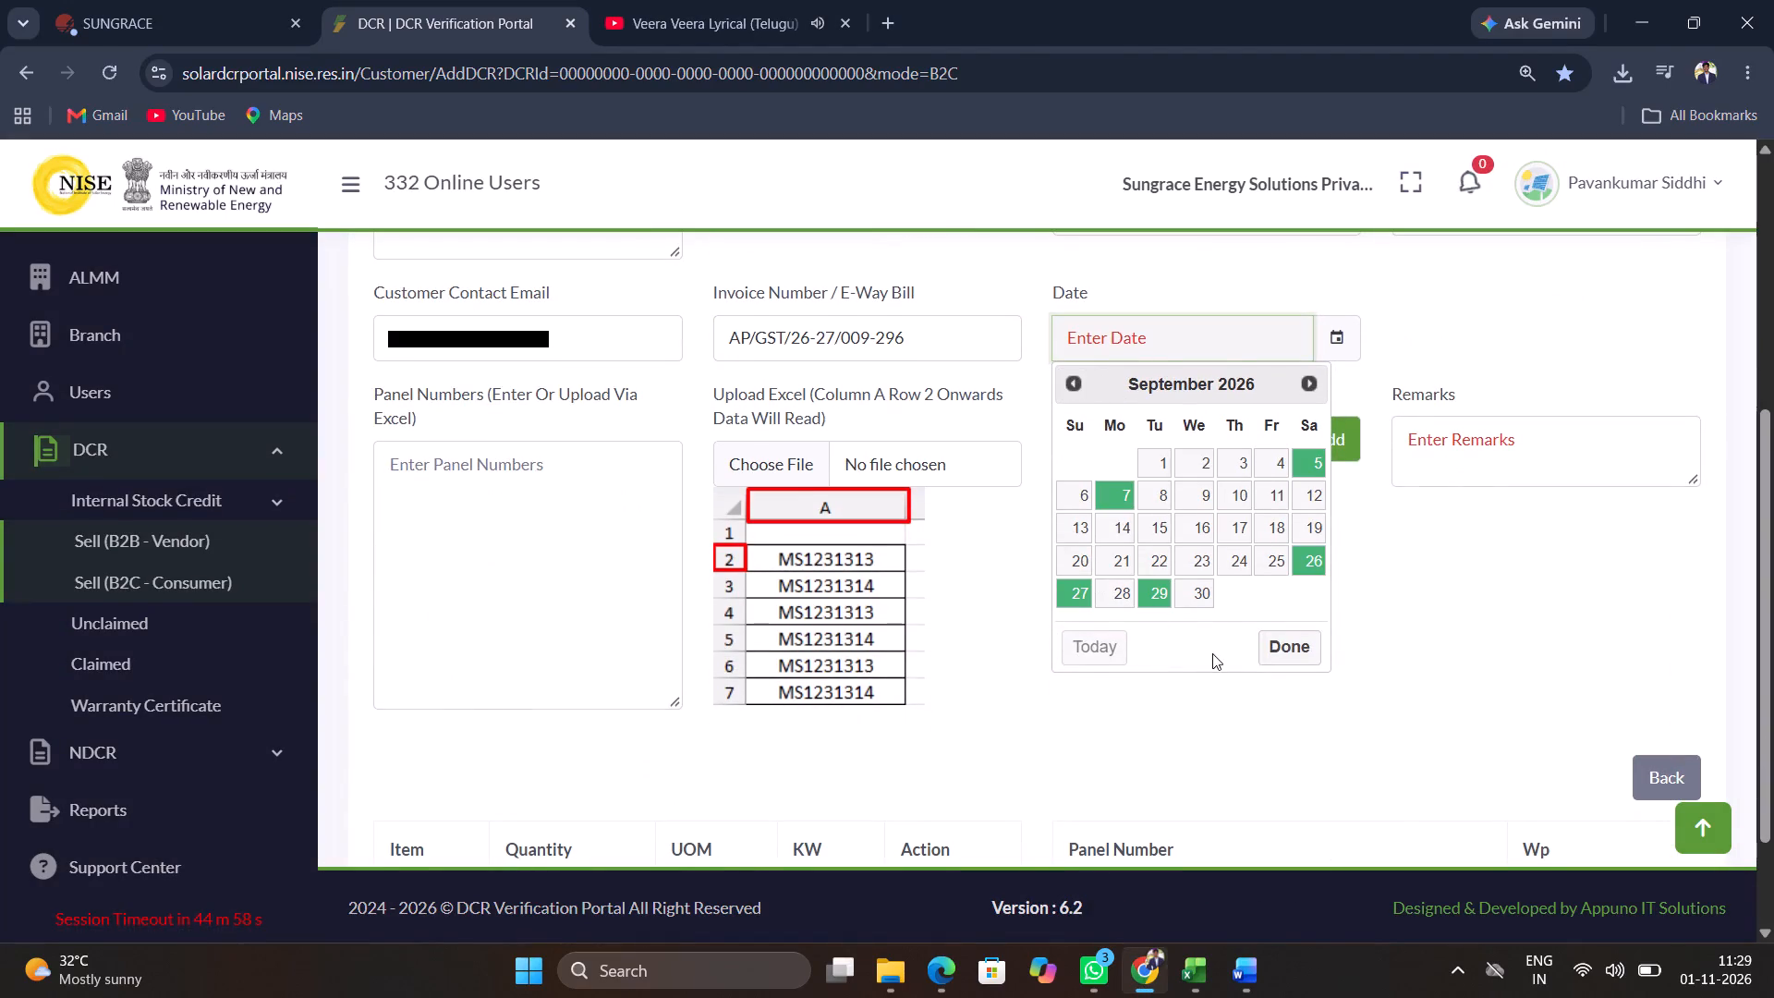
left_click(1199, 597)
Fill Panel Numbers with the four panel serial numbers copied from the consumer's Quick Copy Details in the Sungrace work order.
left_click_drag(529, 572, 516, 583)
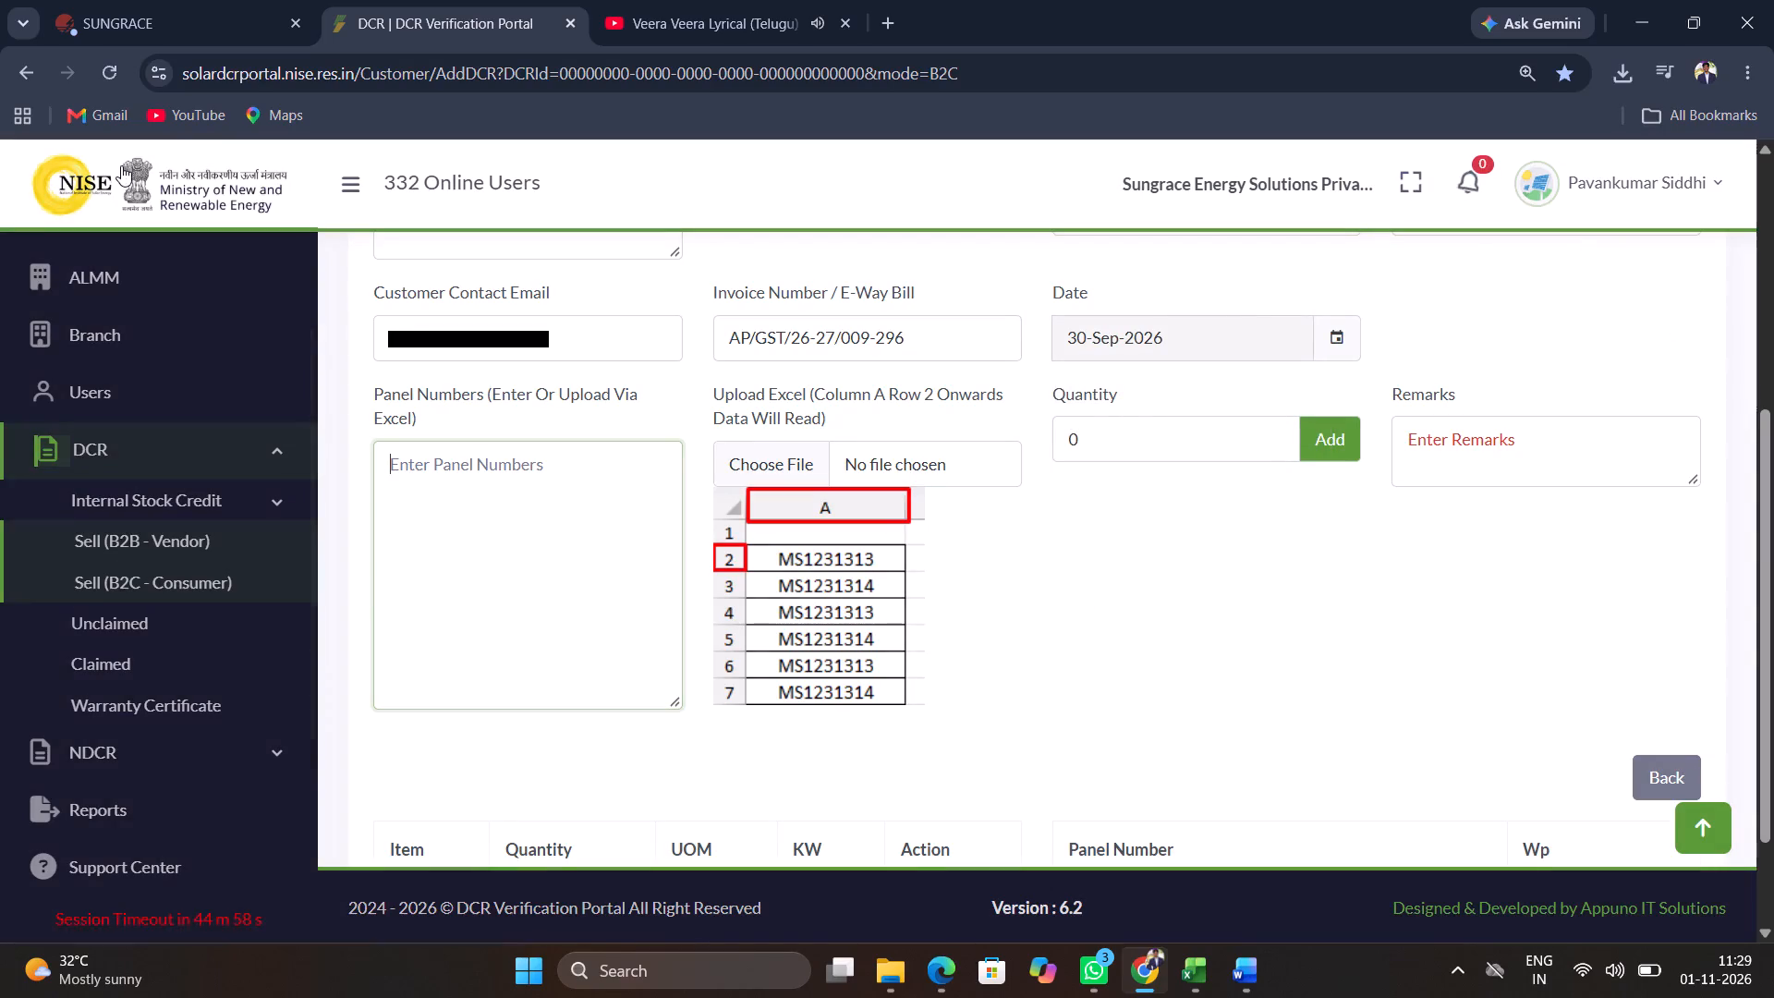
left_click(199, 41)
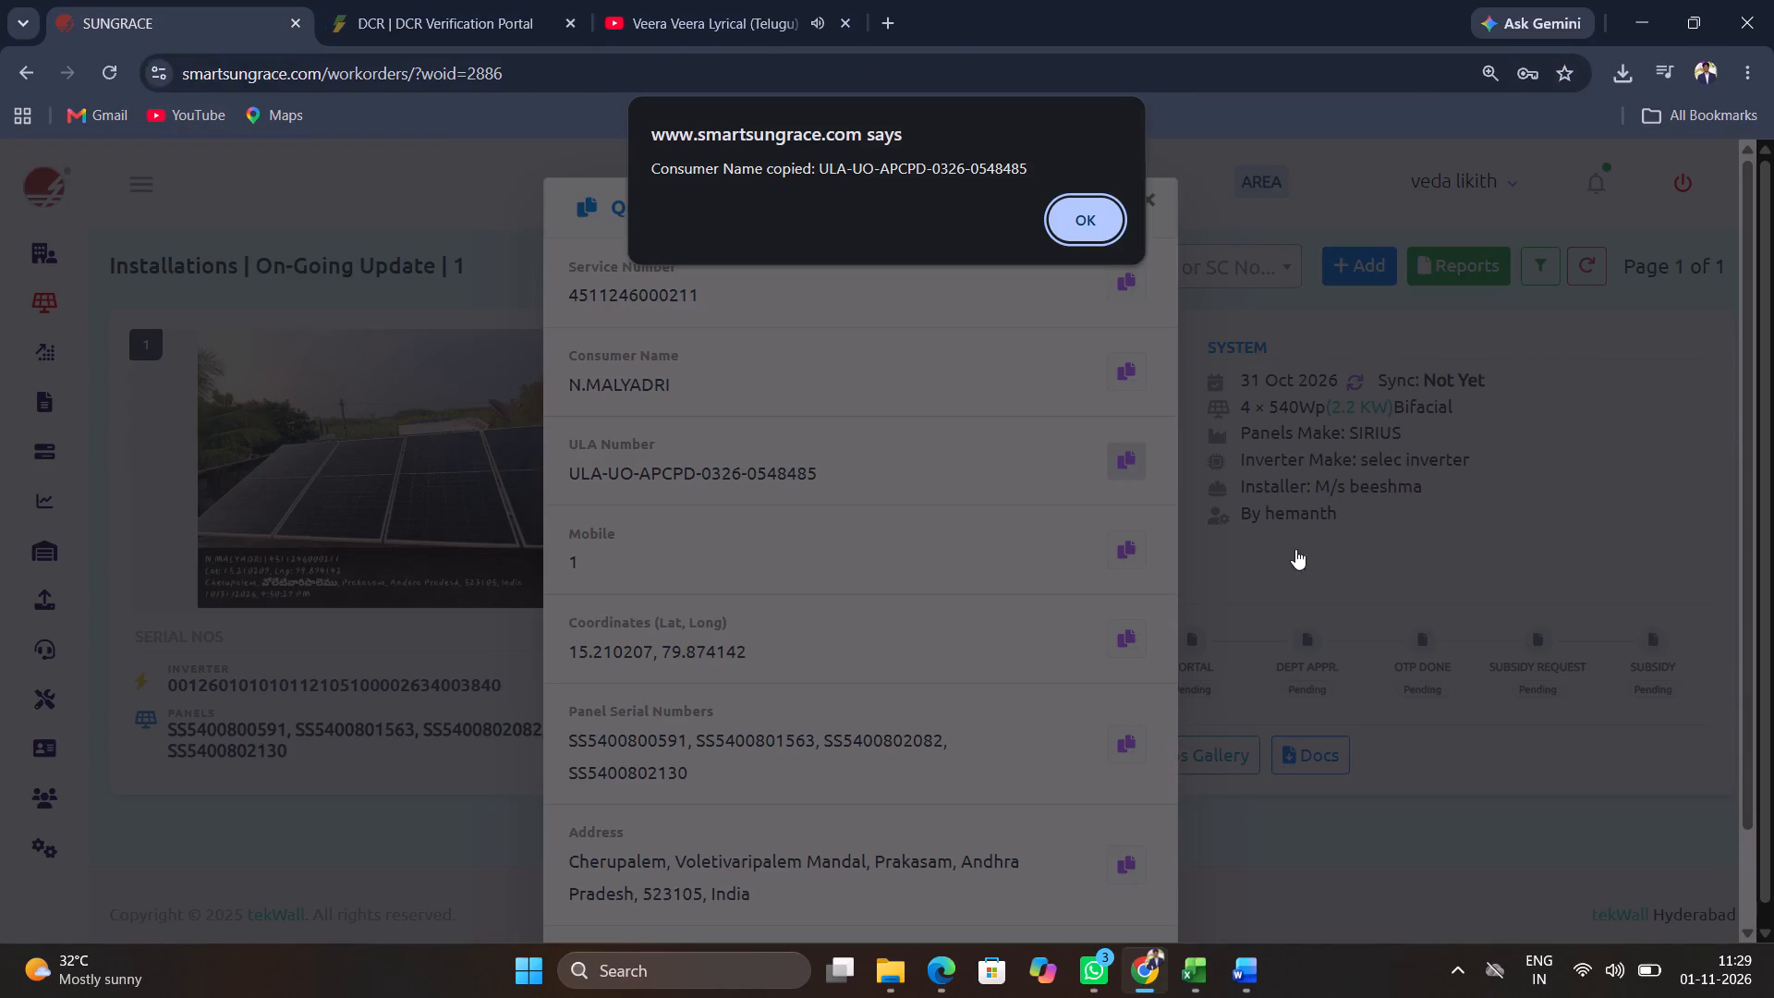
left_click_drag(1278, 509, 1258, 488)
left_click(1097, 210)
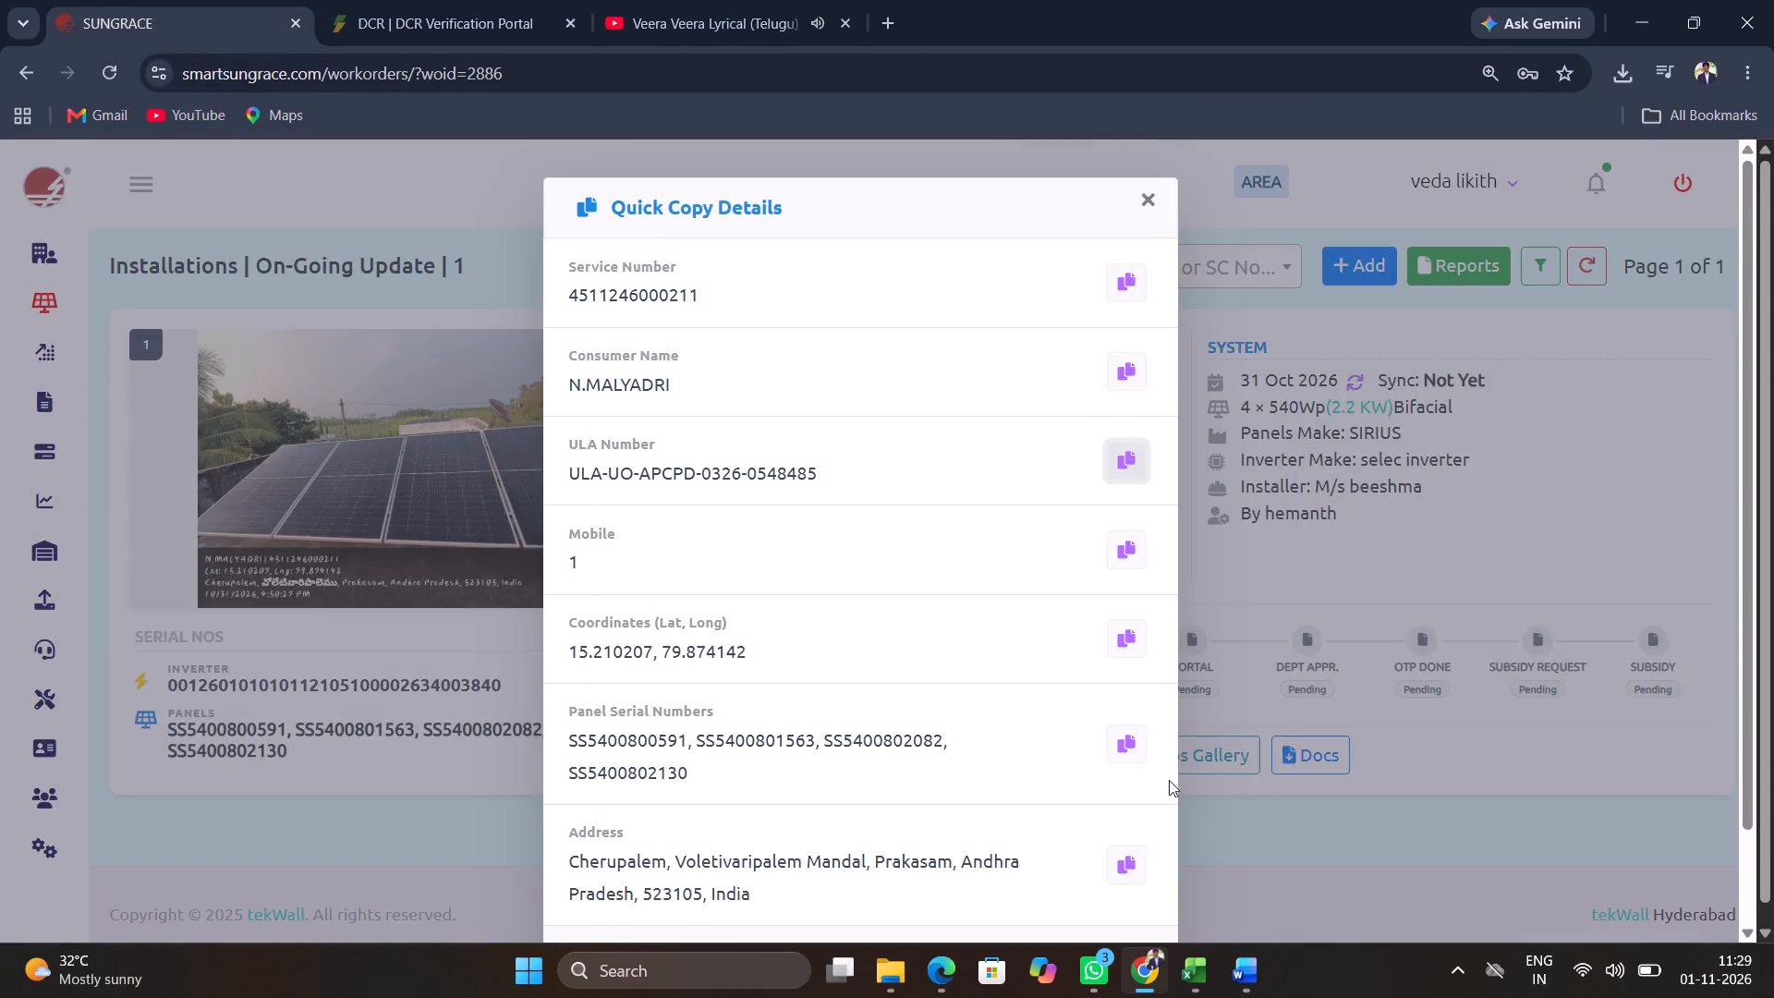
scroll(1160, 785, "down", 1)
left_click(1124, 635)
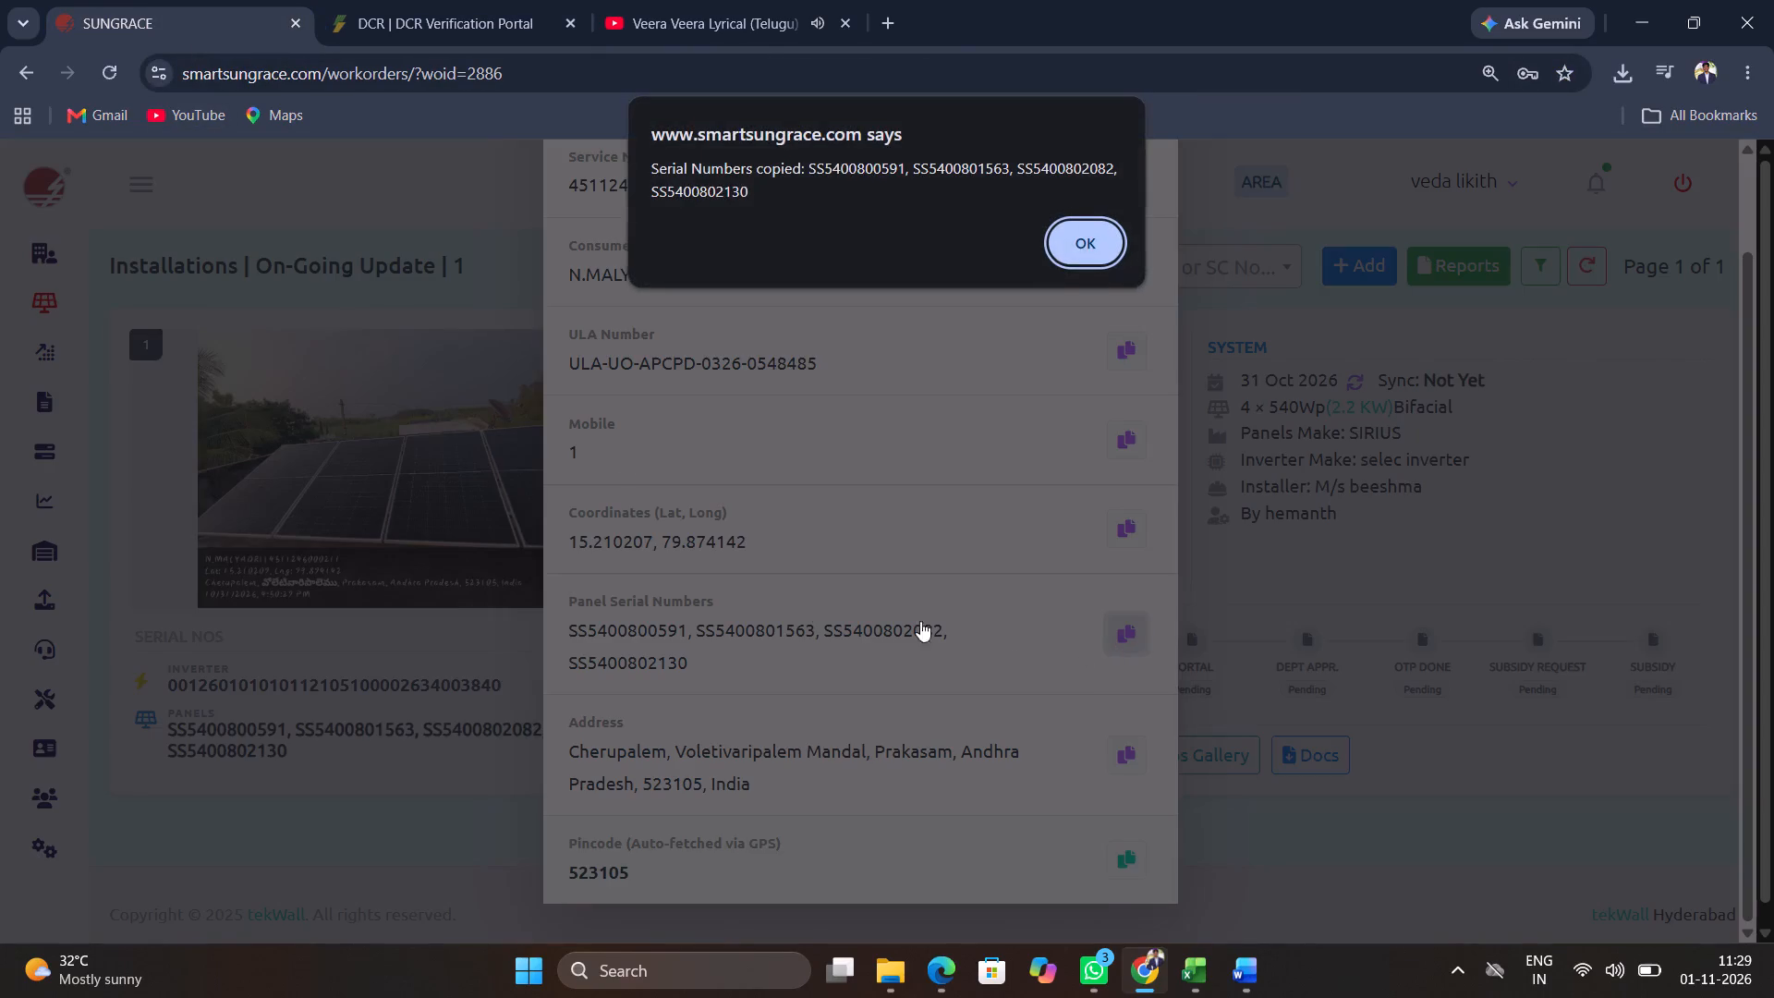
left_click(472, 0)
key("ctrl+v")
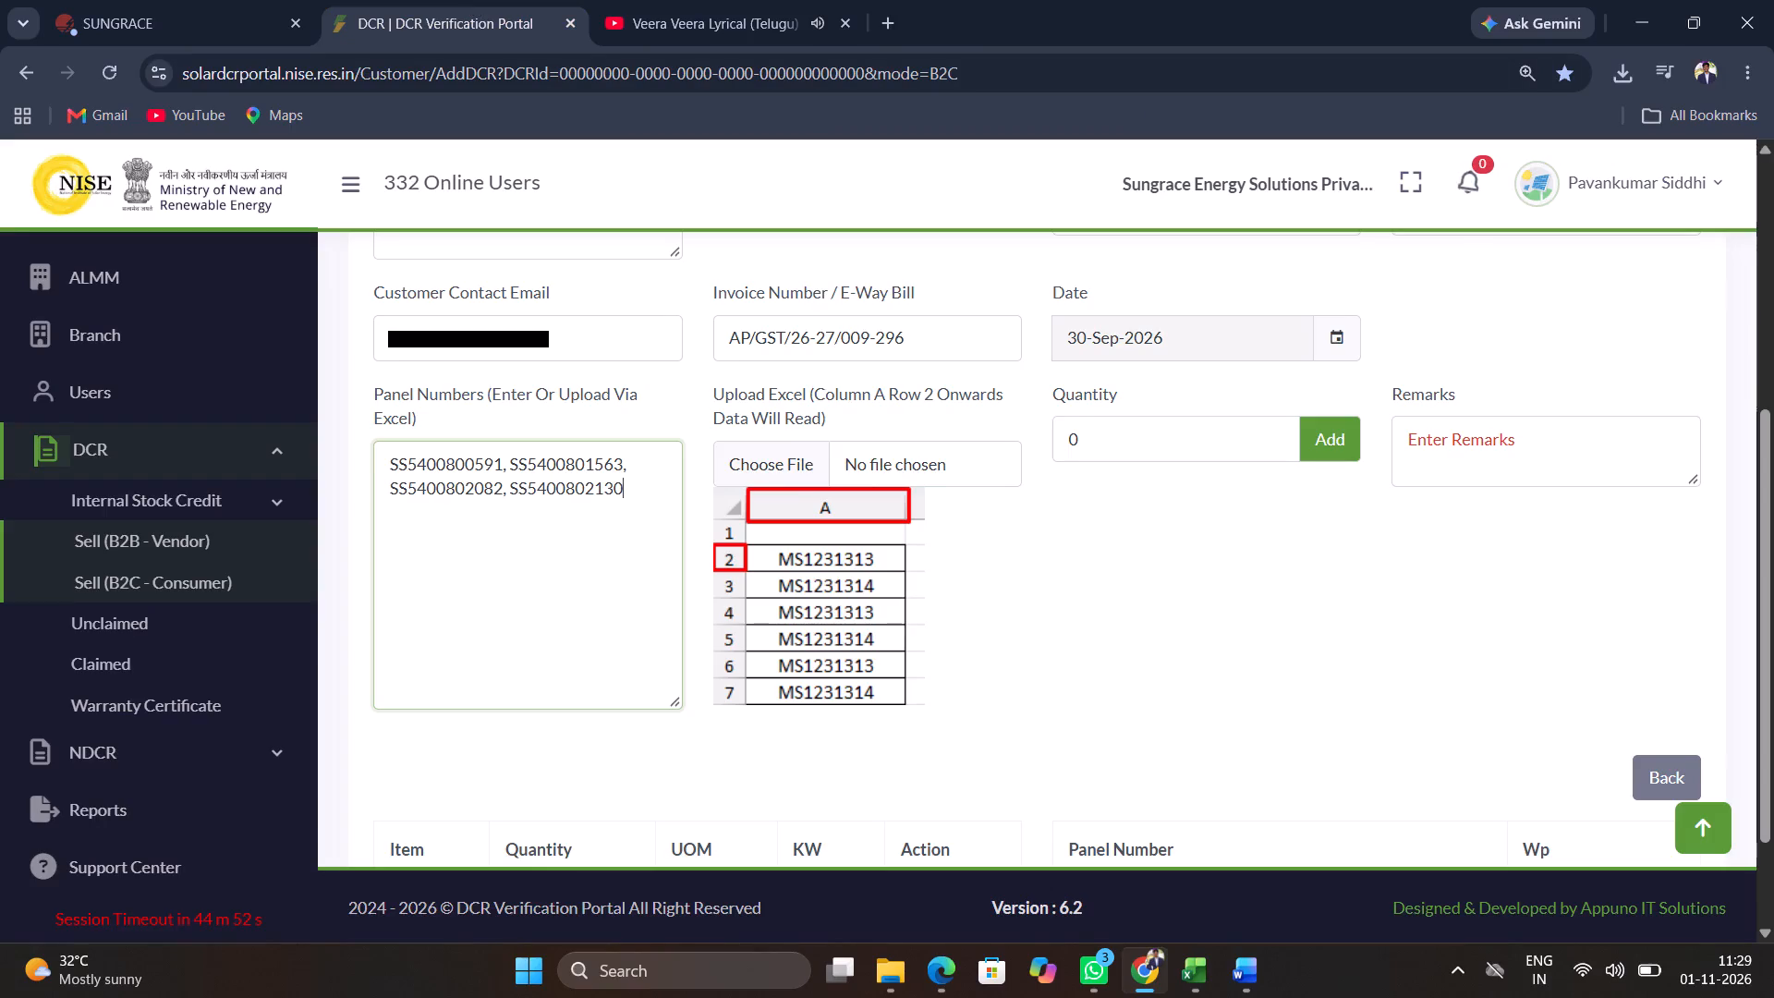
Put each of the four panel serial numbers on its own line, removing the commas and spaces between them.
key("Left")
key("Left")
key("Left")
key("Left")
key("Left")
key("Left")
key("Left")
key("Left")
key("Left")
key("Left")
key("Left")
key("Left")
key("BackSpace")
key("BackSpace")
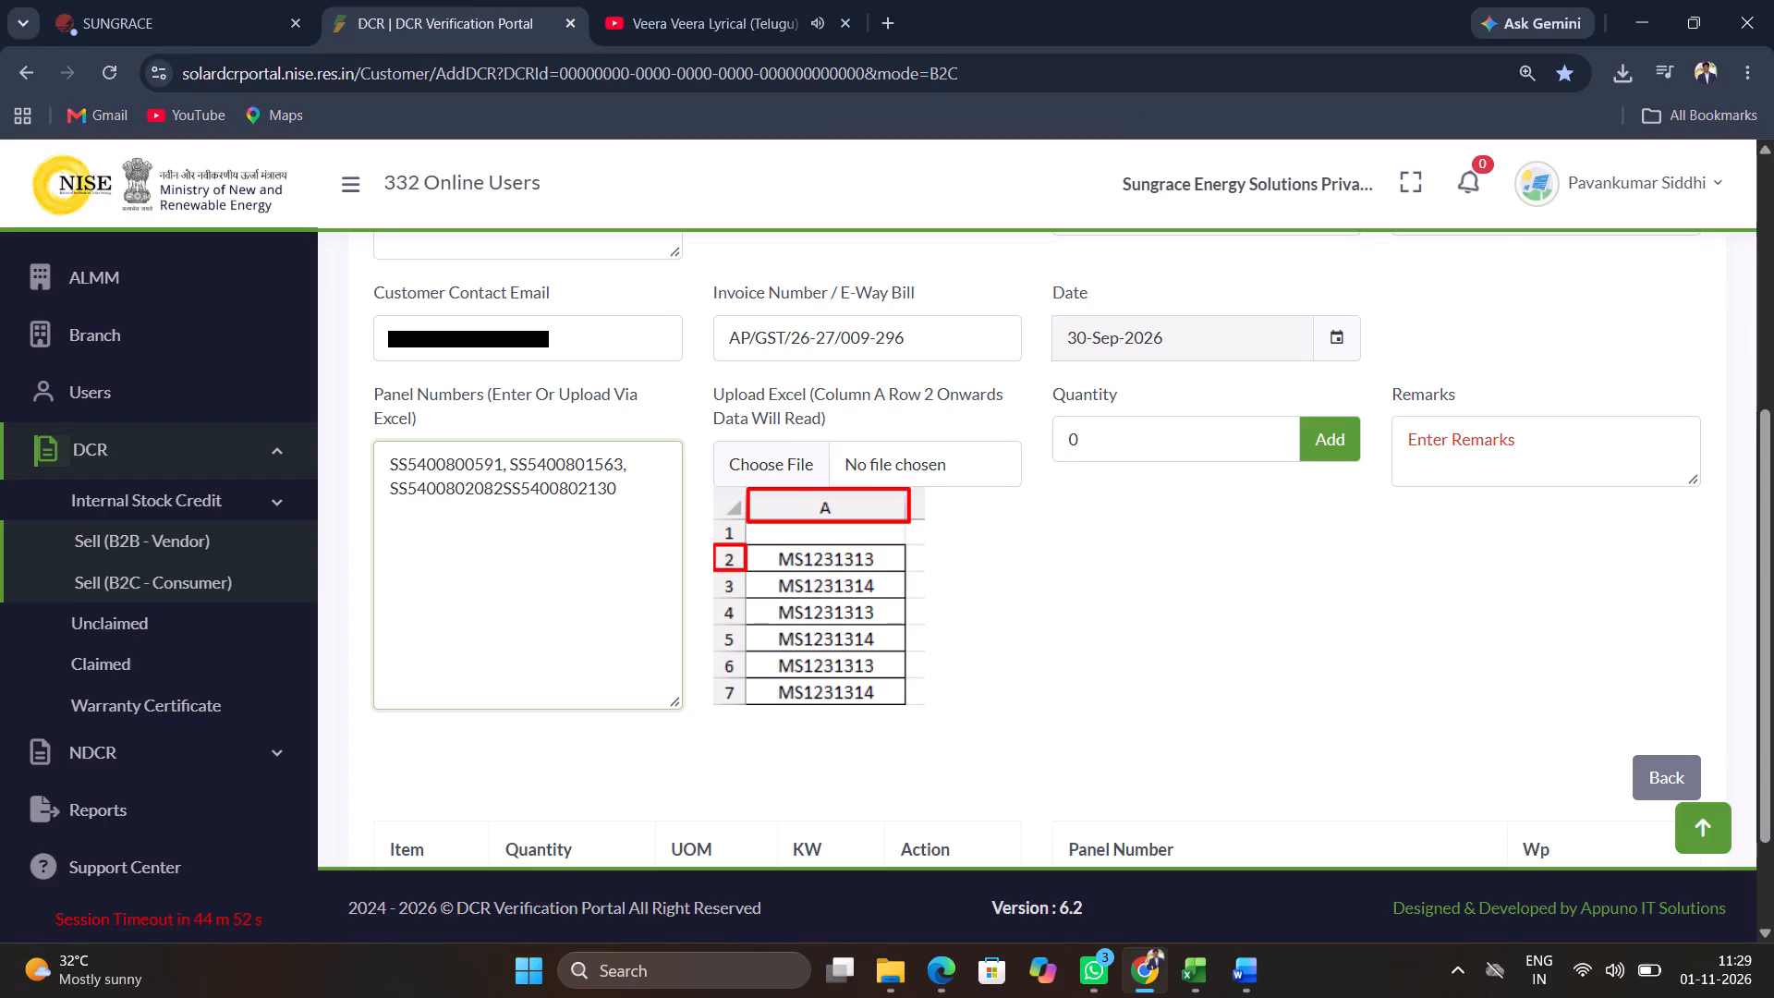
key("Return")
key("Up")
key("Up")
key("Up")
key("Up")
key("Up")
key("Right")
key("Right")
key("Right")
key("Right")
key("Right")
key("Right")
key("Right")
key("Right")
key("Right")
key("Right")
key("Right")
key("Right")
key("Right")
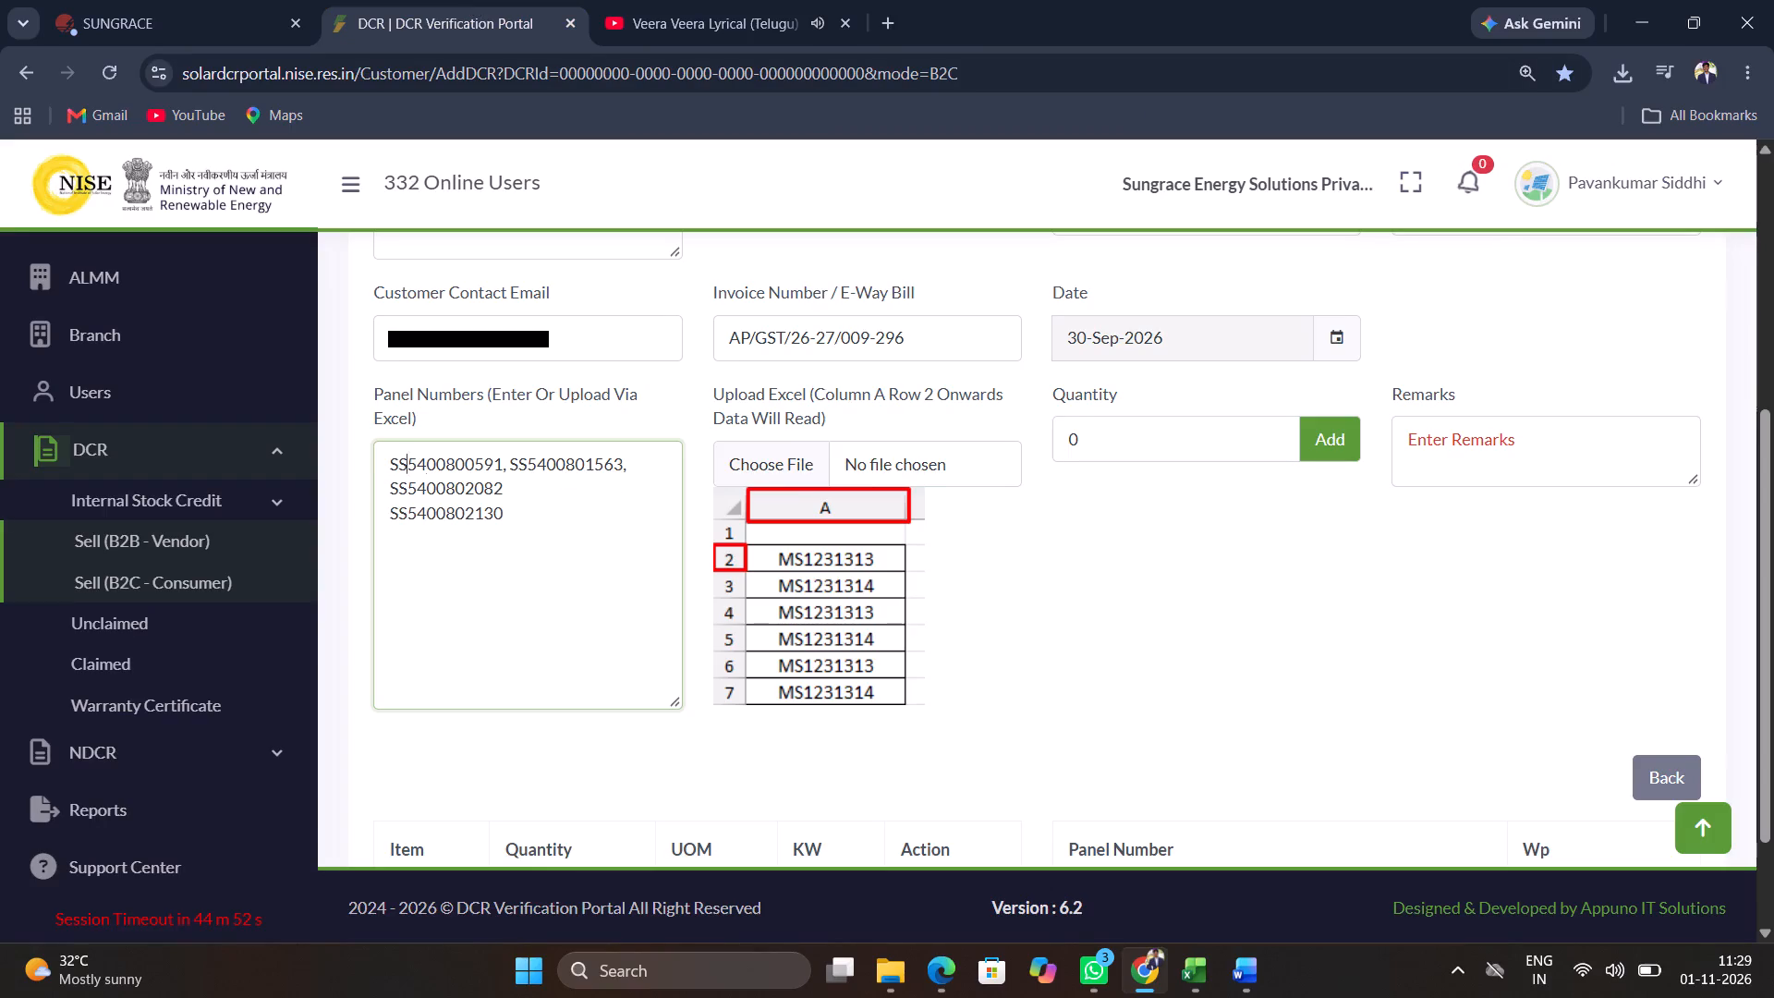
key("Right")
key("BackSpace")
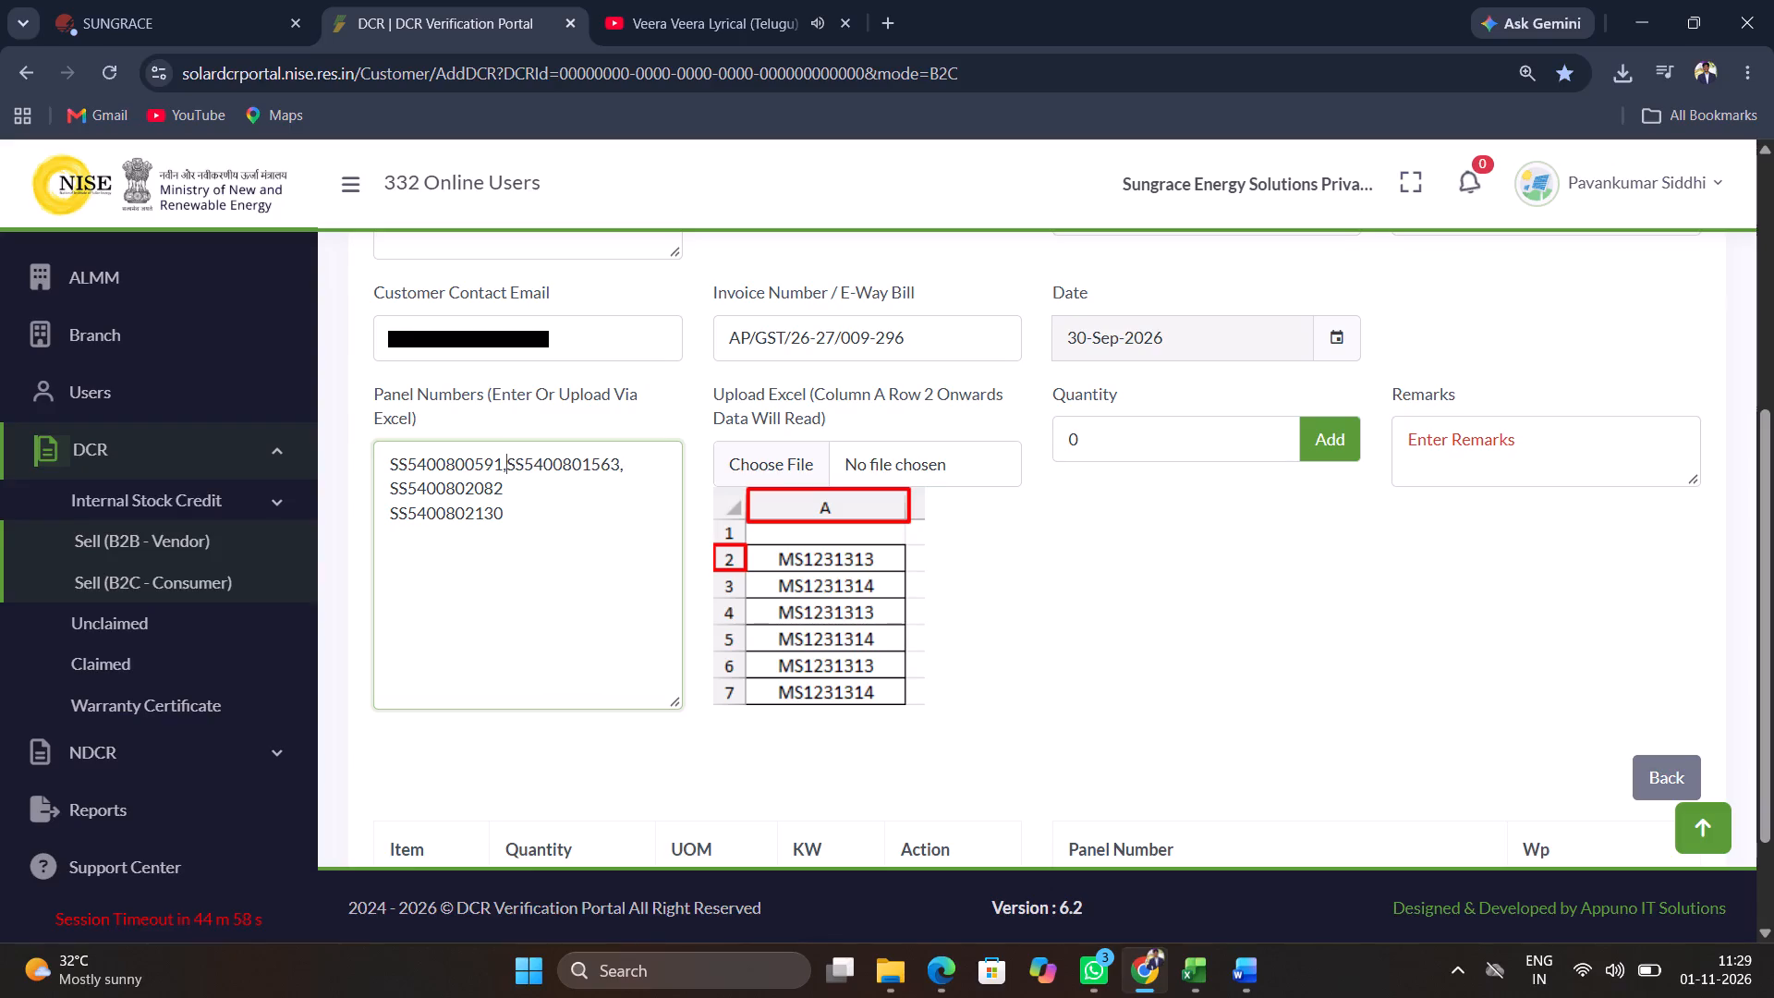
key("BackSpace")
key("Return")
key("Right")
key("Right")
key("Right")
key("Right")
key("Right")
key("Right")
key("Right")
key("Right")
key("Right")
key("Right")
key("Right")
key("Right")
key("Right")
key("Right")
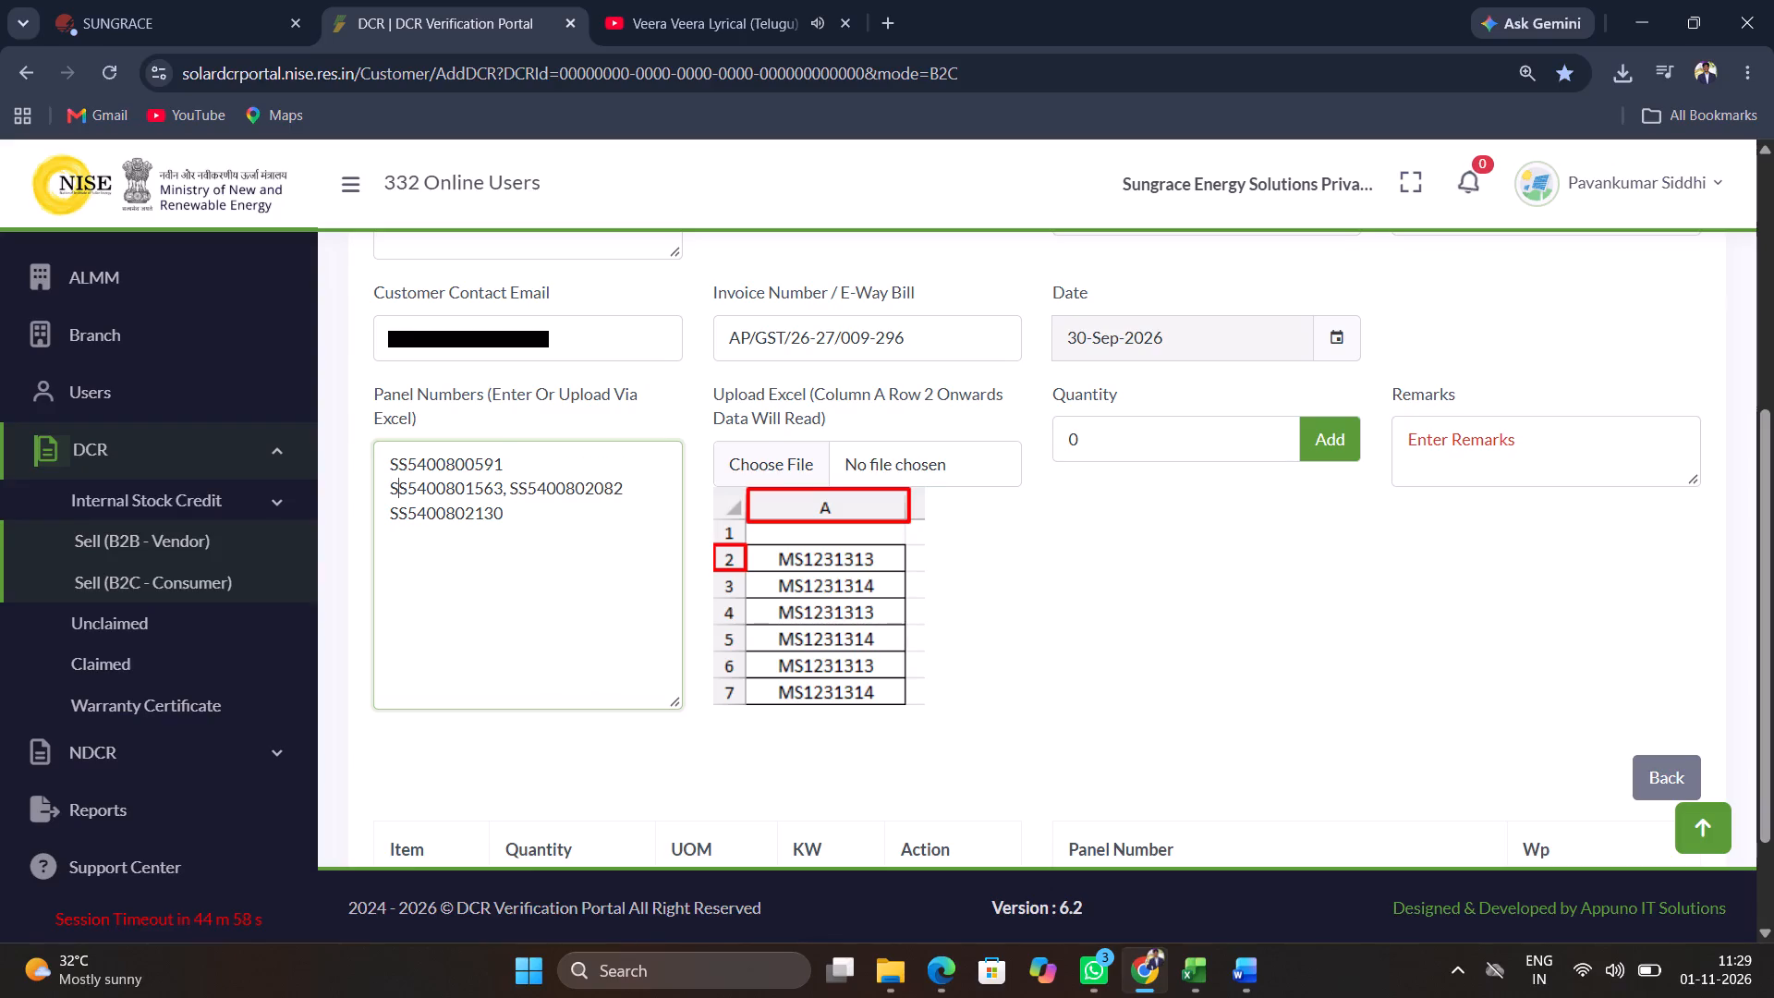
key("BackSpace")
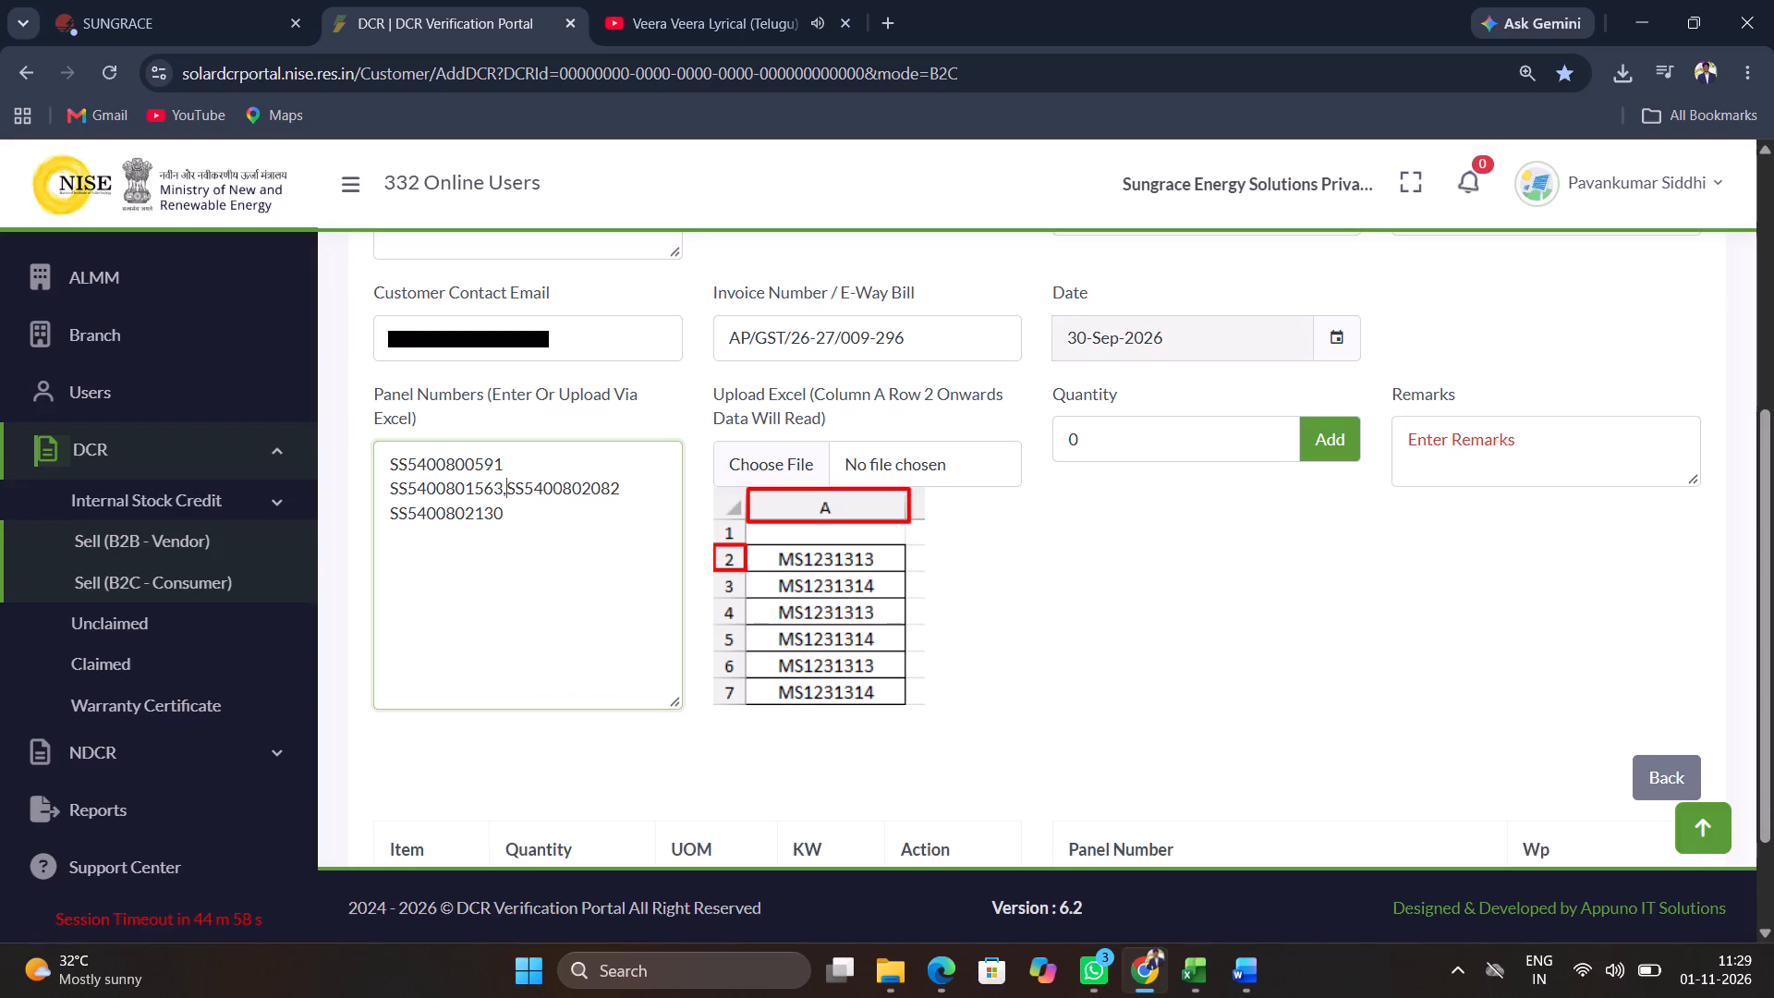
key("BackSpace")
key("Return")
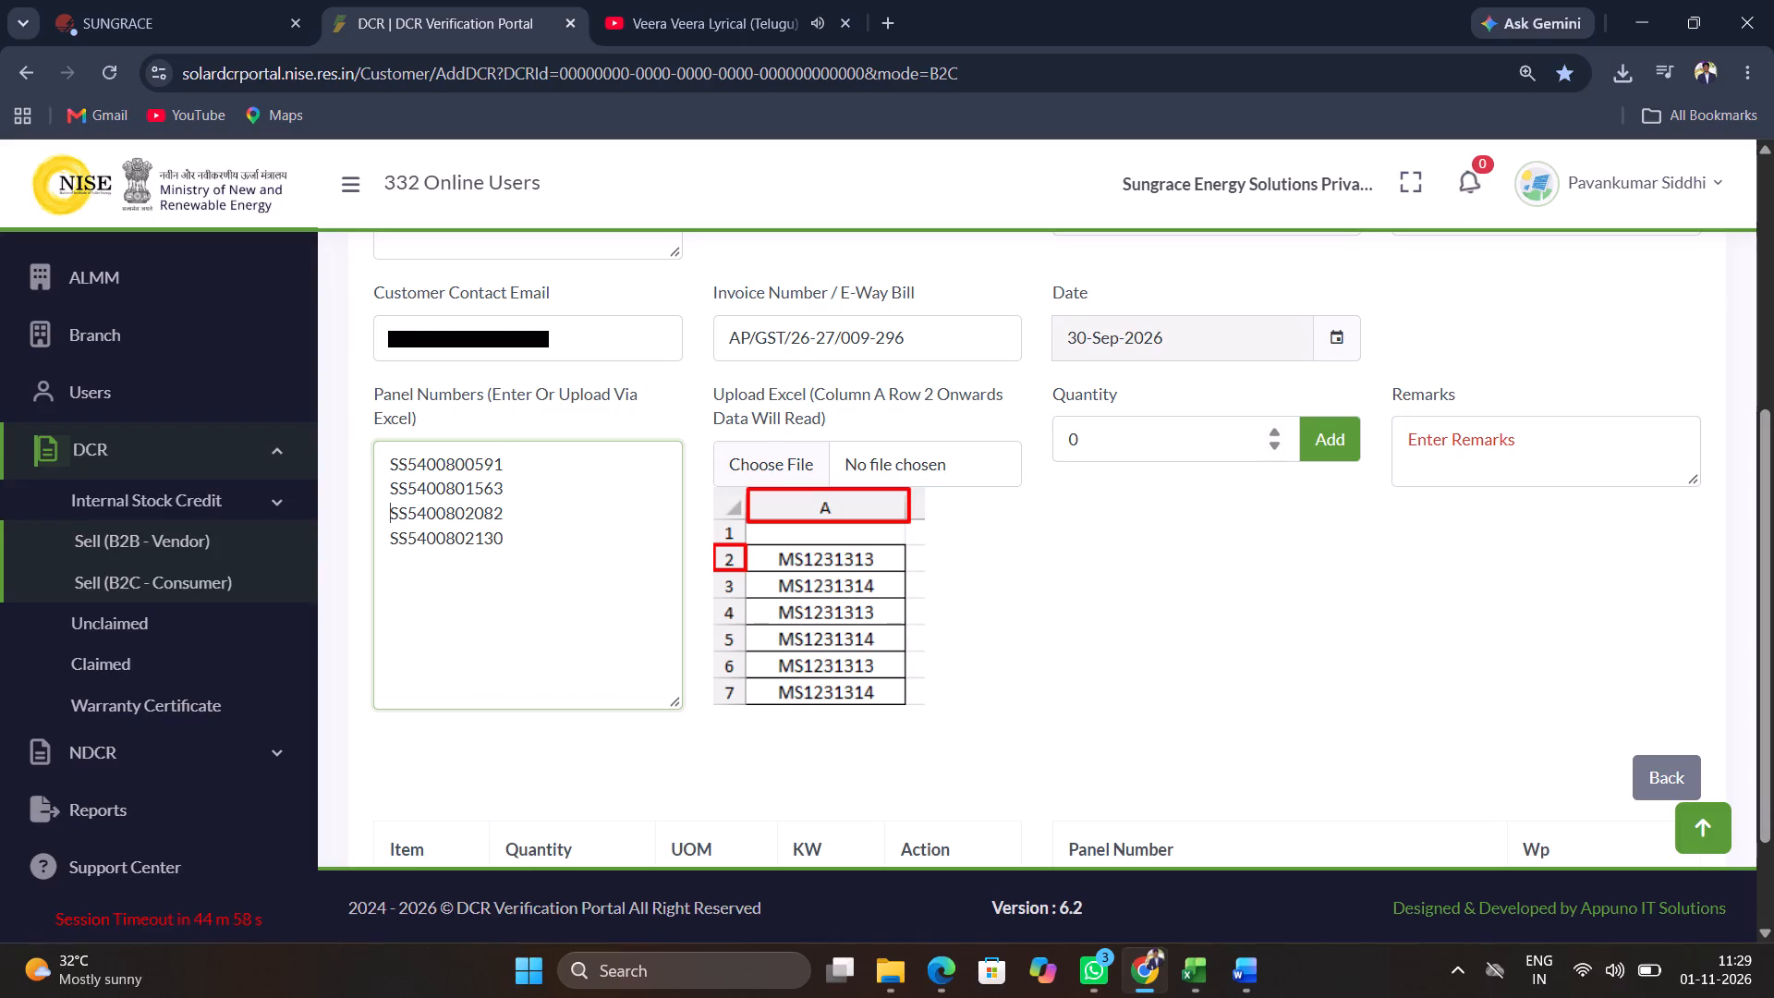
Set the Quantity to 4 and add the panels to the DCR item list.
left_click(1116, 452)
scroll(1116, 452, "up", 4)
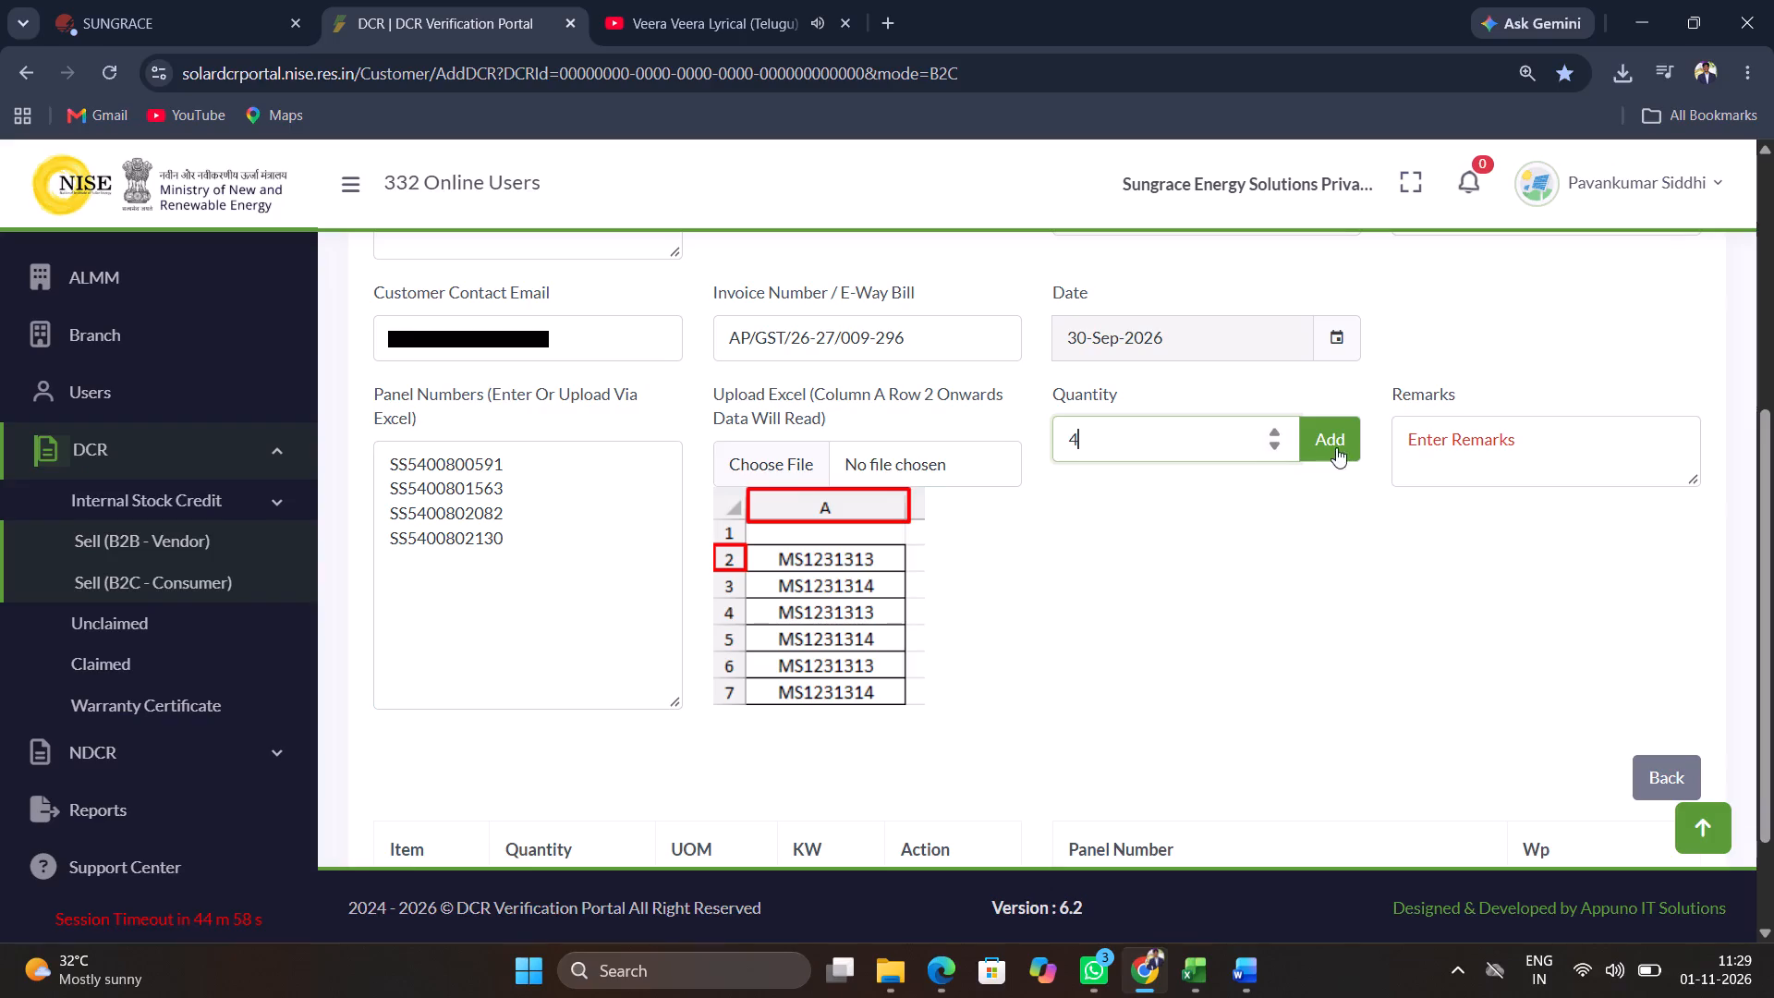
left_click(1327, 435)
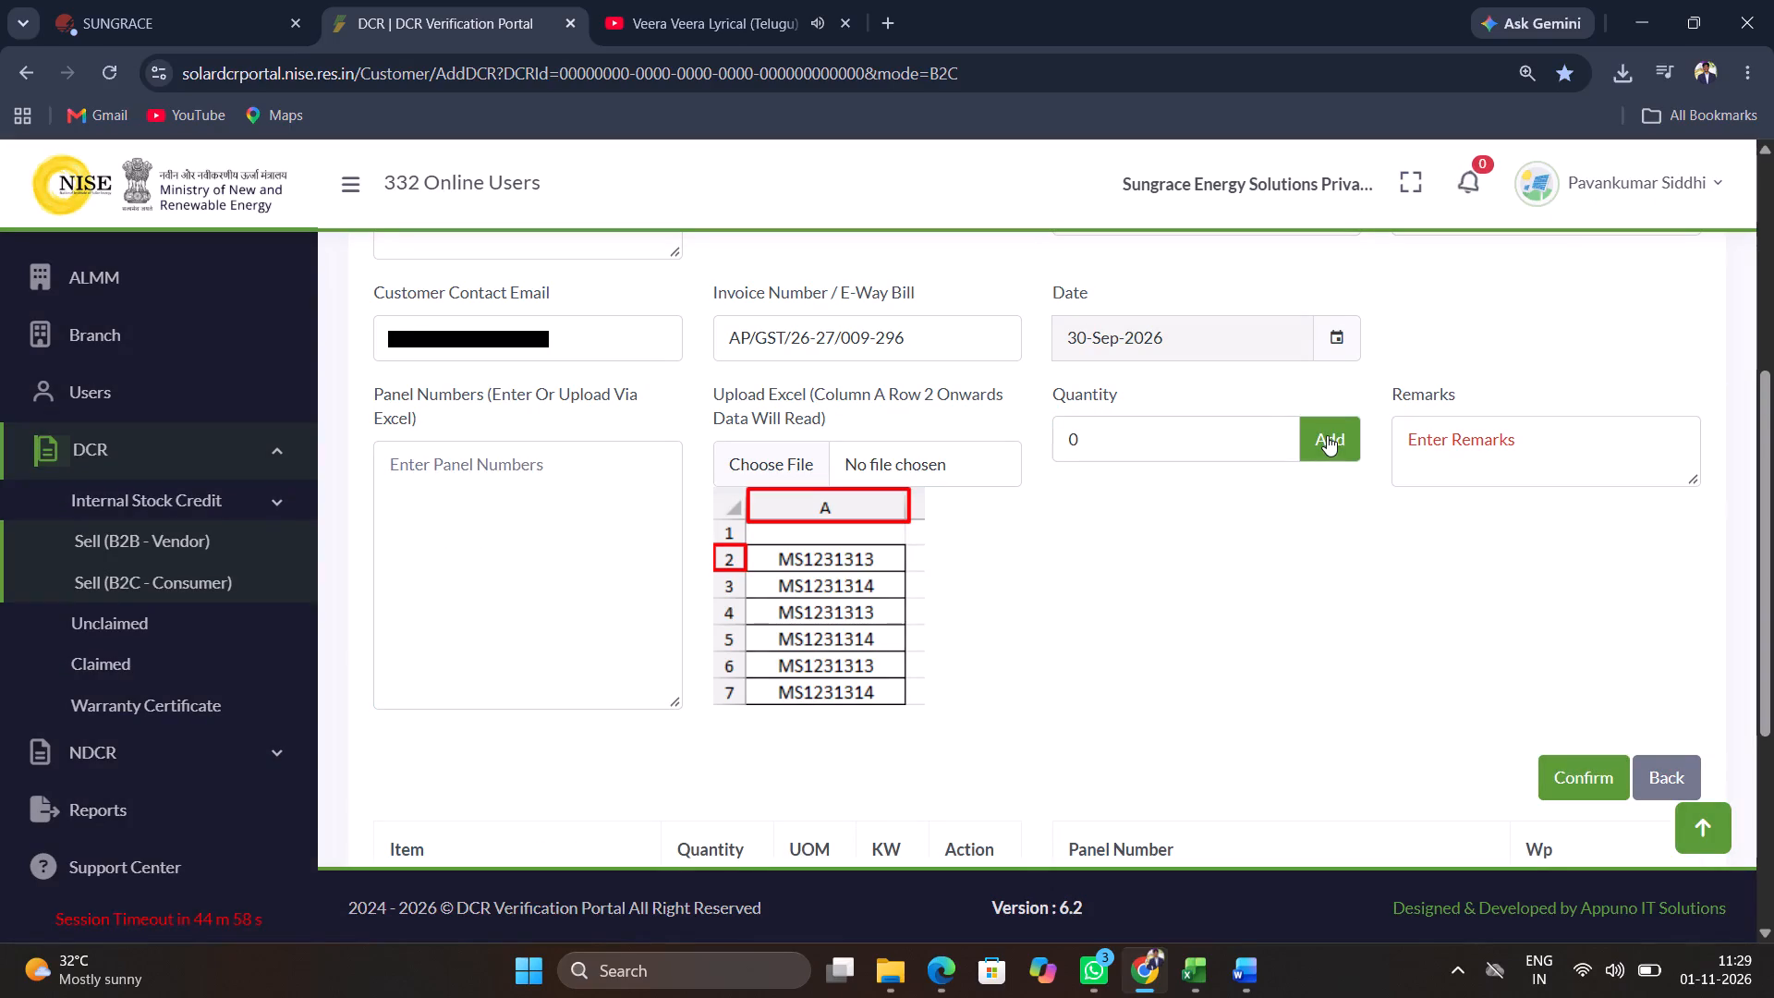
Fill Remarks with the installation address copied from the consumer's Quick Copy Details in the Sungrace work order.
left_click(1461, 449)
left_click(196, 0)
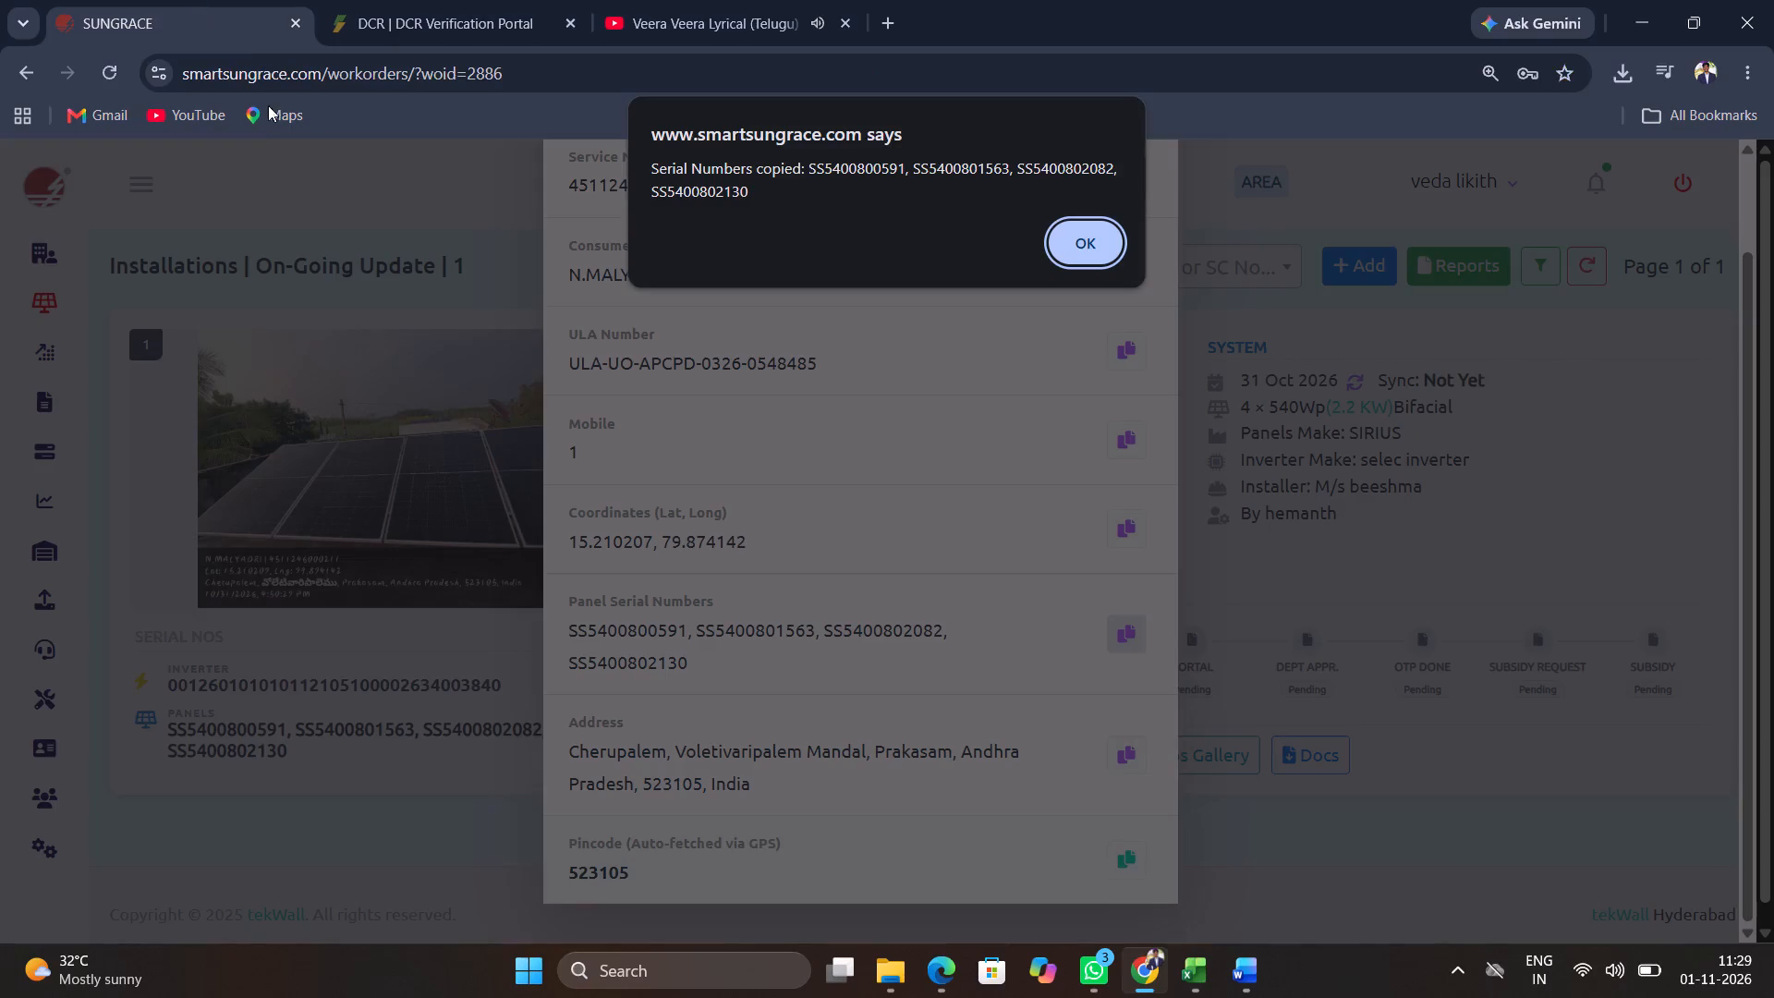
left_click(1051, 249)
left_click(1135, 757)
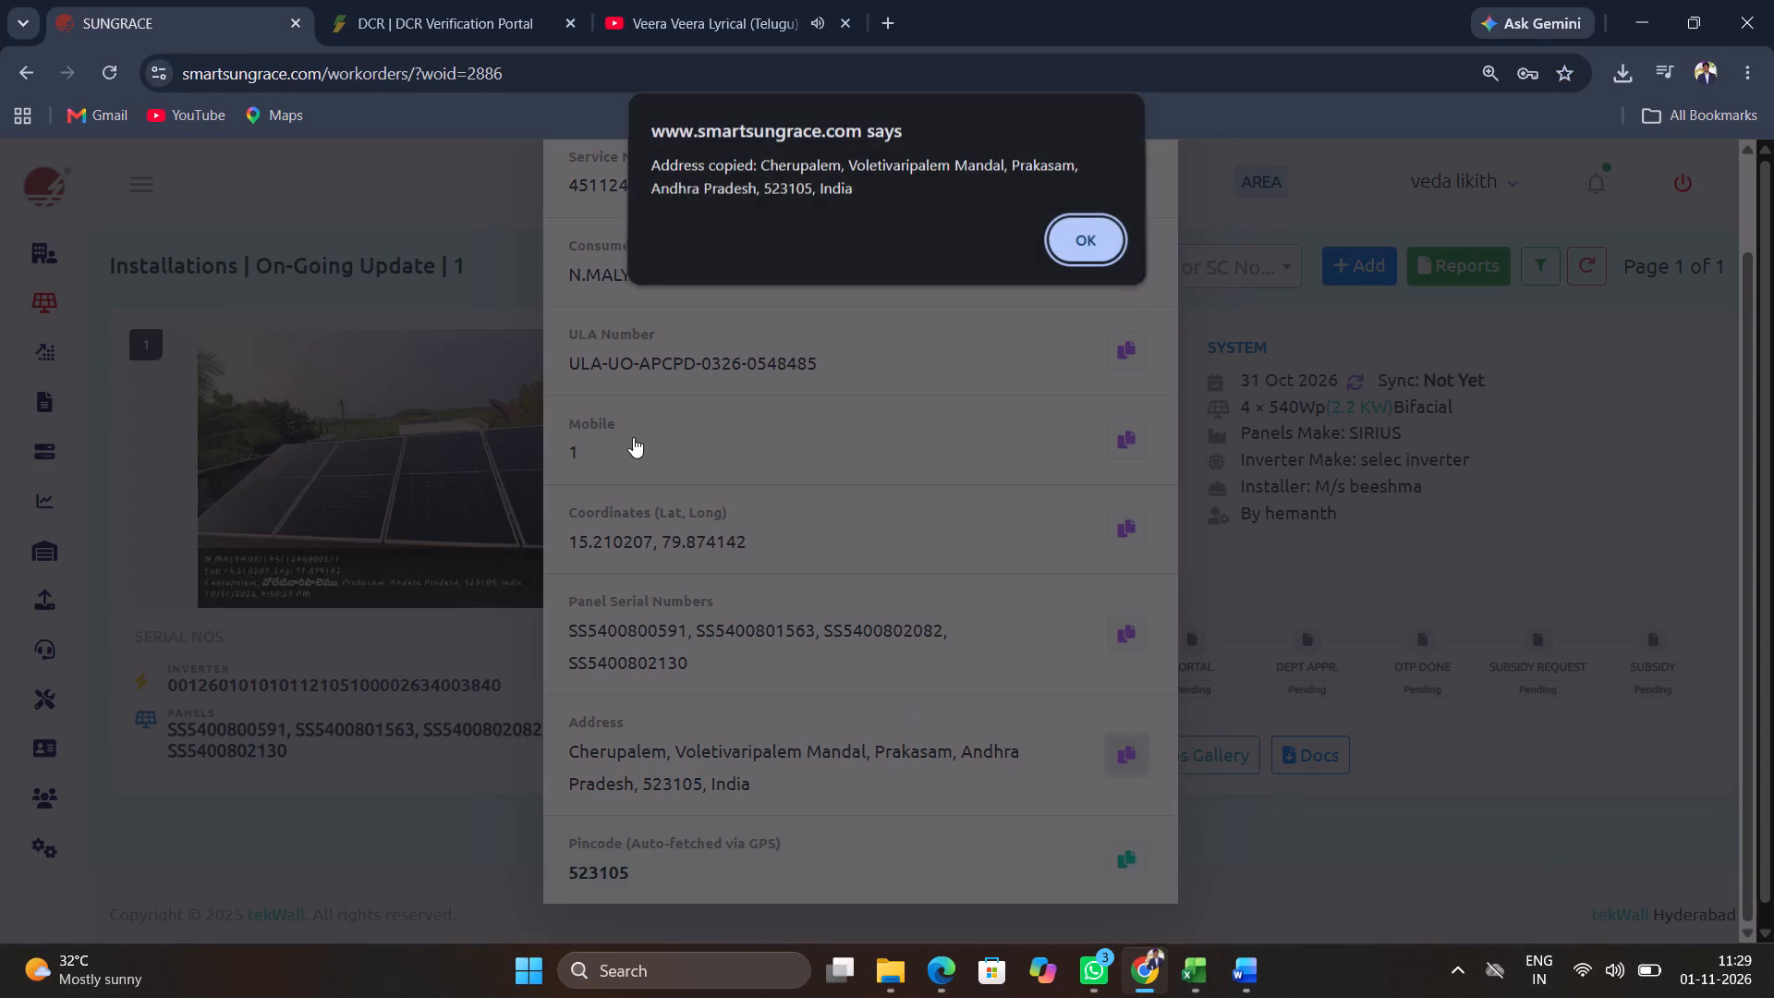
left_click(521, 16)
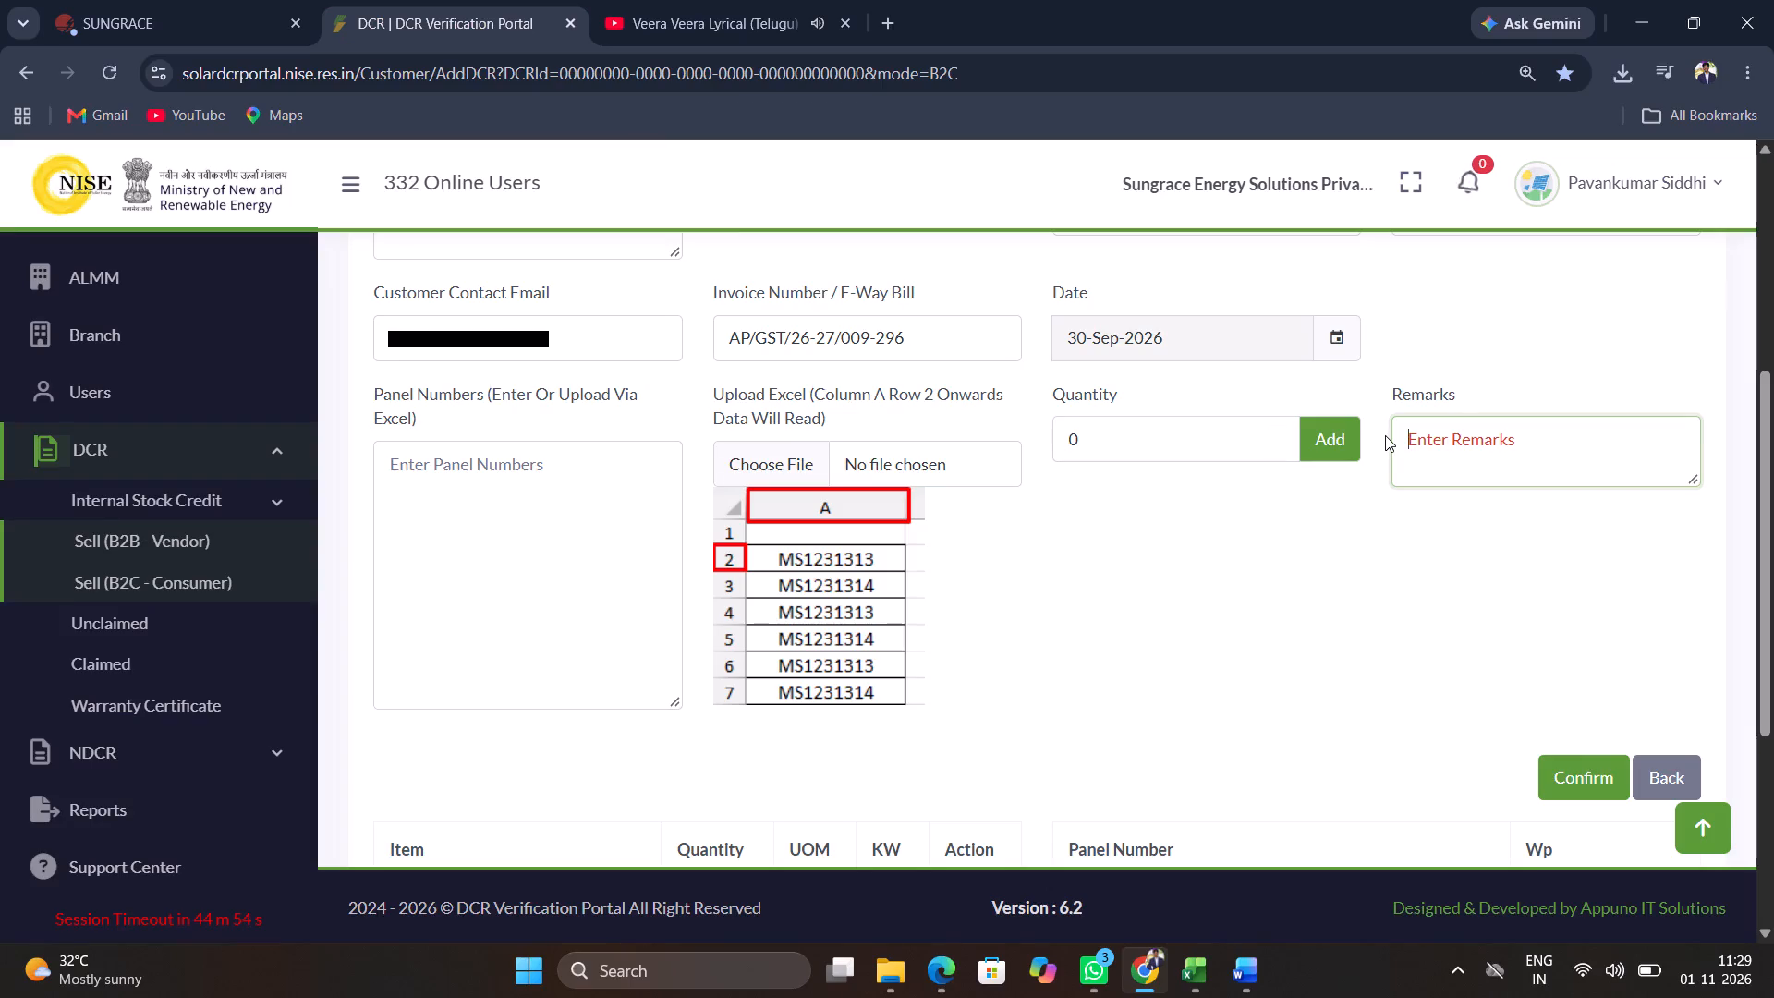
key("ctrl+v")
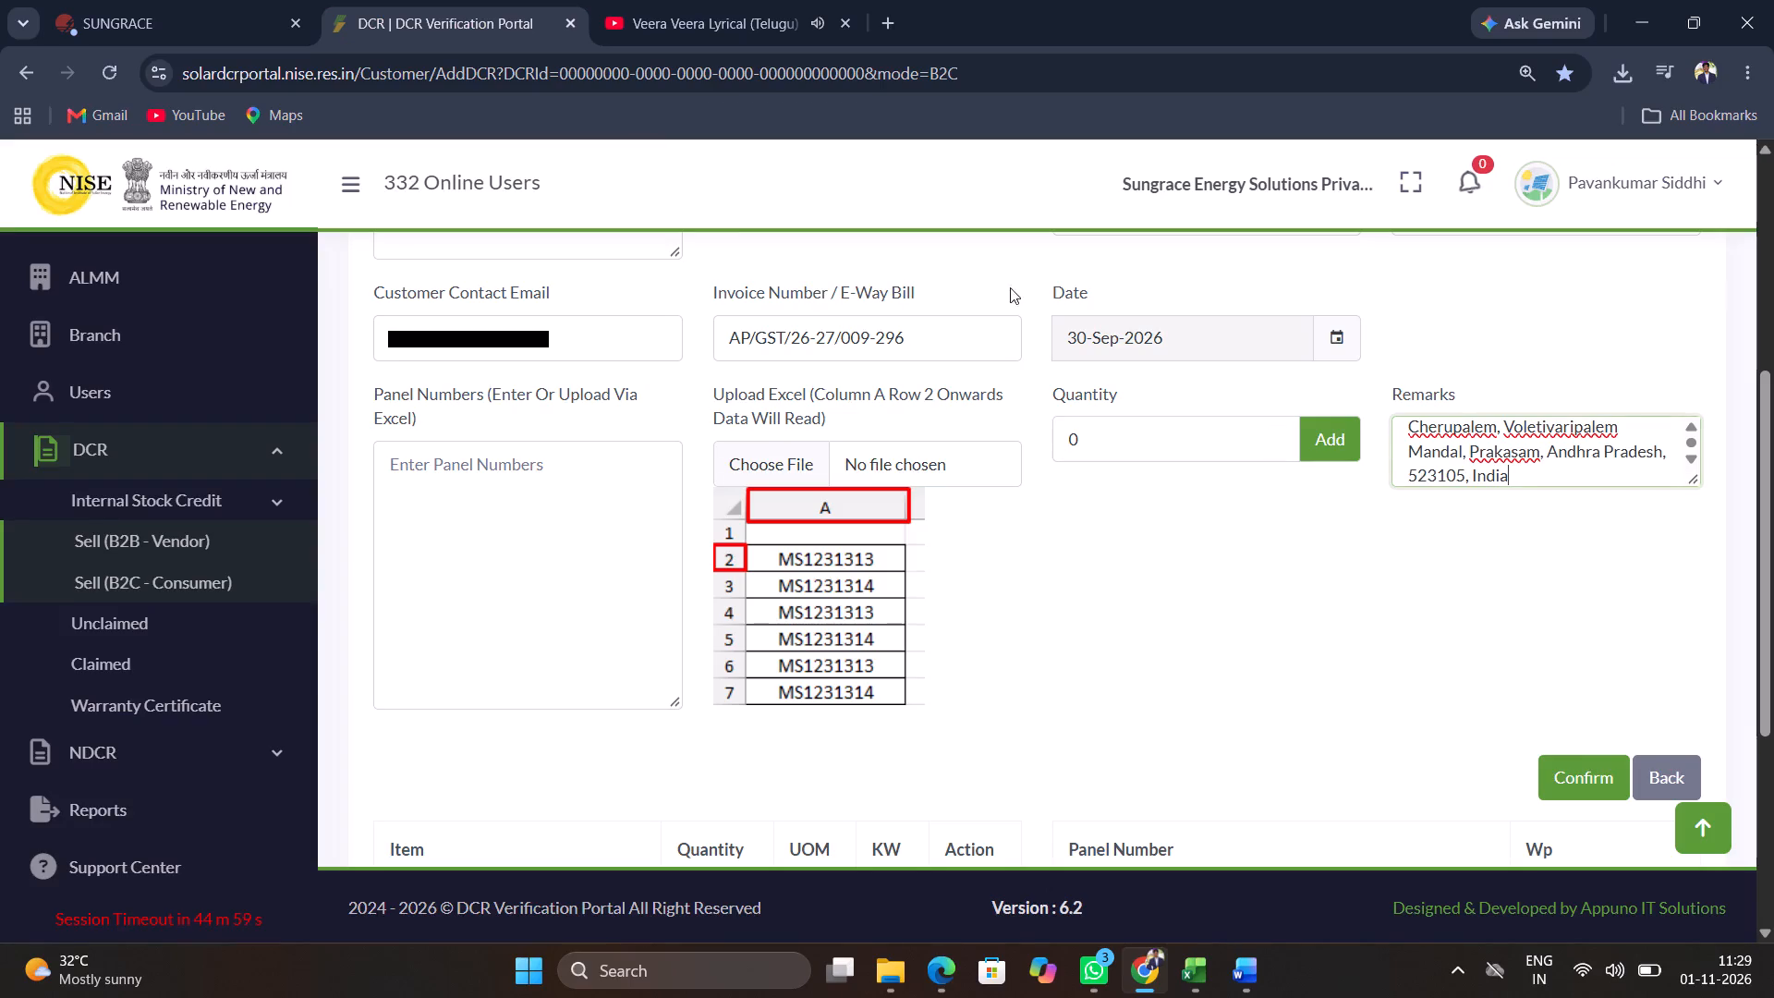
Switch to YouTube and play the King of Kotha - Kalapakkaara video from the mix.
left_click(753, 16)
left_click(1310, 501)
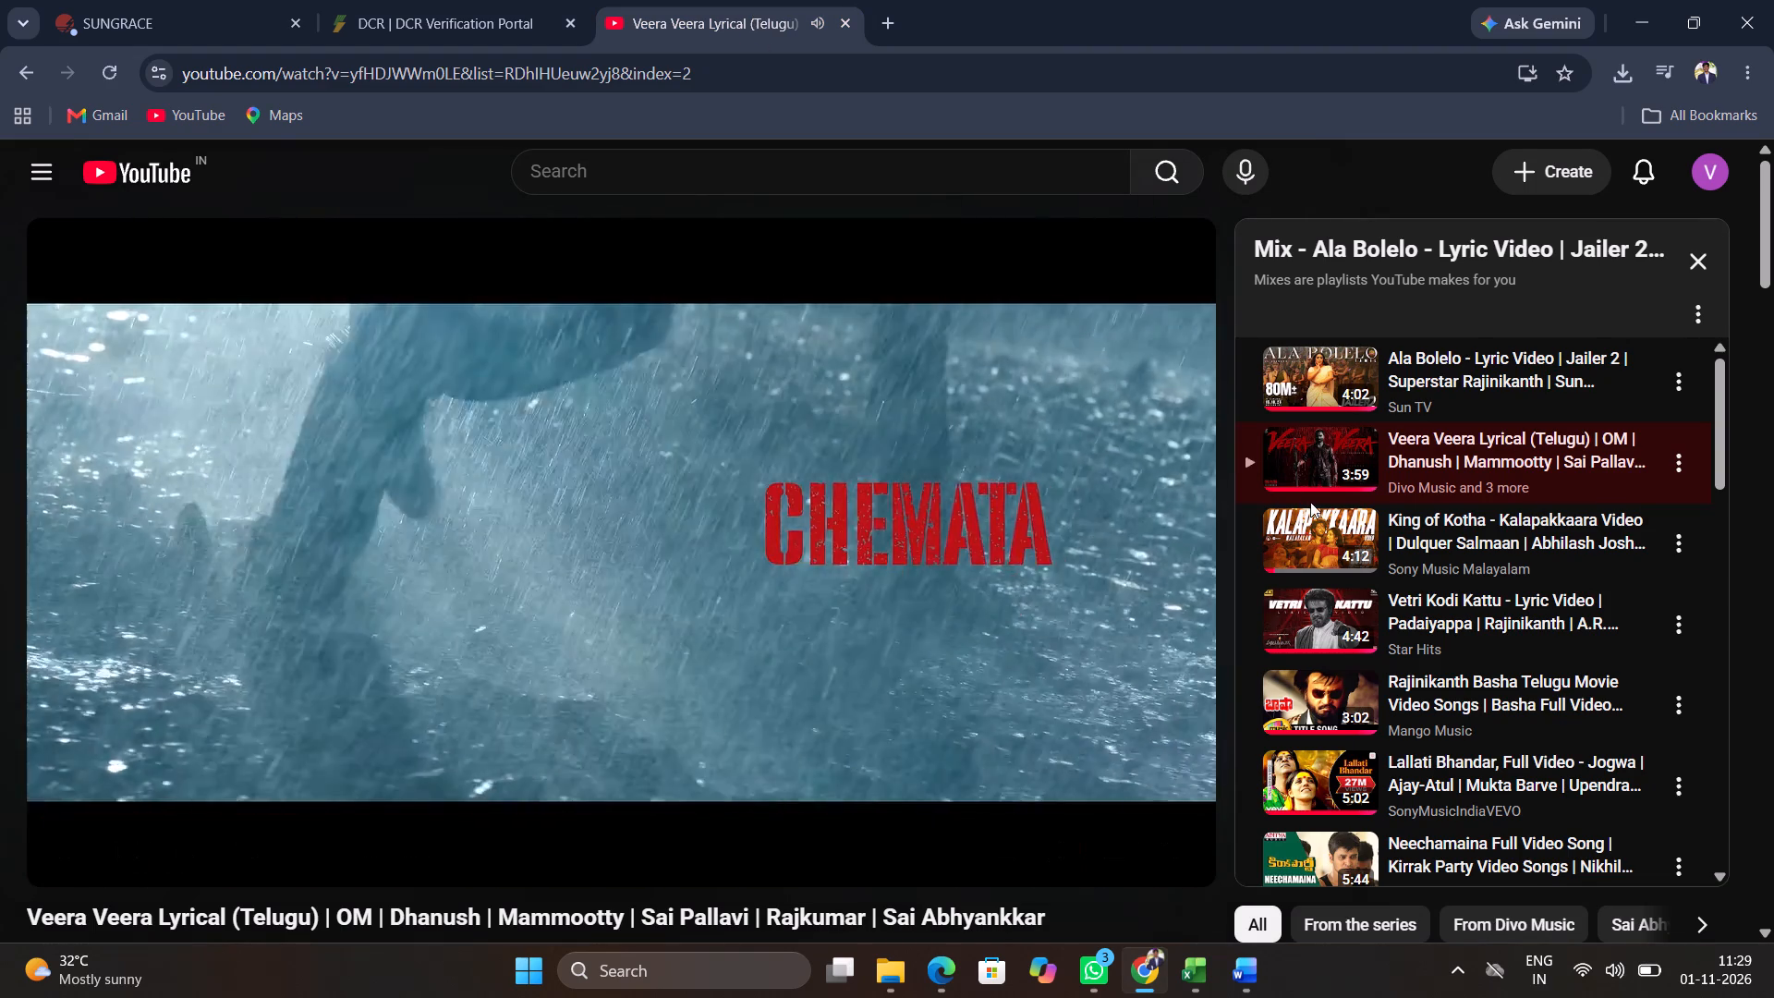
left_click(1286, 525)
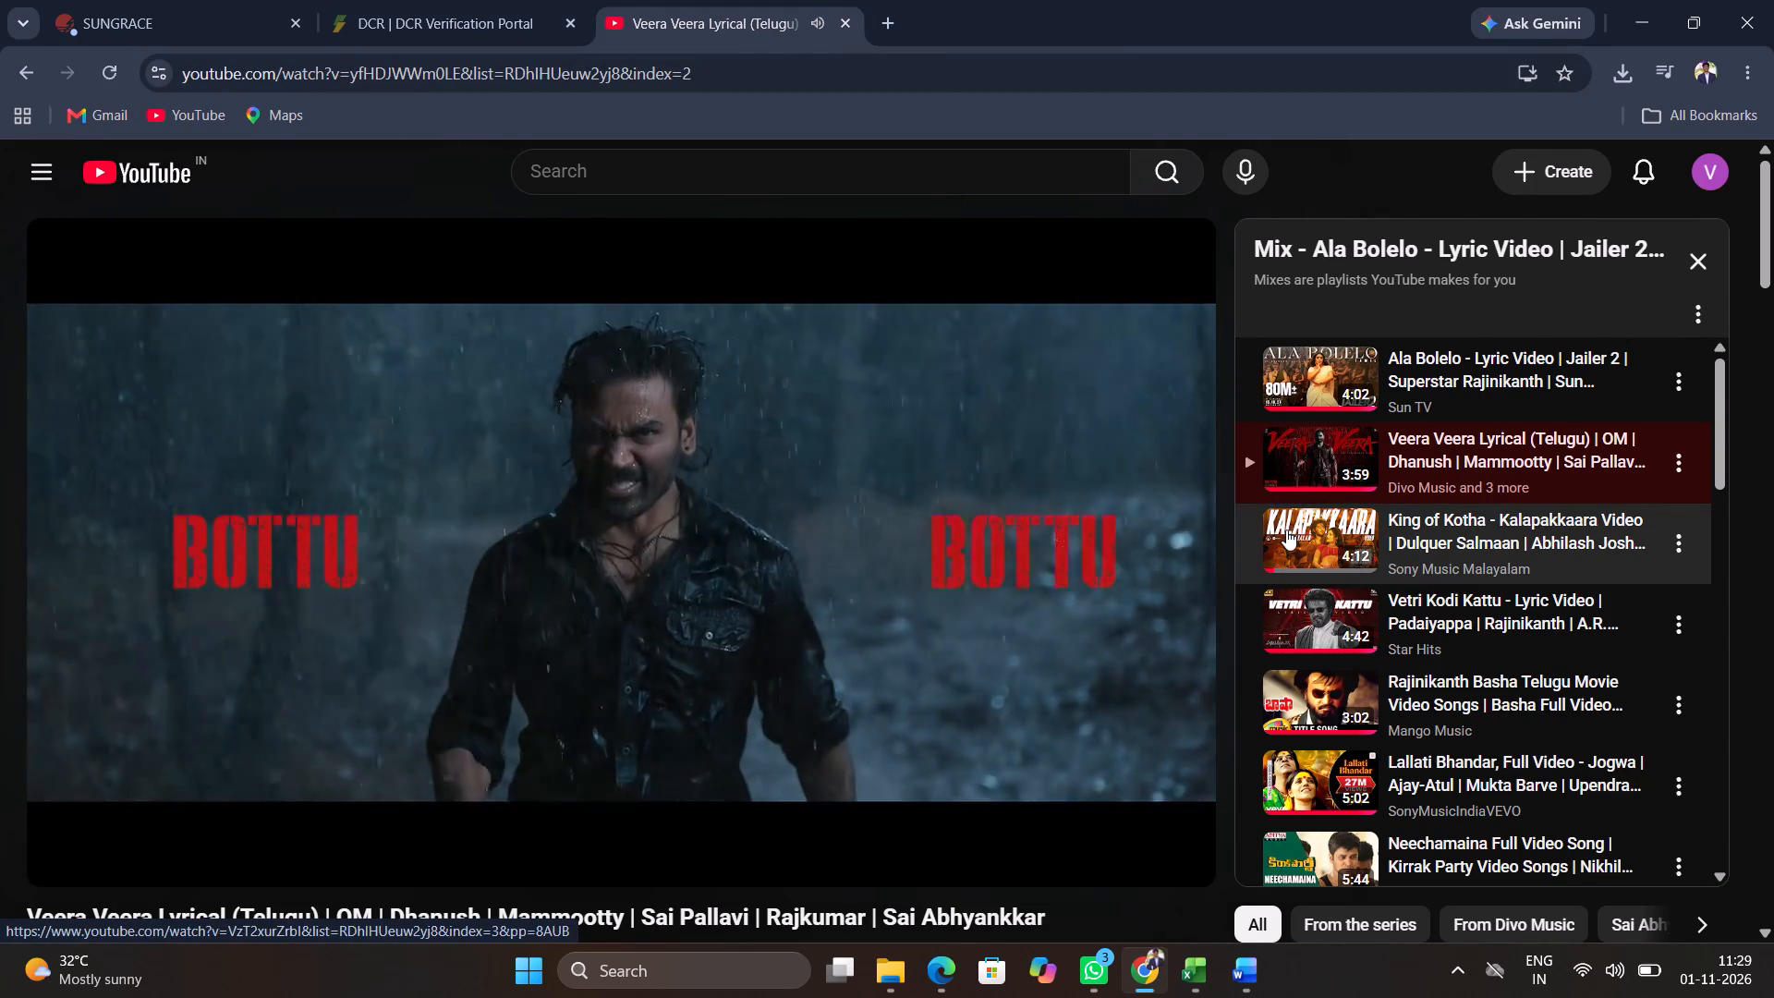
left_click(1333, 537)
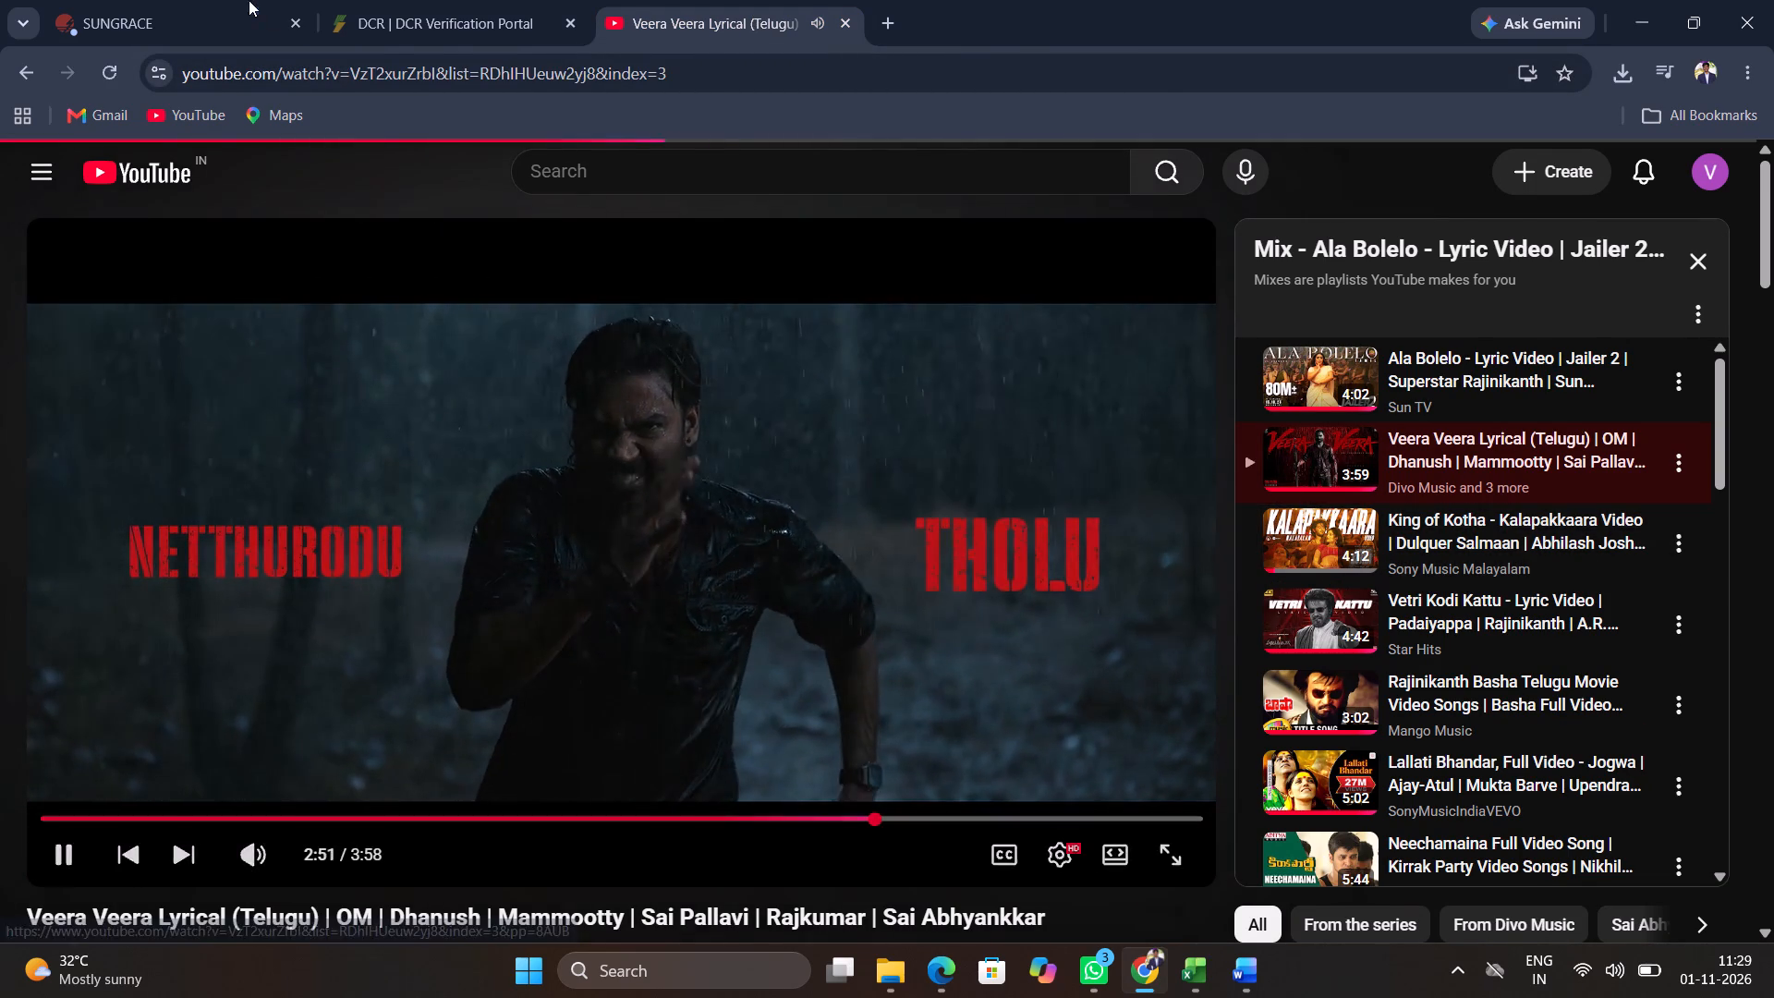
Fill Customer Pin Code in the DCR form with the pincode copied from the consumer's Quick Copy Details in the Sungrace work order.
left_click(242, 0)
left_click(390, 11)
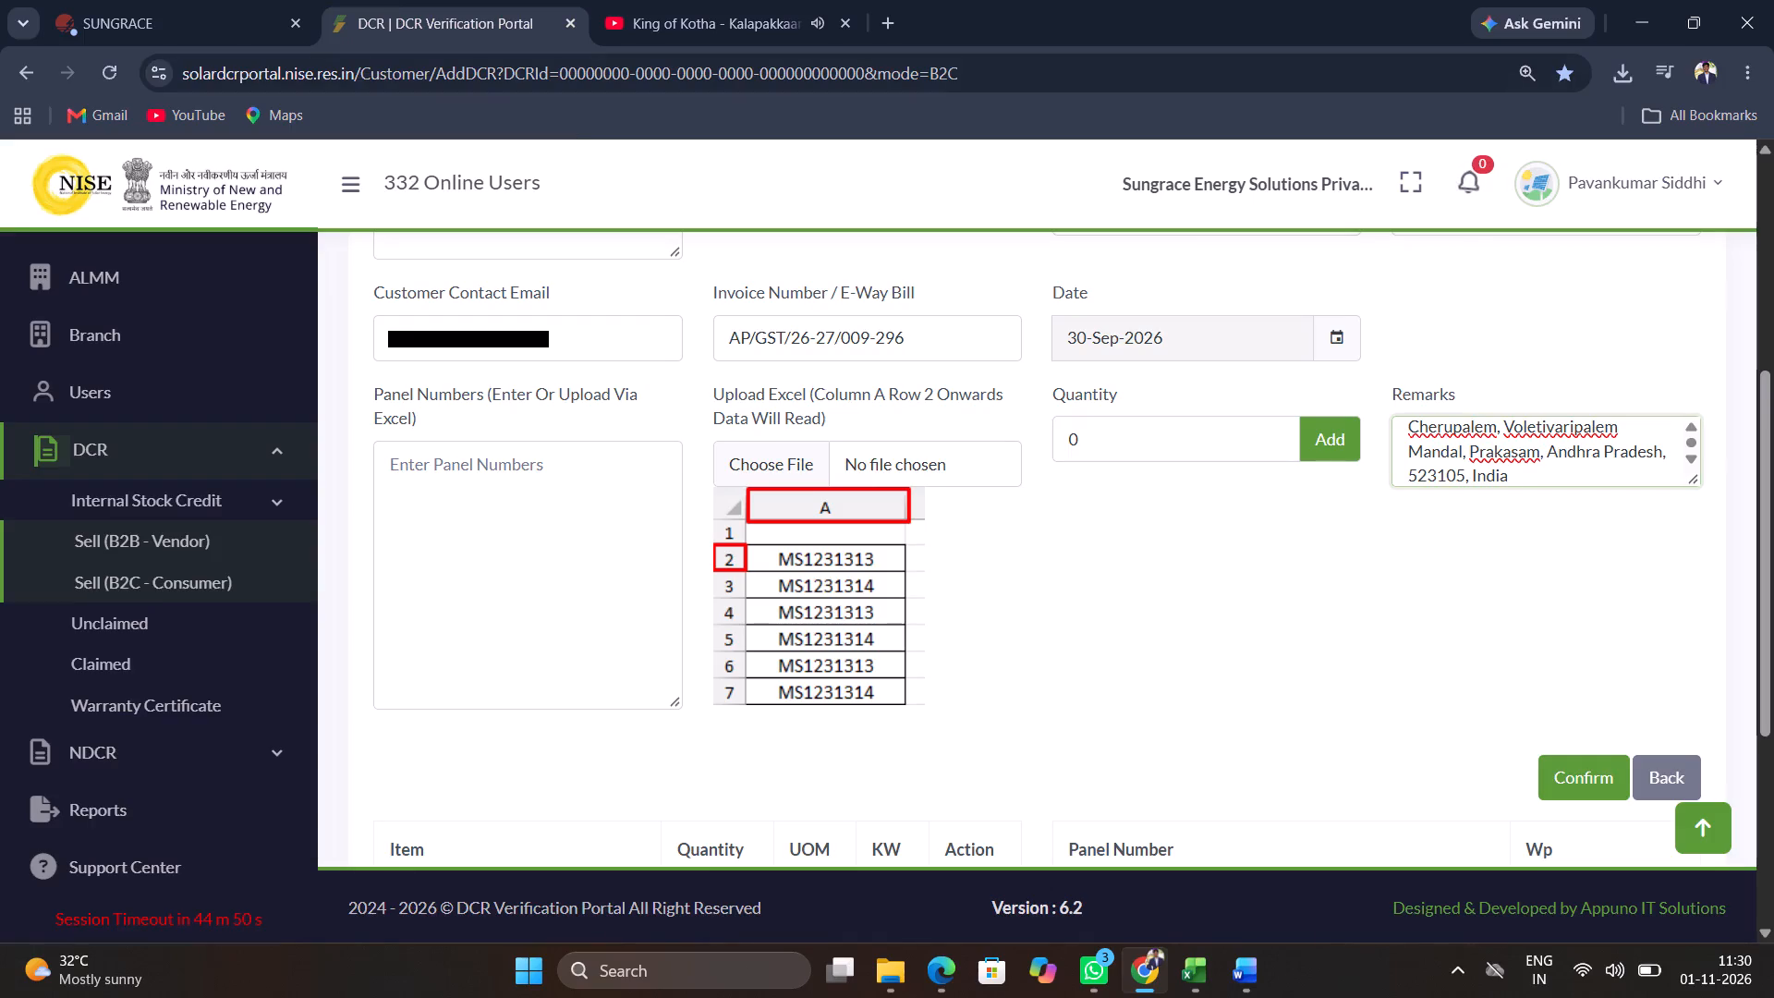
scroll(910, 452, "up", 3)
left_click(1150, 555)
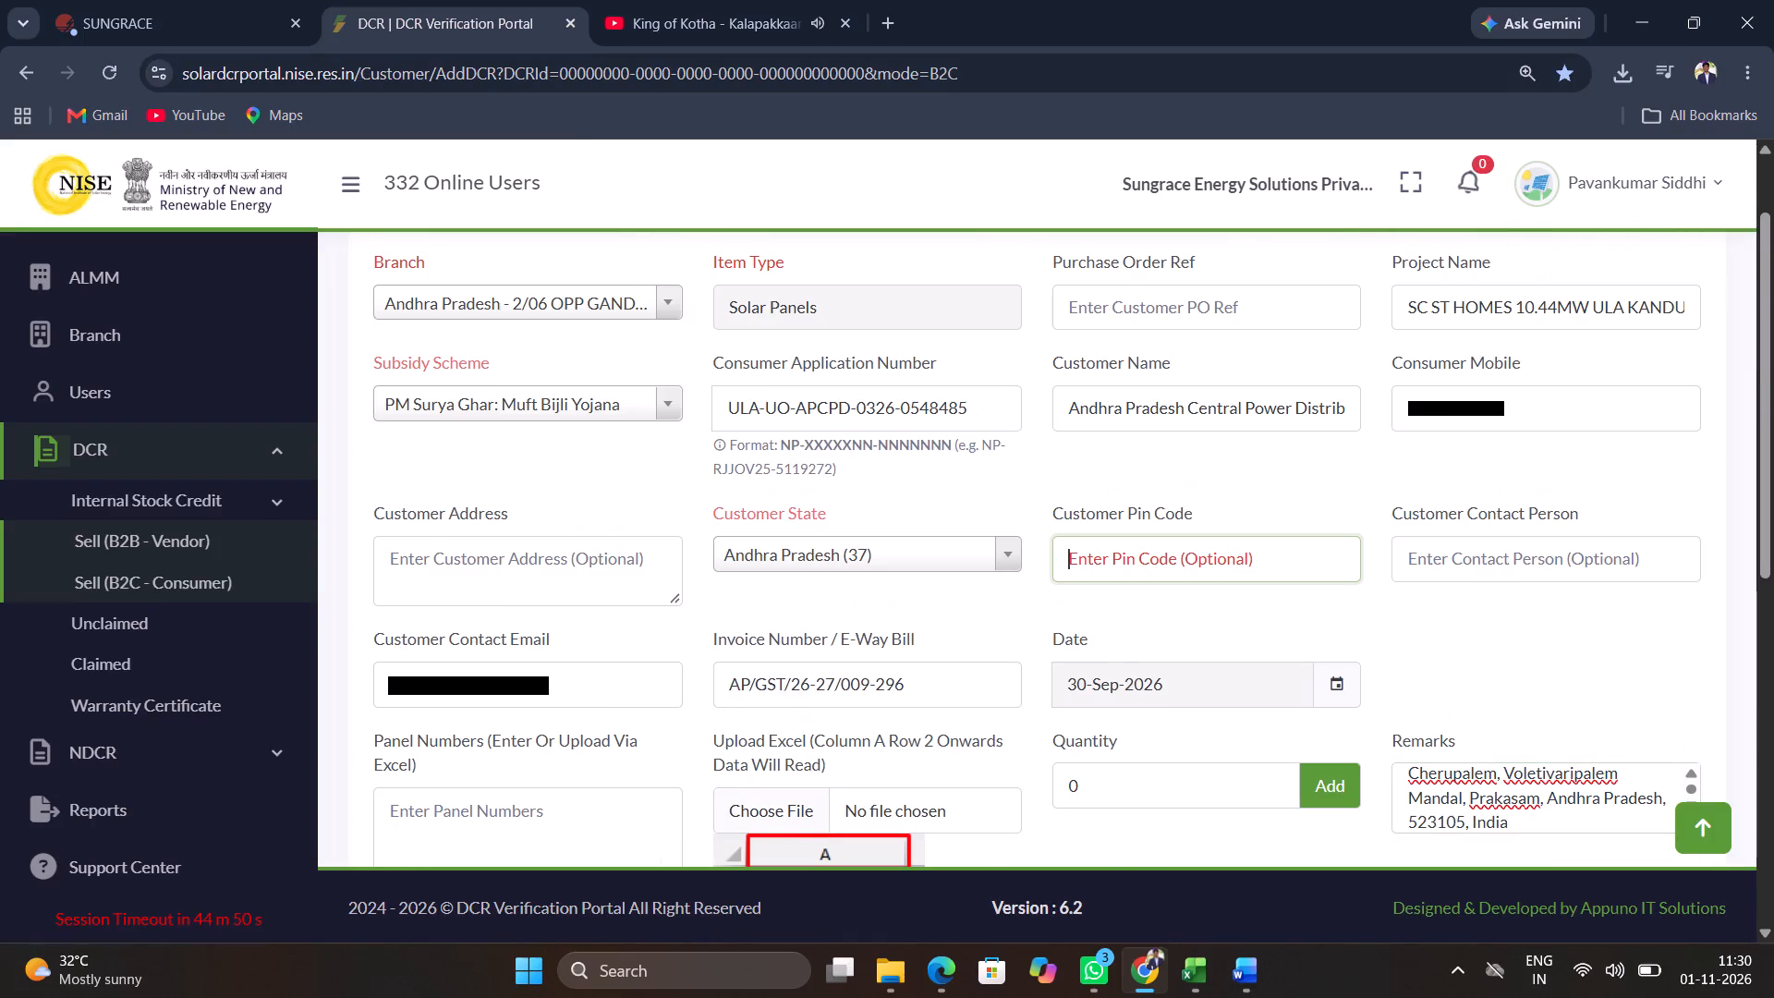
left_click(717, 5)
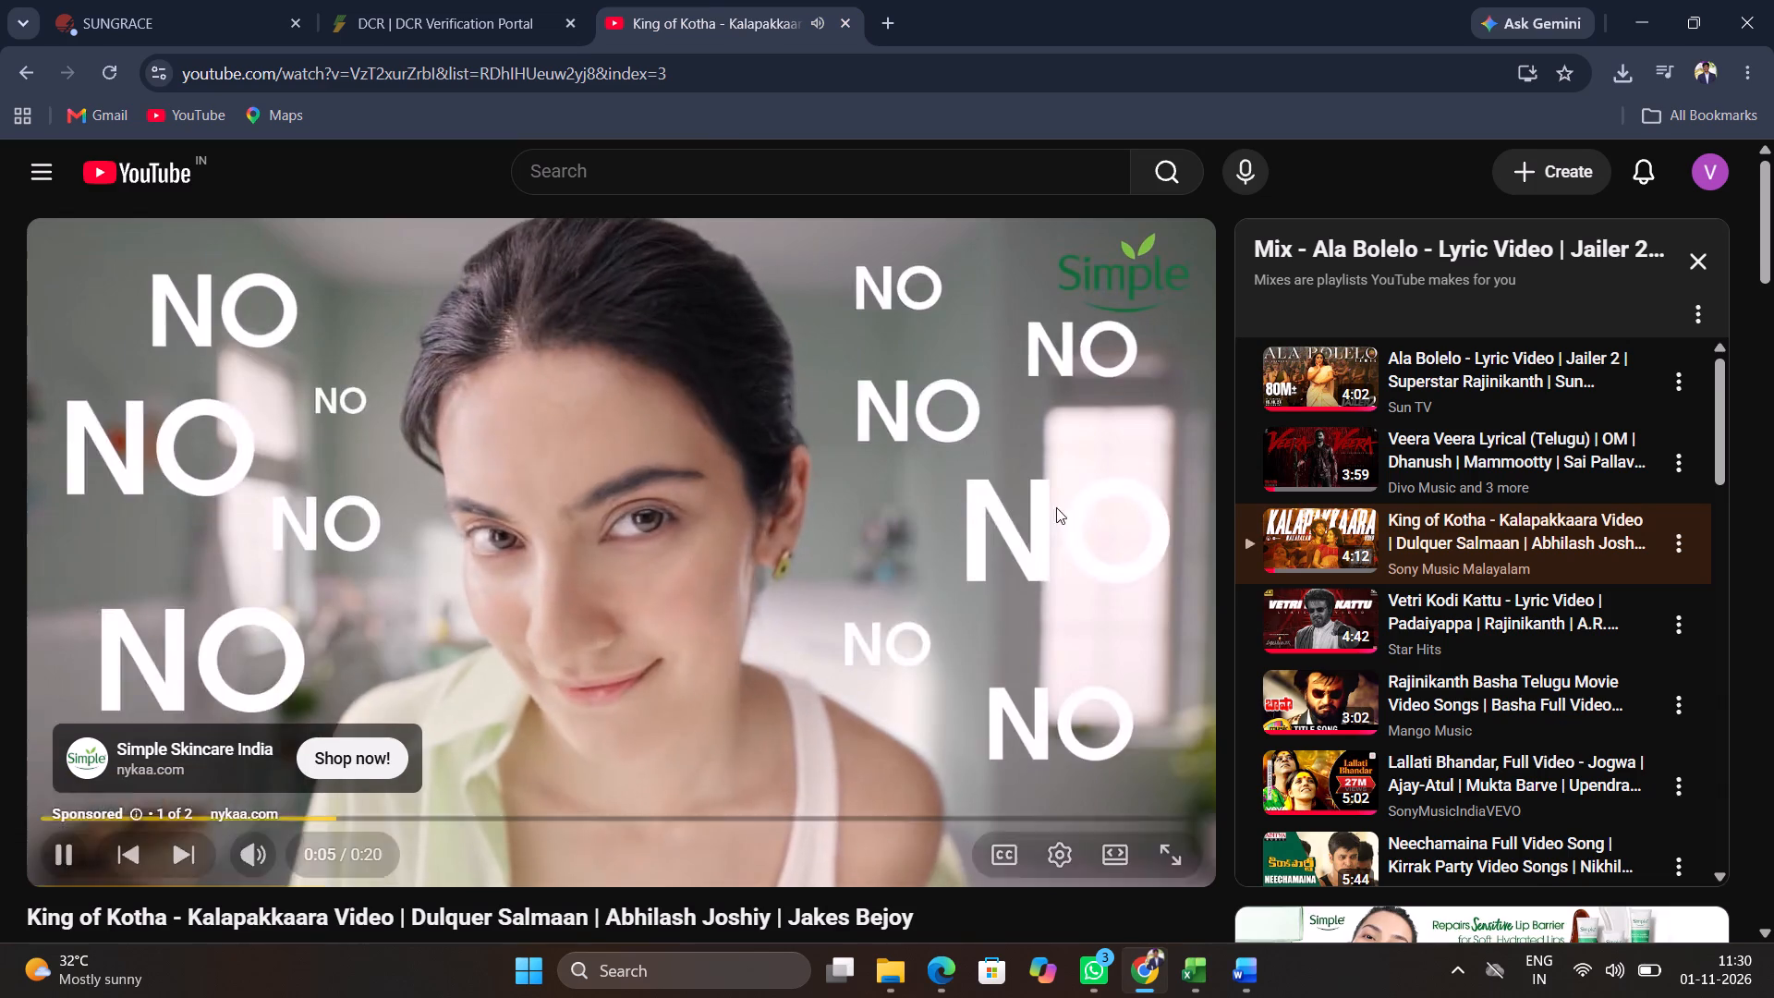
left_click(124, 0)
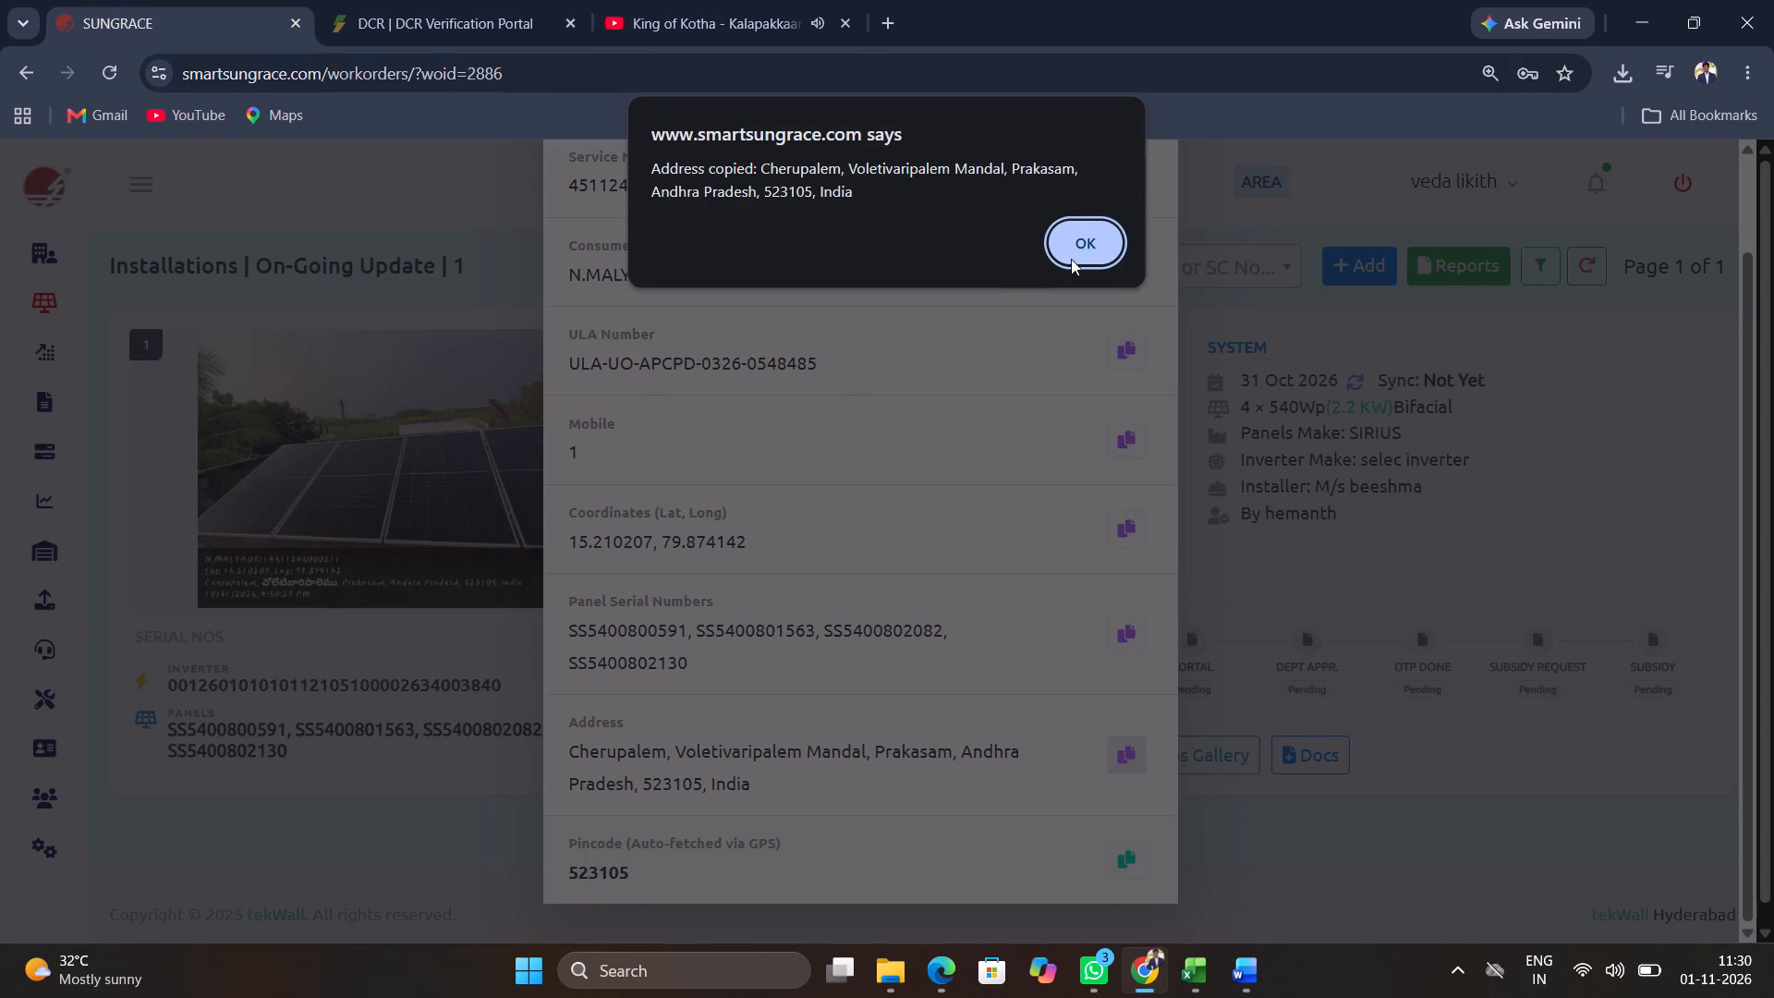
left_click(1080, 256)
left_click(1124, 855)
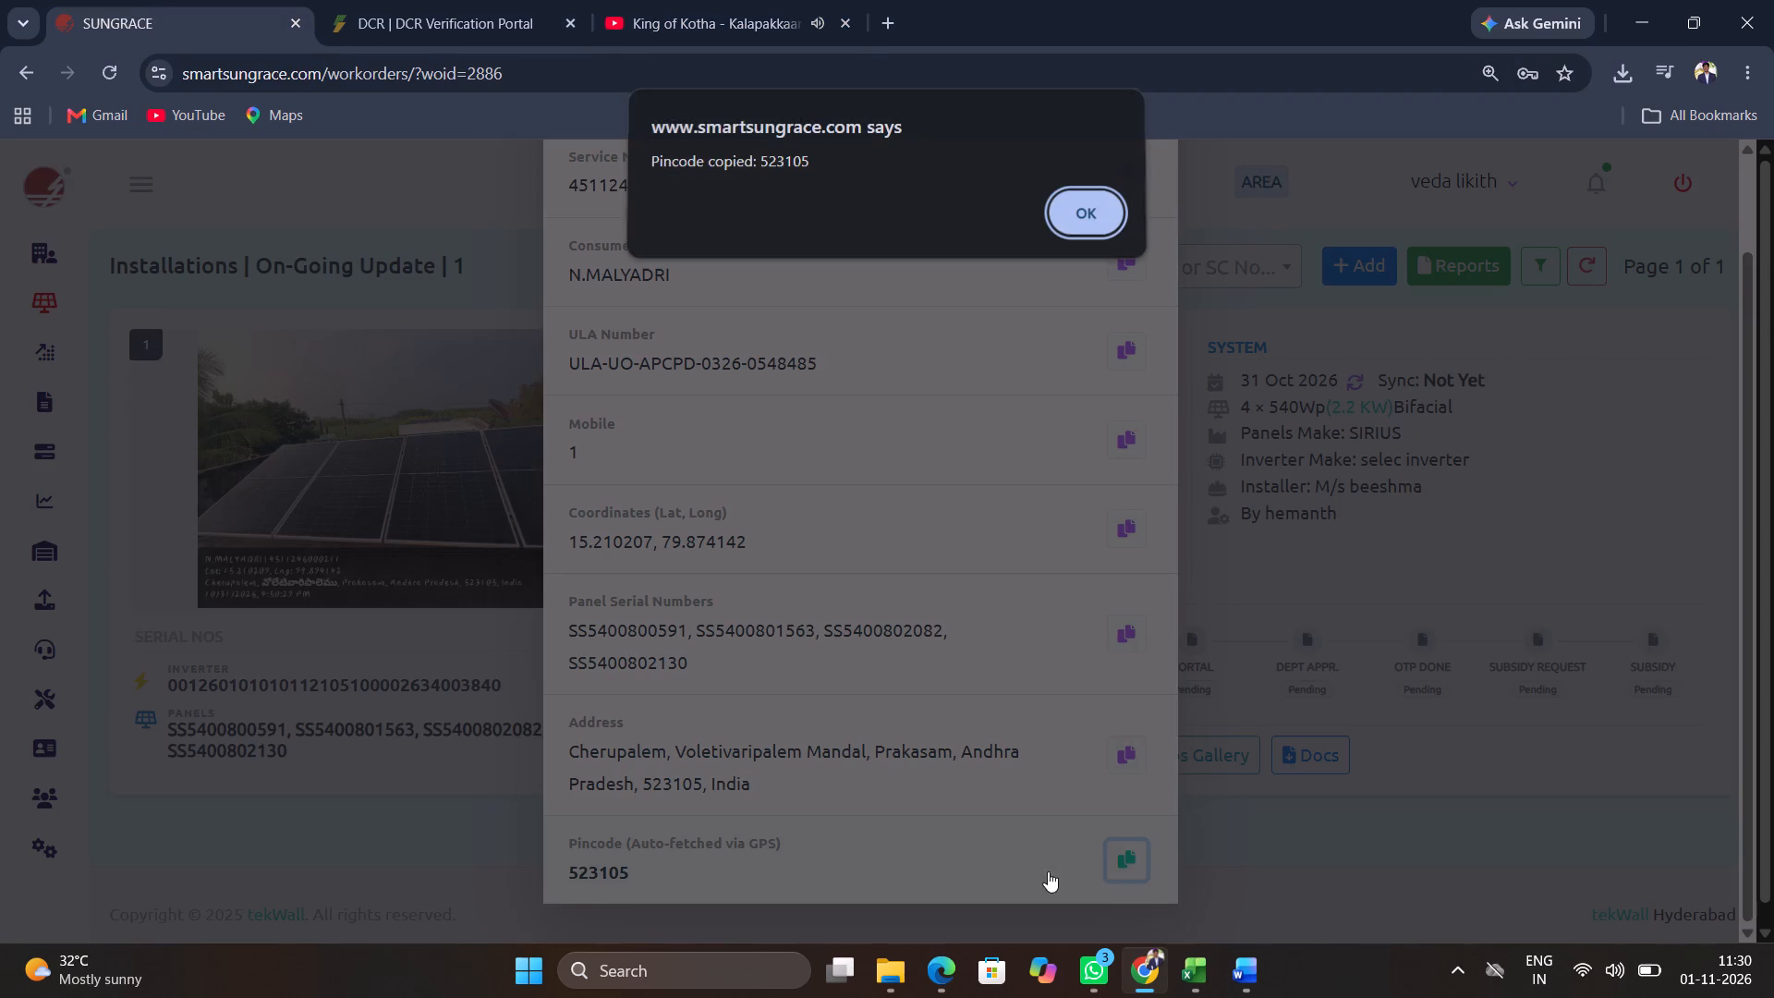
left_click_drag(456, 0, 456, 65)
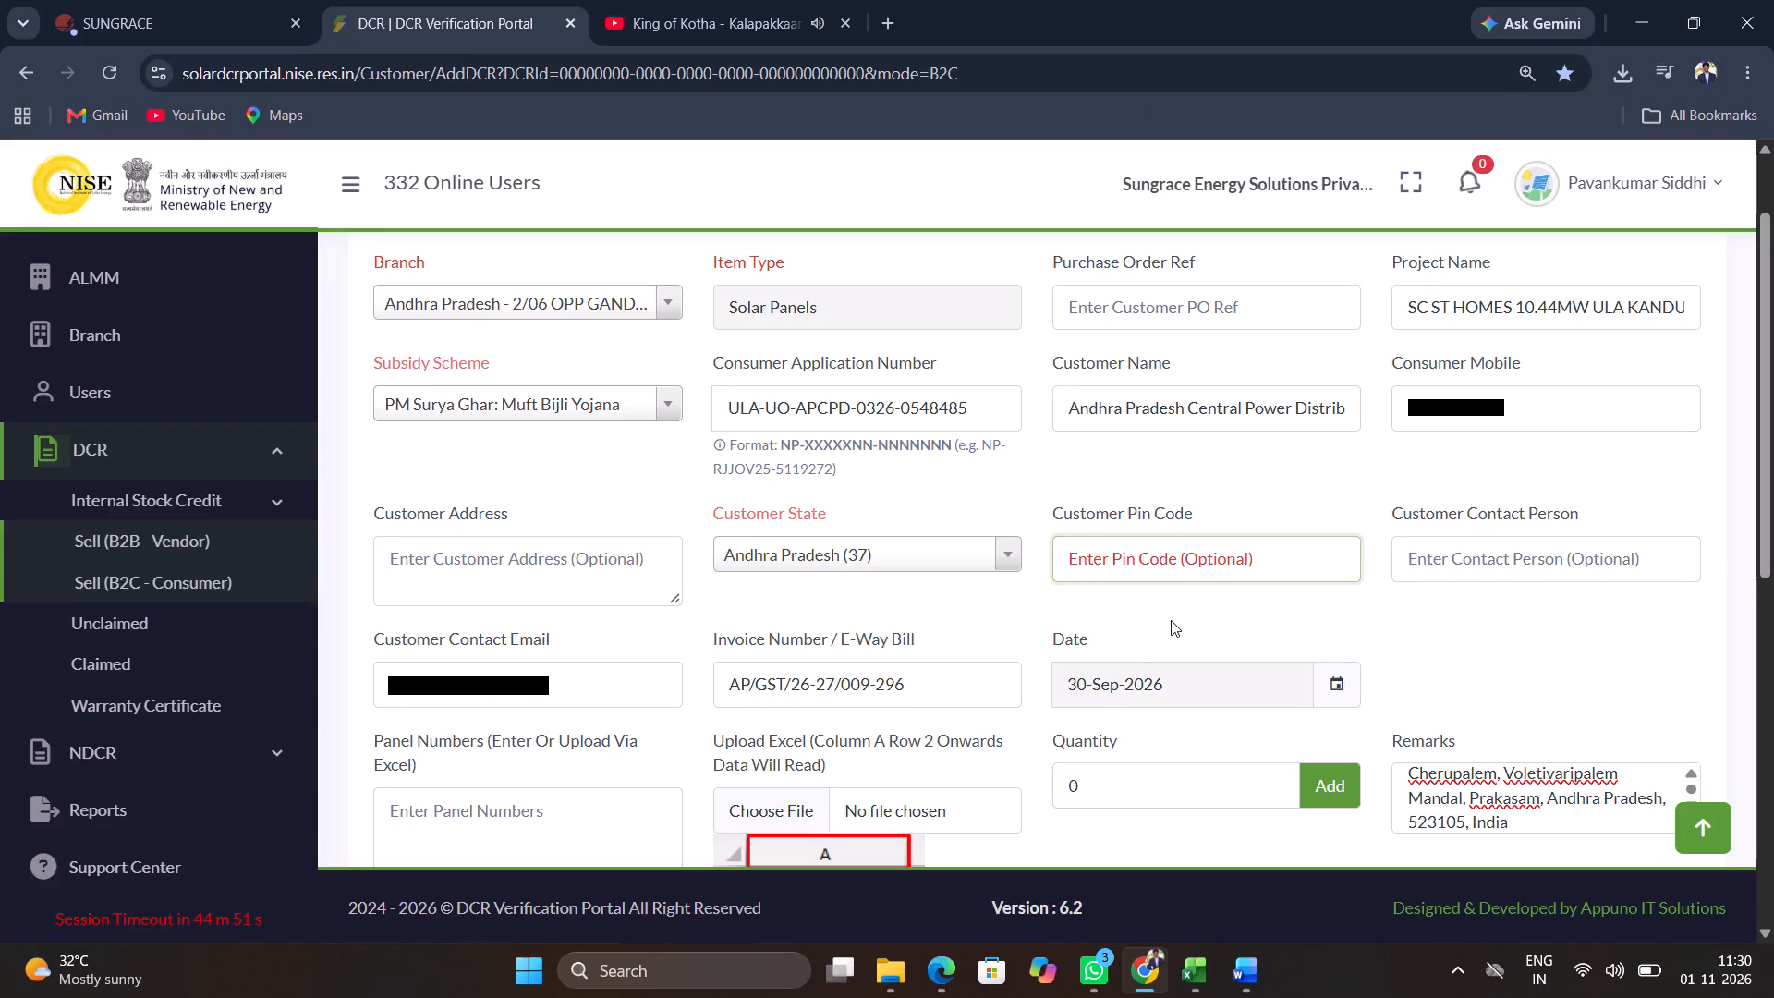
key("ctrl+v")
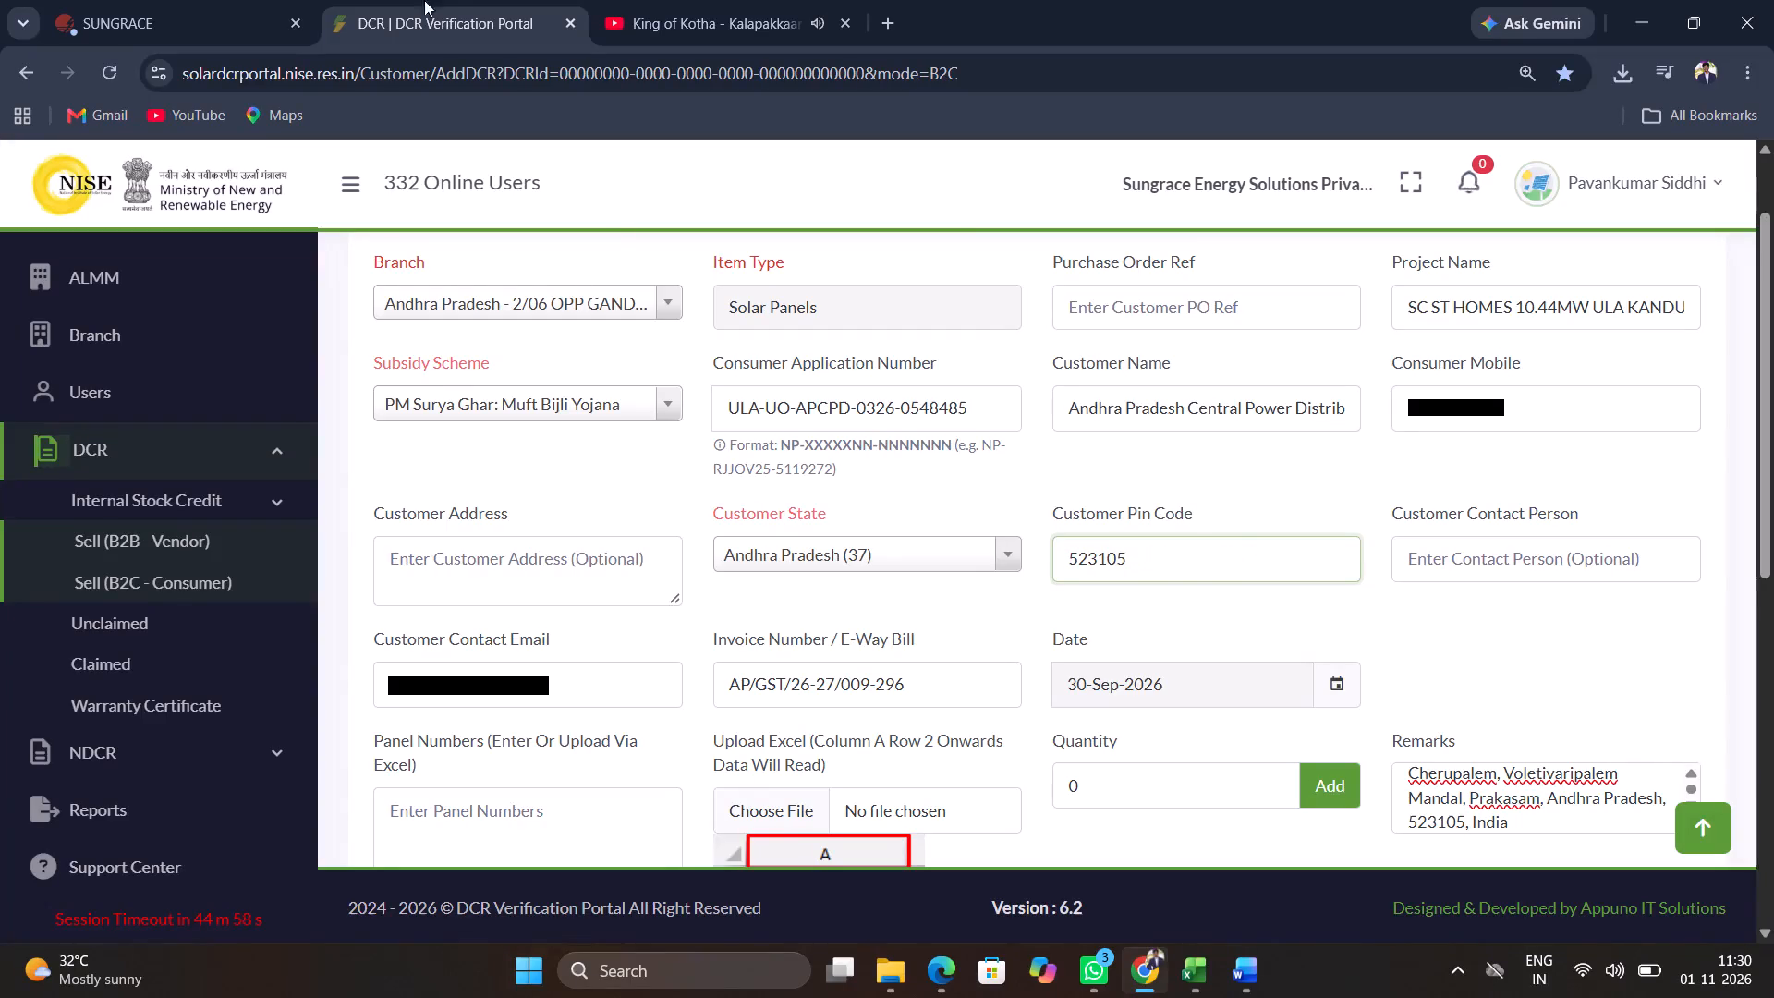
Confirm the completed DCR (B2C) entry in the DCR portal and accept the confirmation request.
left_click(620, 0)
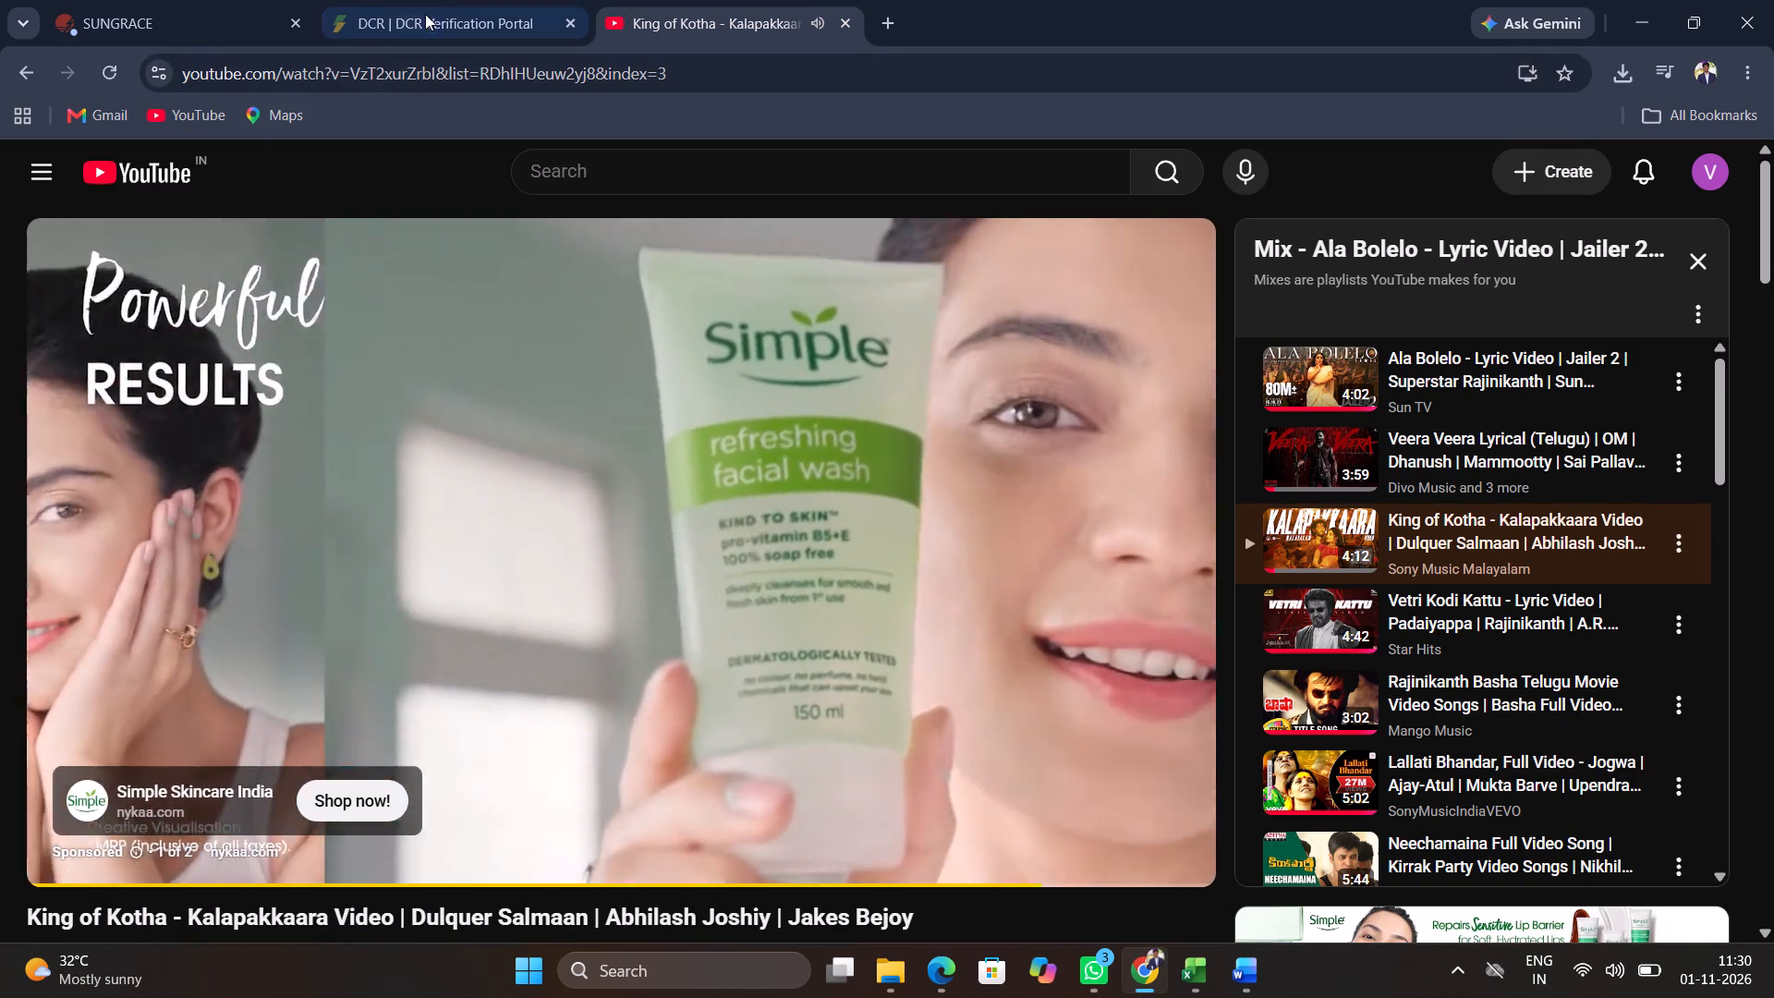
left_click(425, 14)
scroll(1320, 481, "down", 4)
left_click(1564, 657)
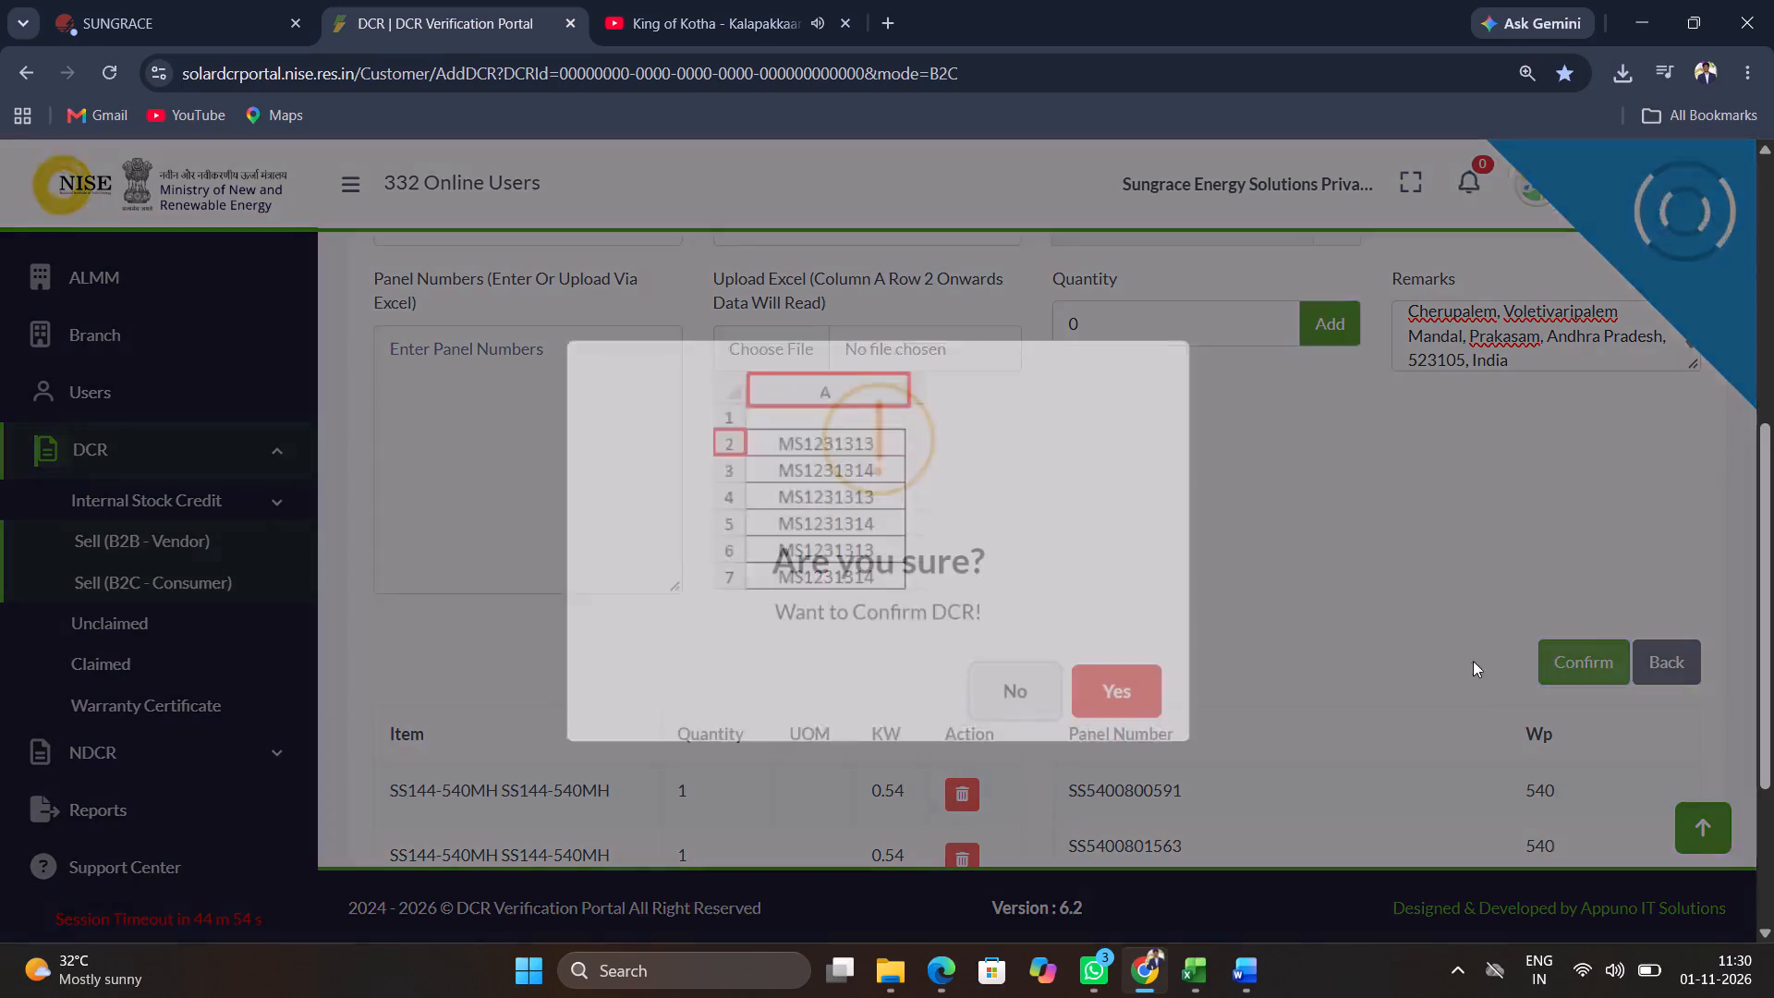
left_click(1115, 692)
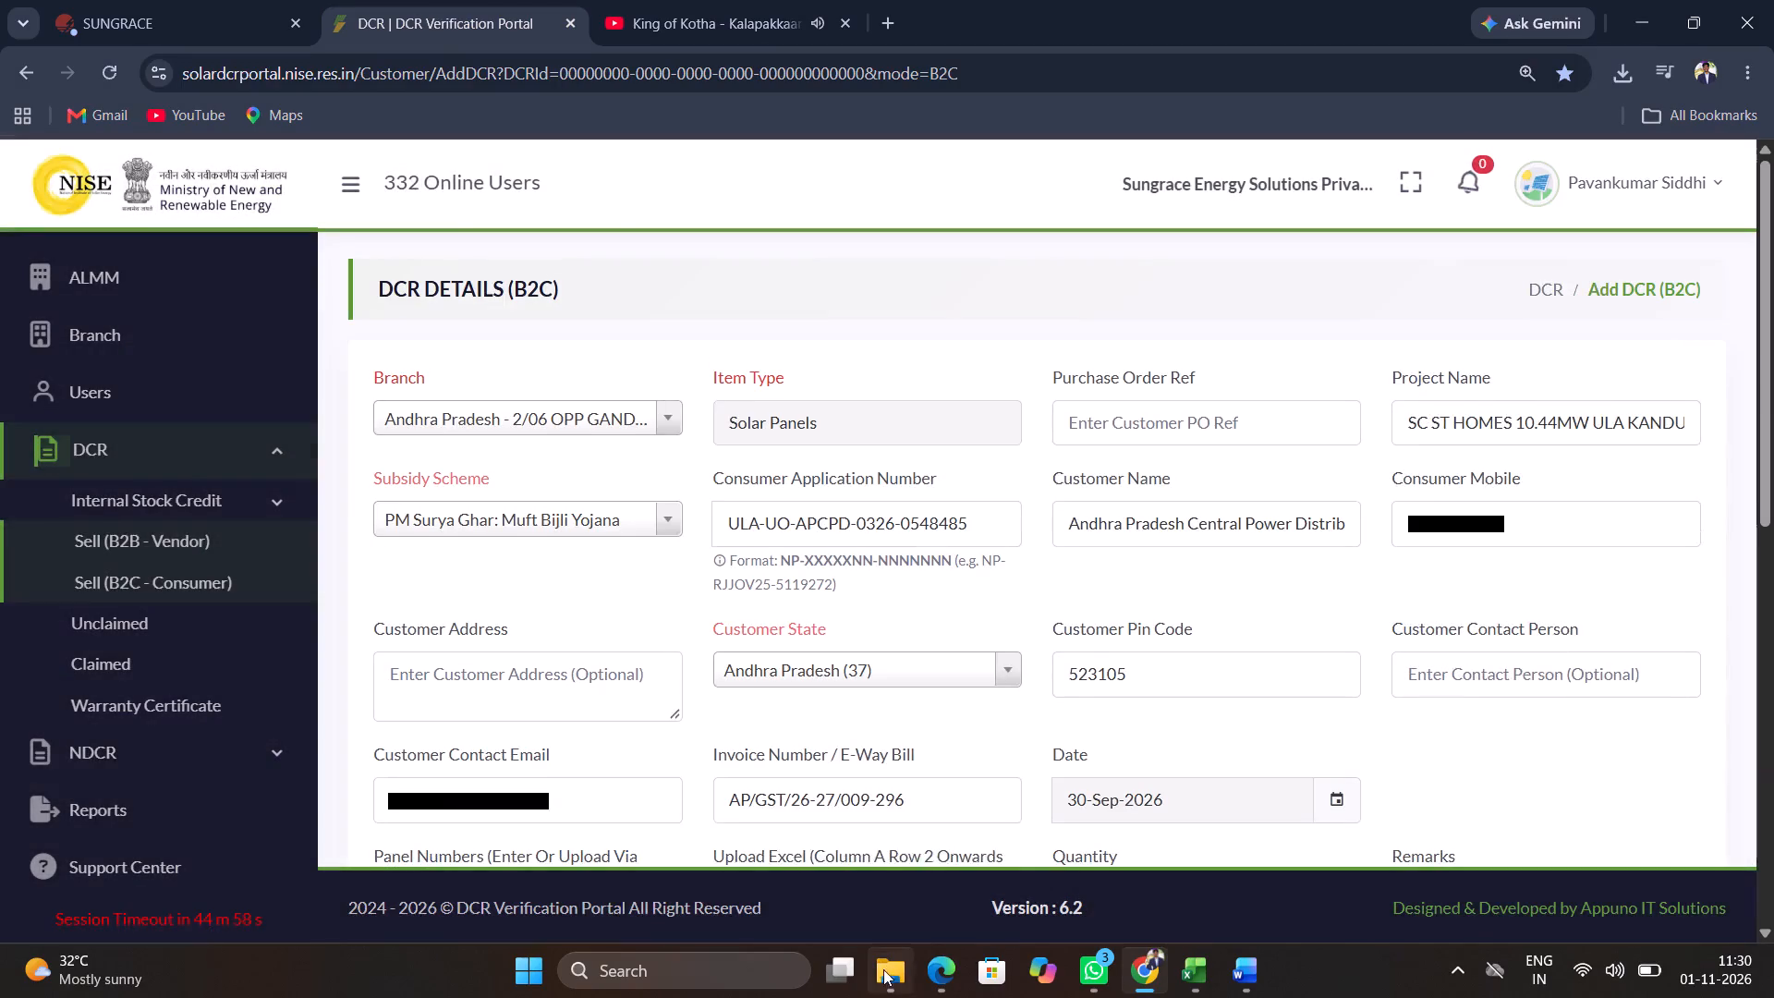
Create a new folder named 296_ inside the DCR009 folder in File Explorer.
left_click(855, 882)
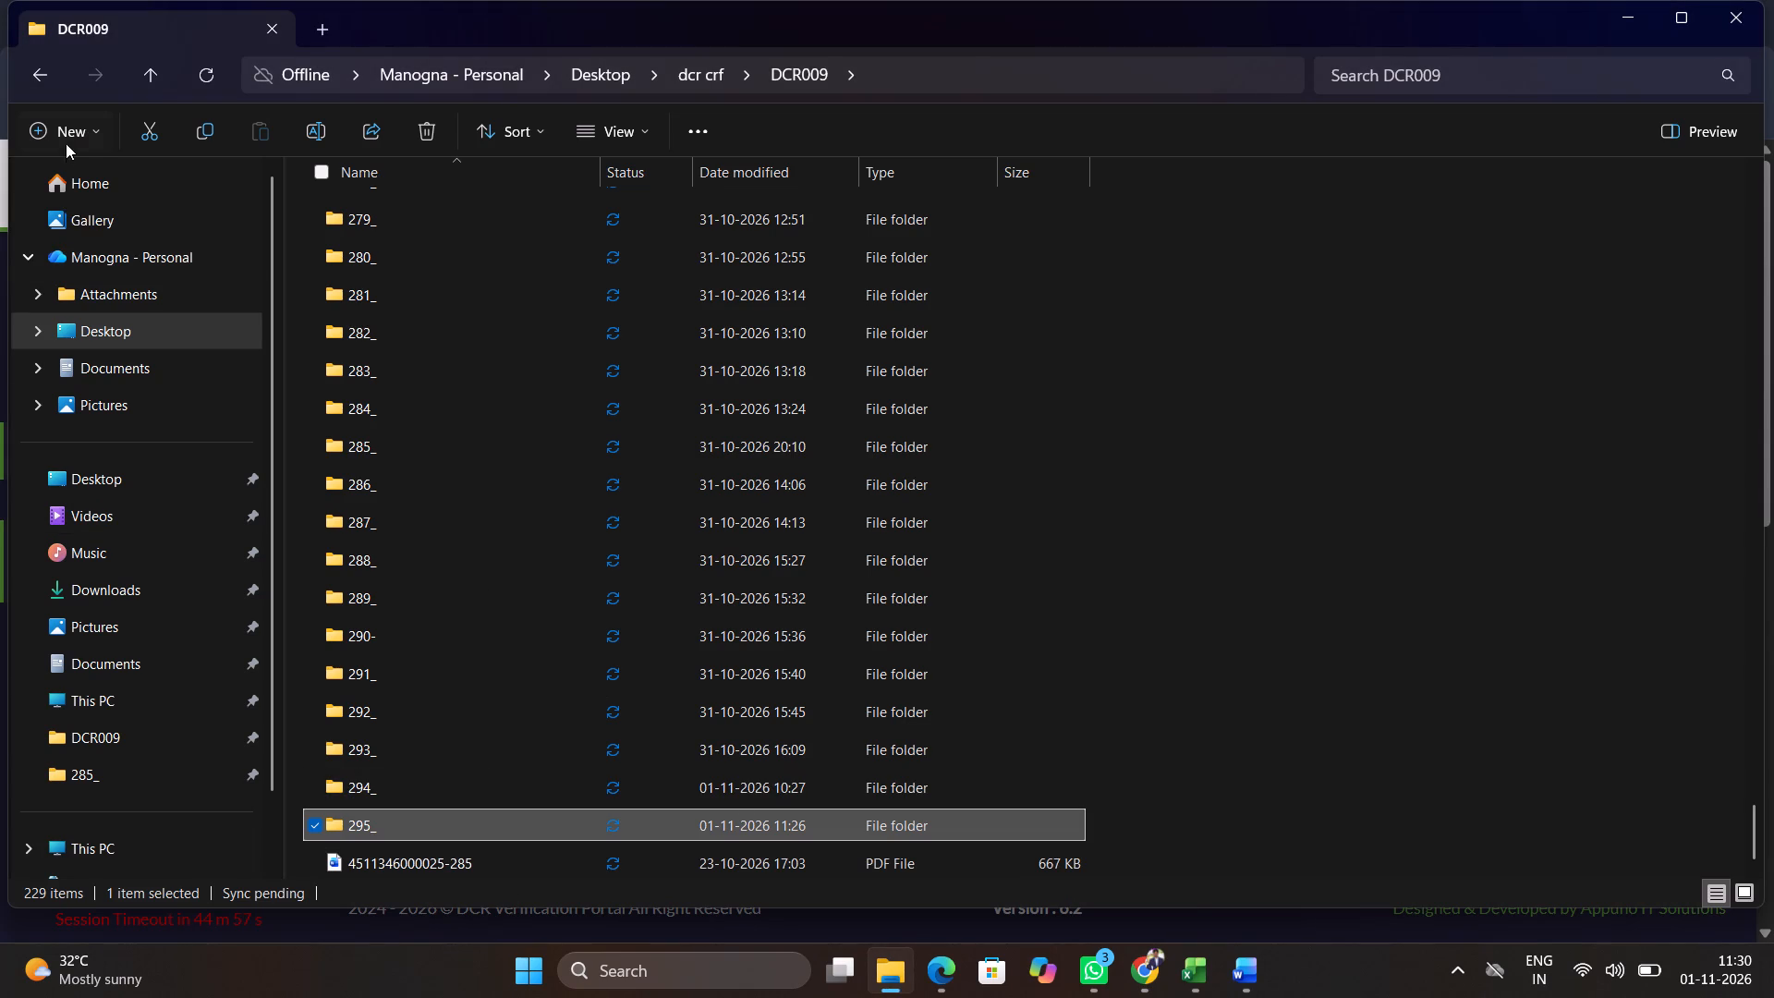
left_click(59, 132)
left_click(75, 185)
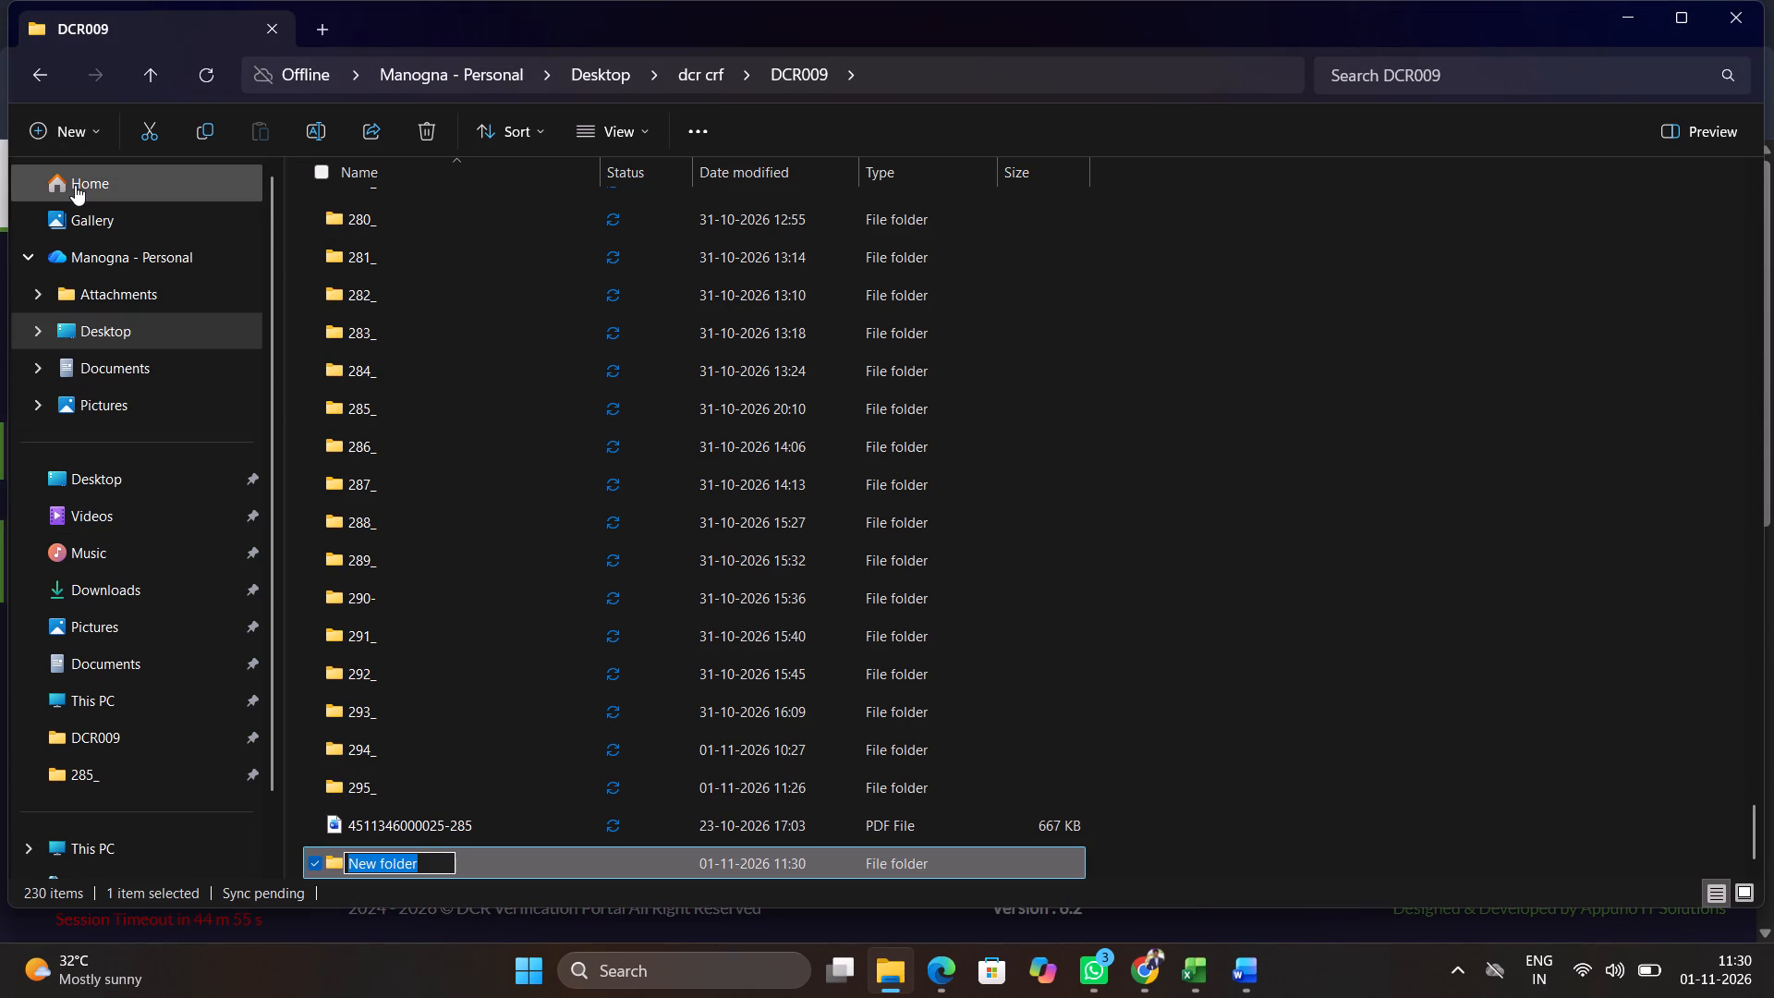
key("2")
type("96")
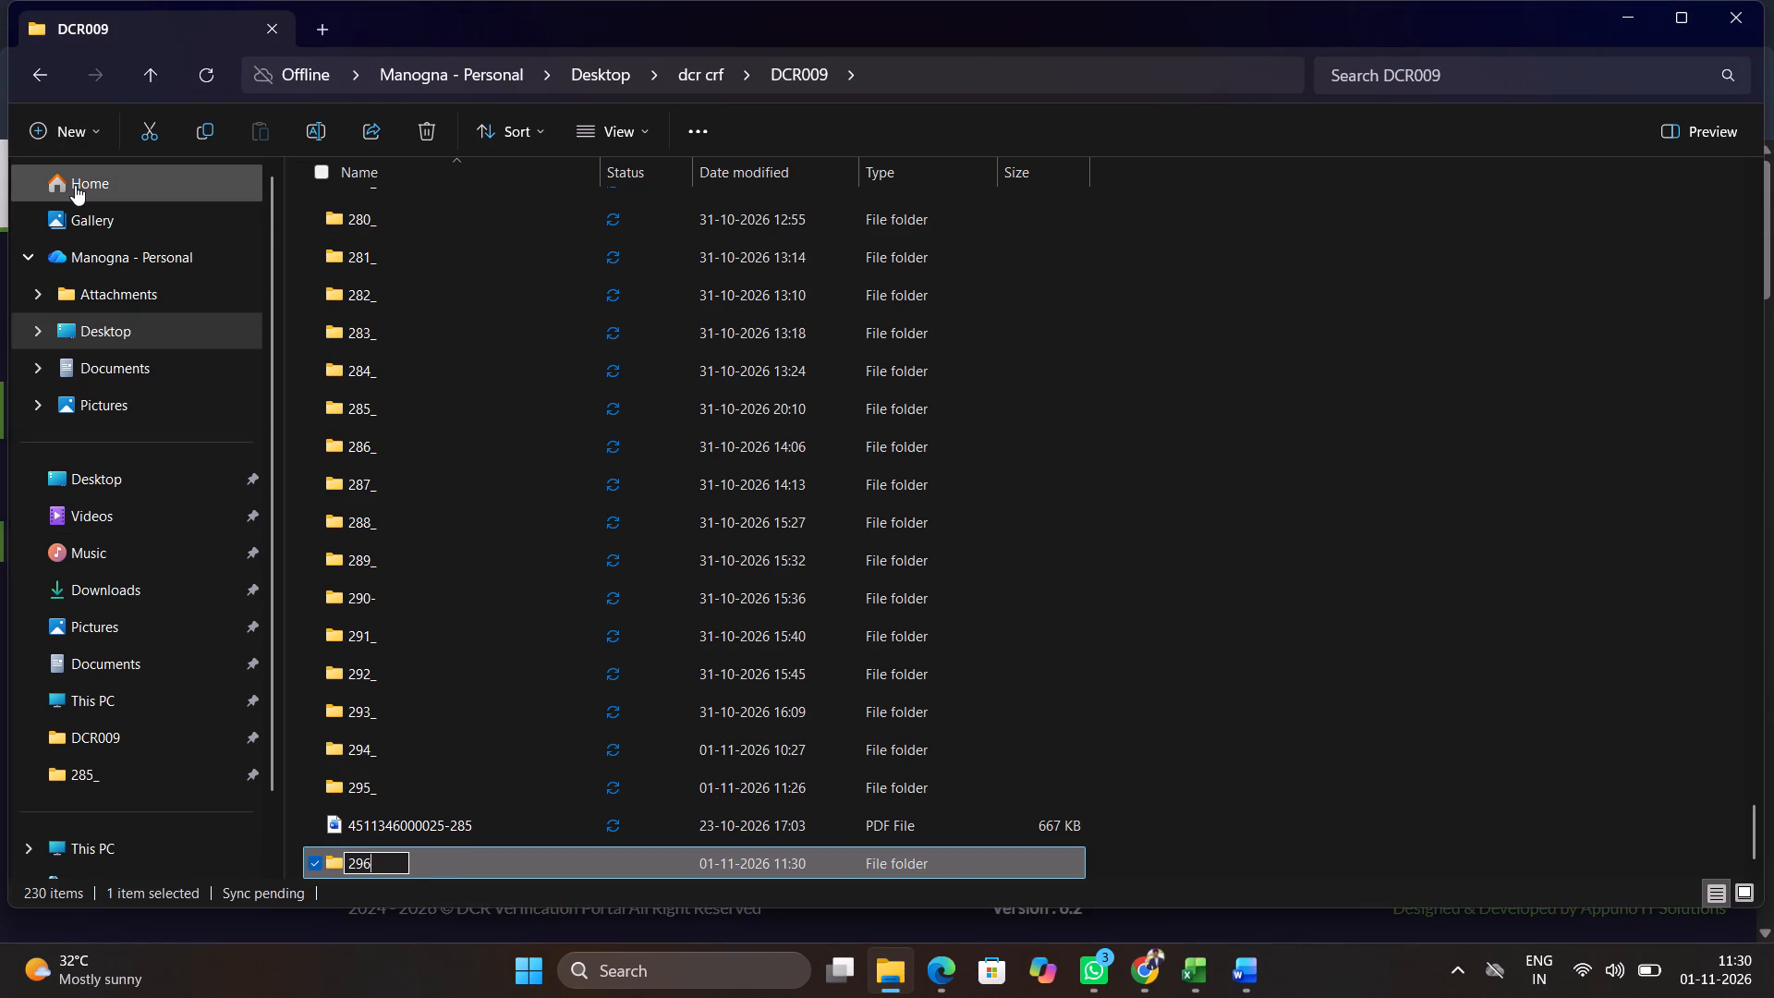
key("shift+underscore")
key("Return")
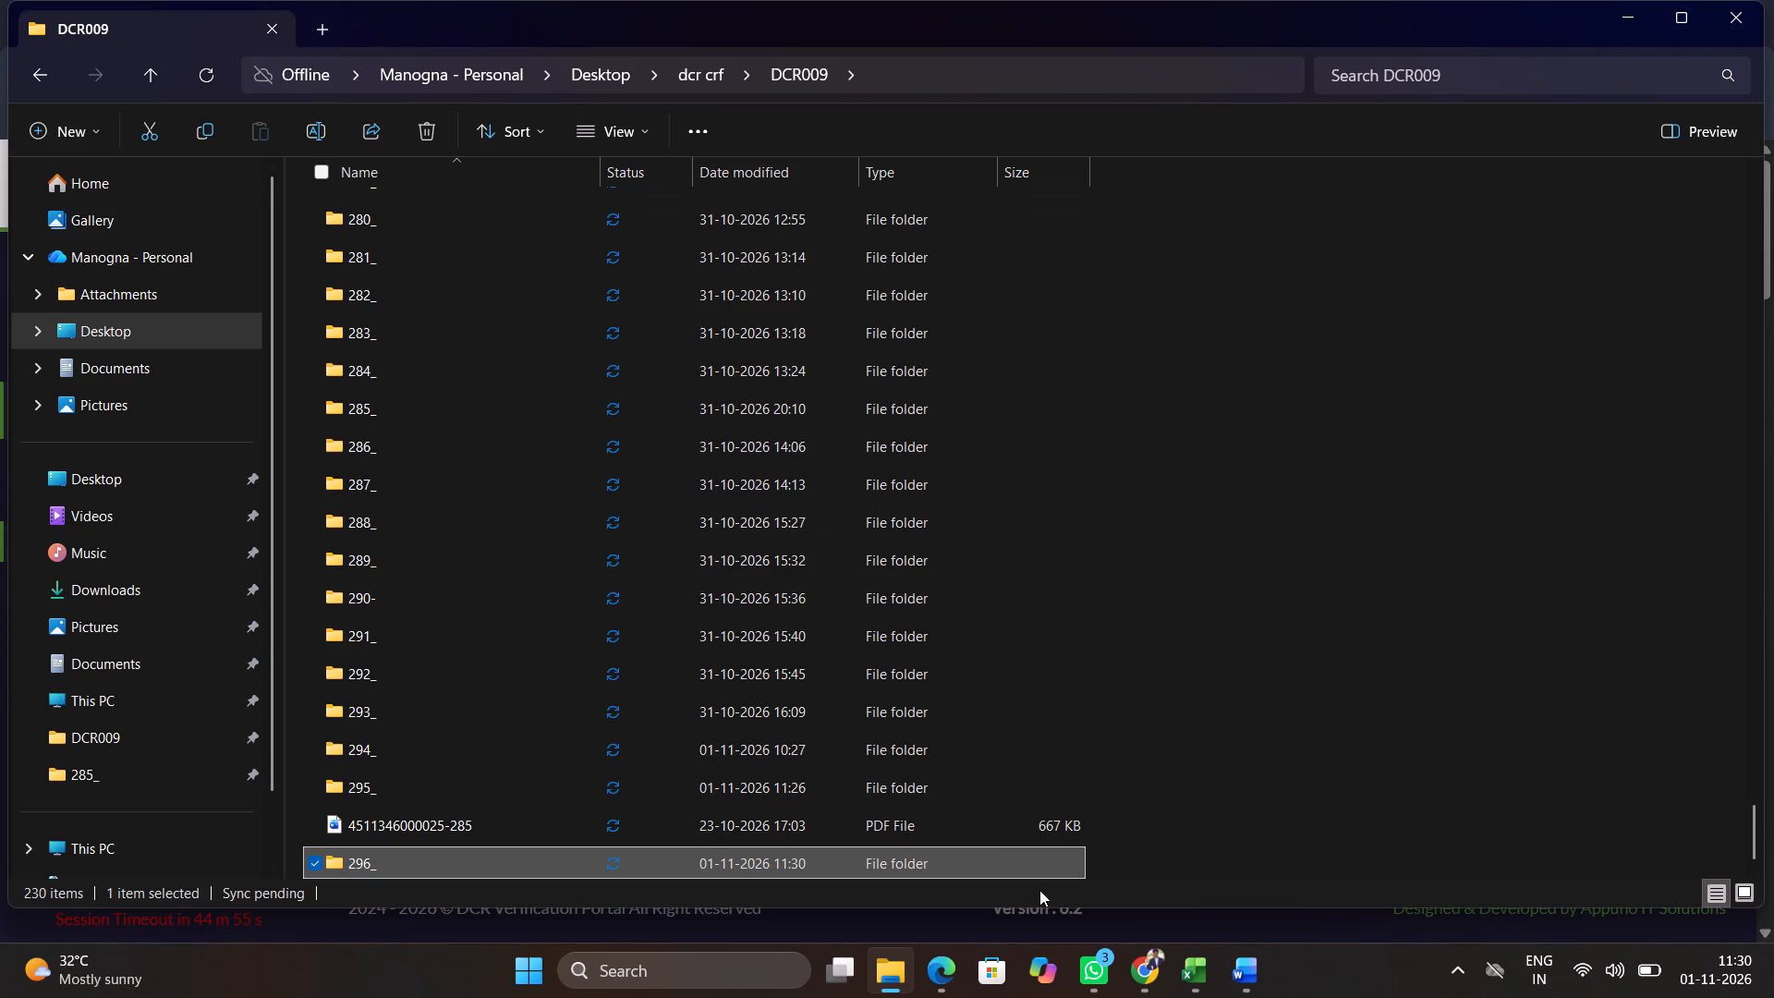
Return to the browser and skip the advertisement on the YouTube video.
left_click(1116, 861)
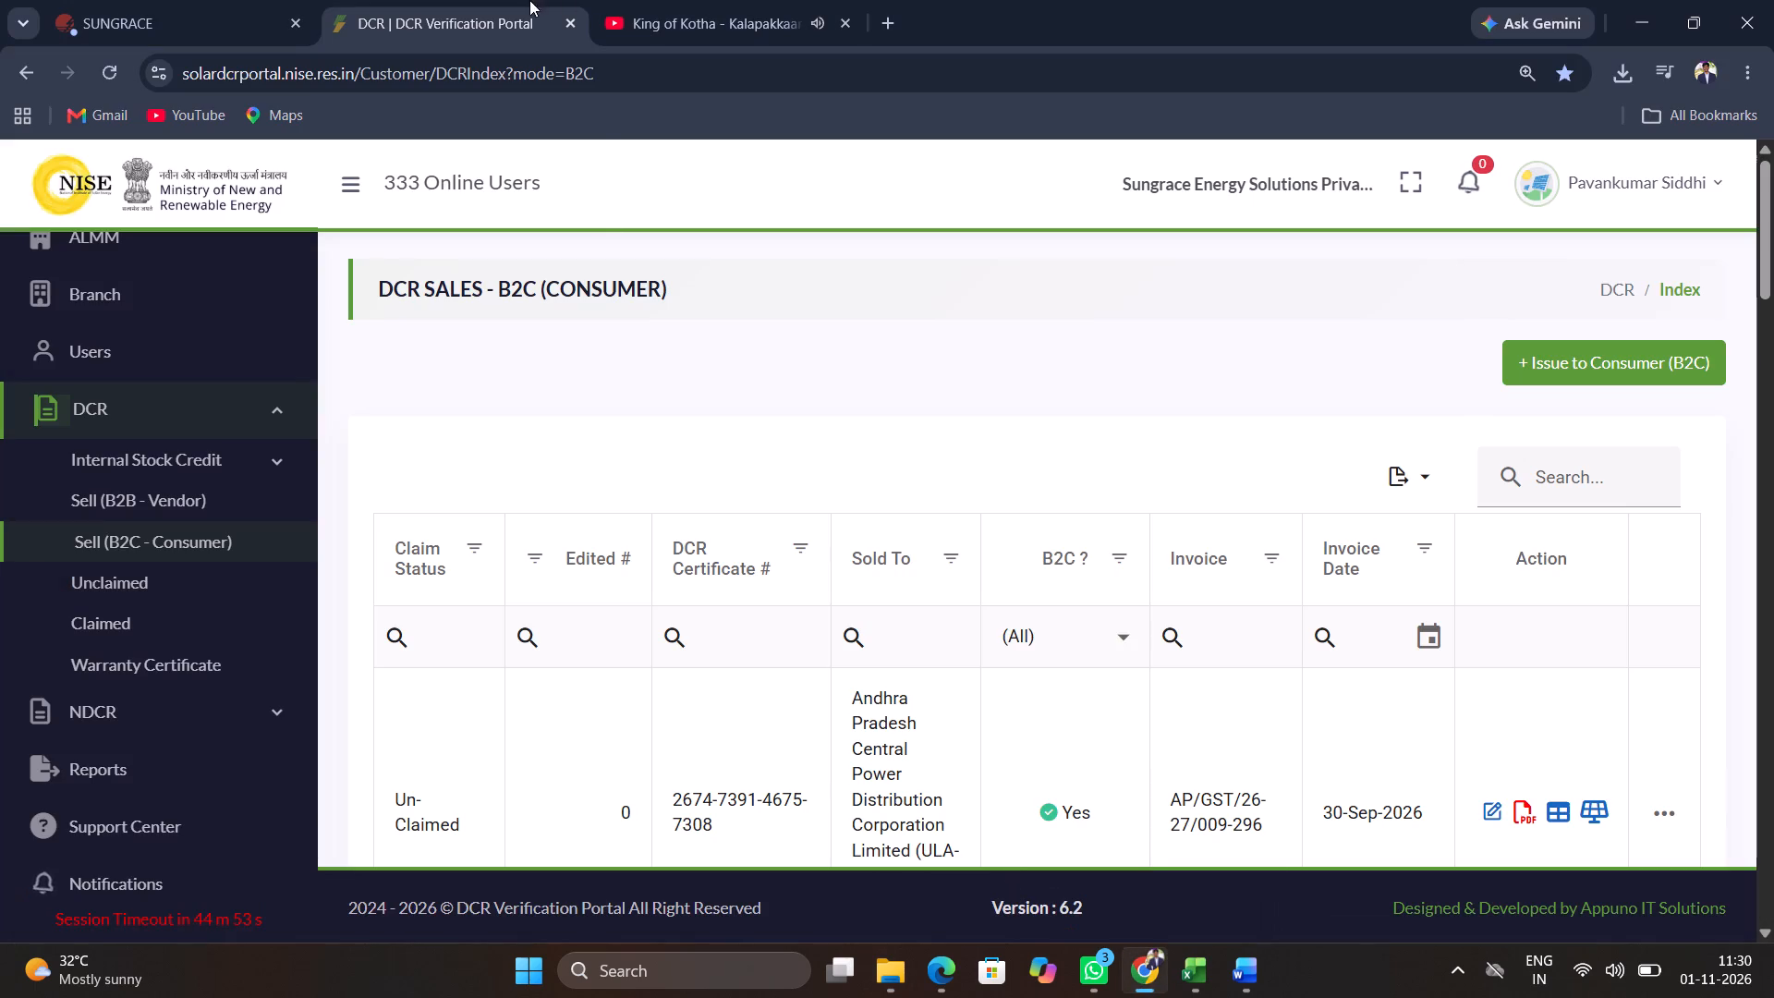
left_click(665, 0)
left_click(1131, 755)
left_click(1133, 779)
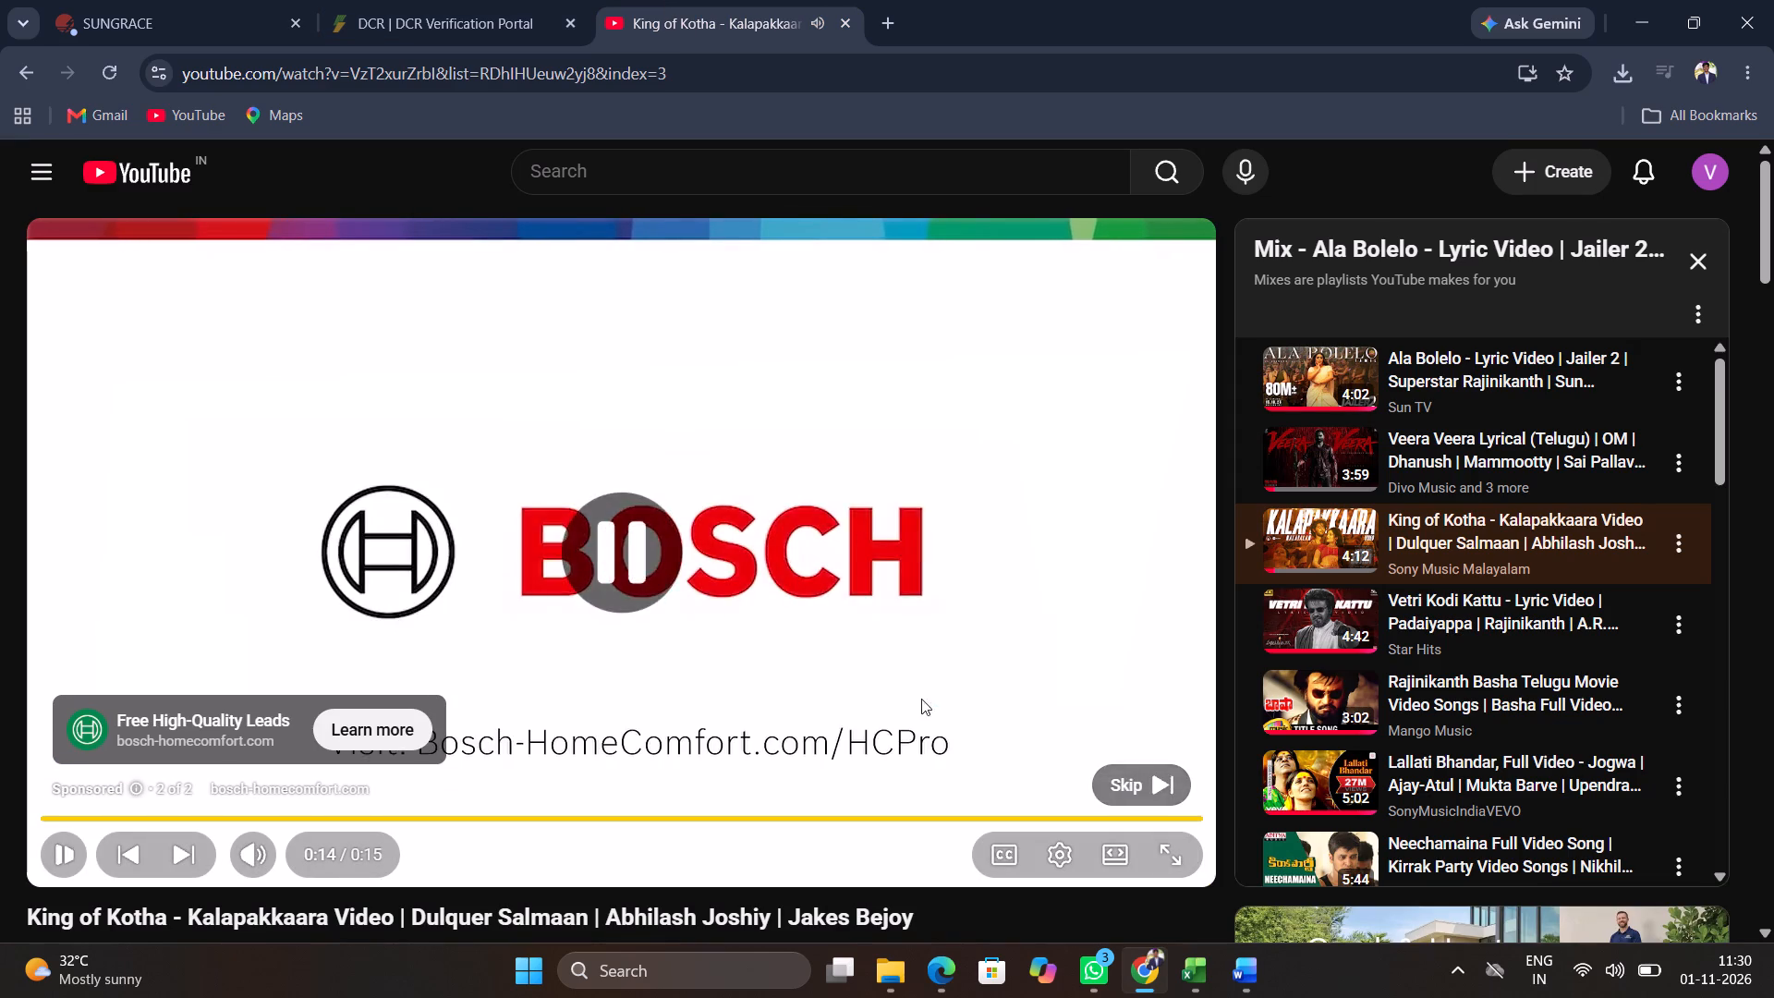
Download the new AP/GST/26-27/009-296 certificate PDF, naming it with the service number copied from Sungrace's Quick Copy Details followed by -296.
left_click(250, 0)
left_click(1079, 227)
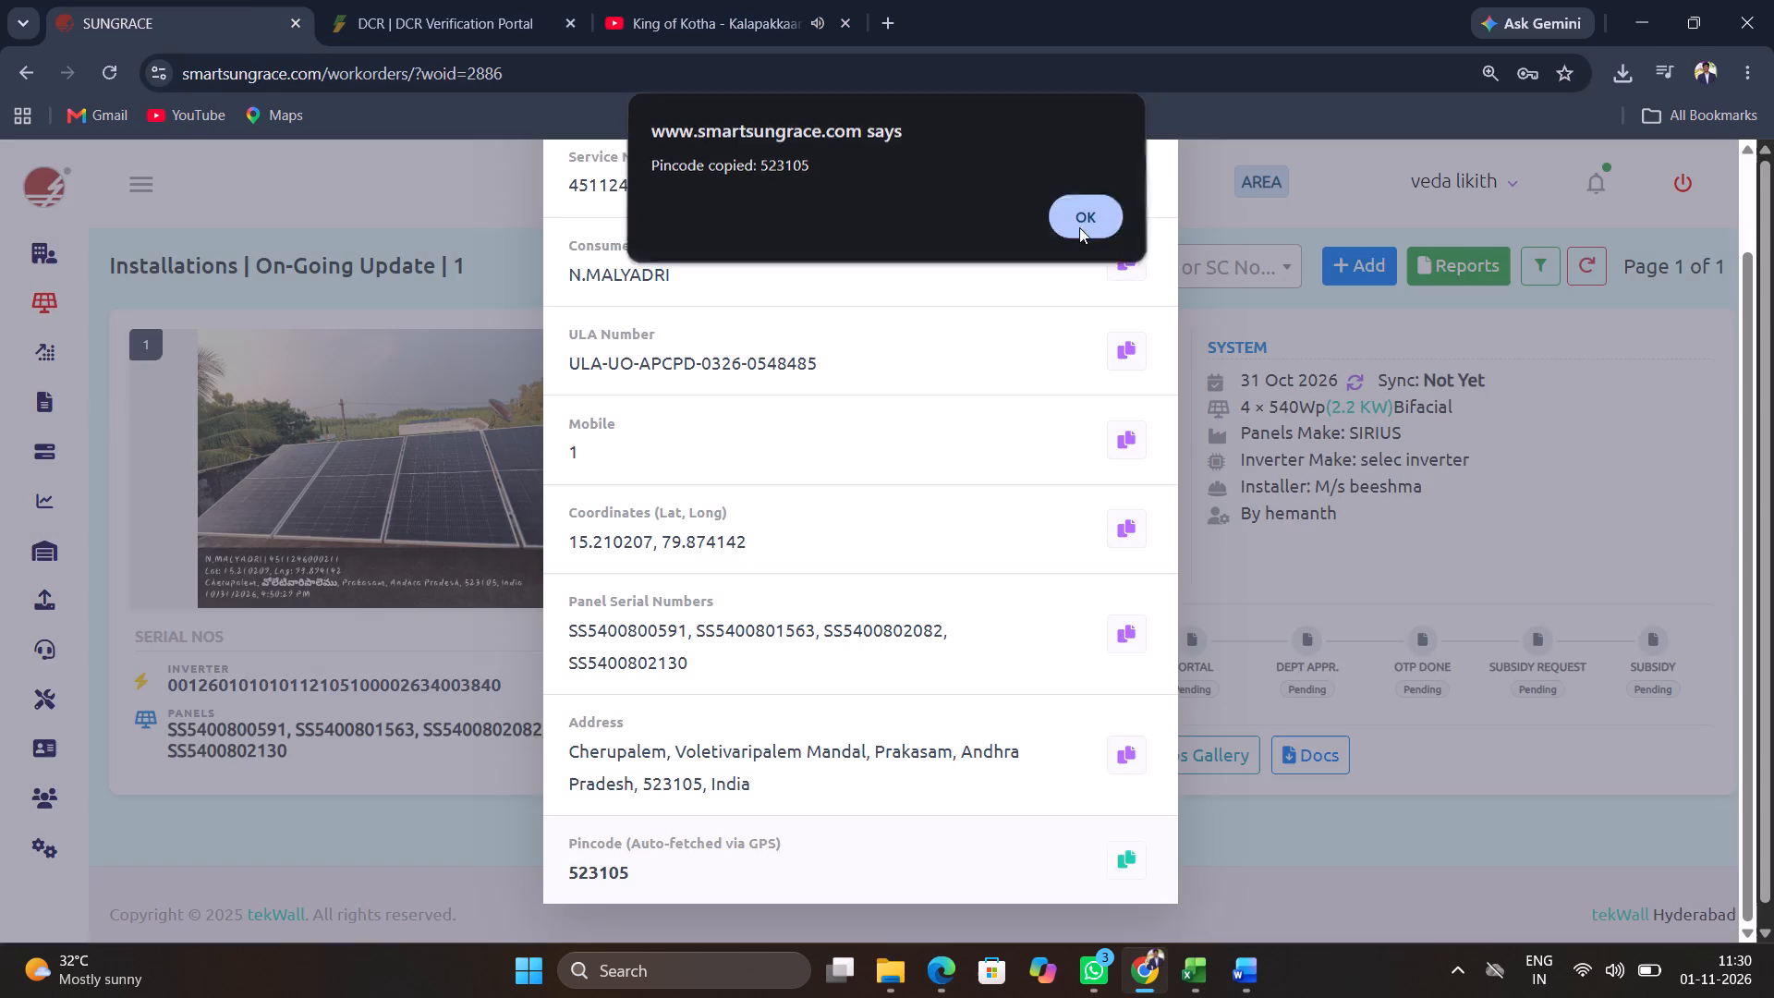
left_click(1113, 162)
left_click(426, 3)
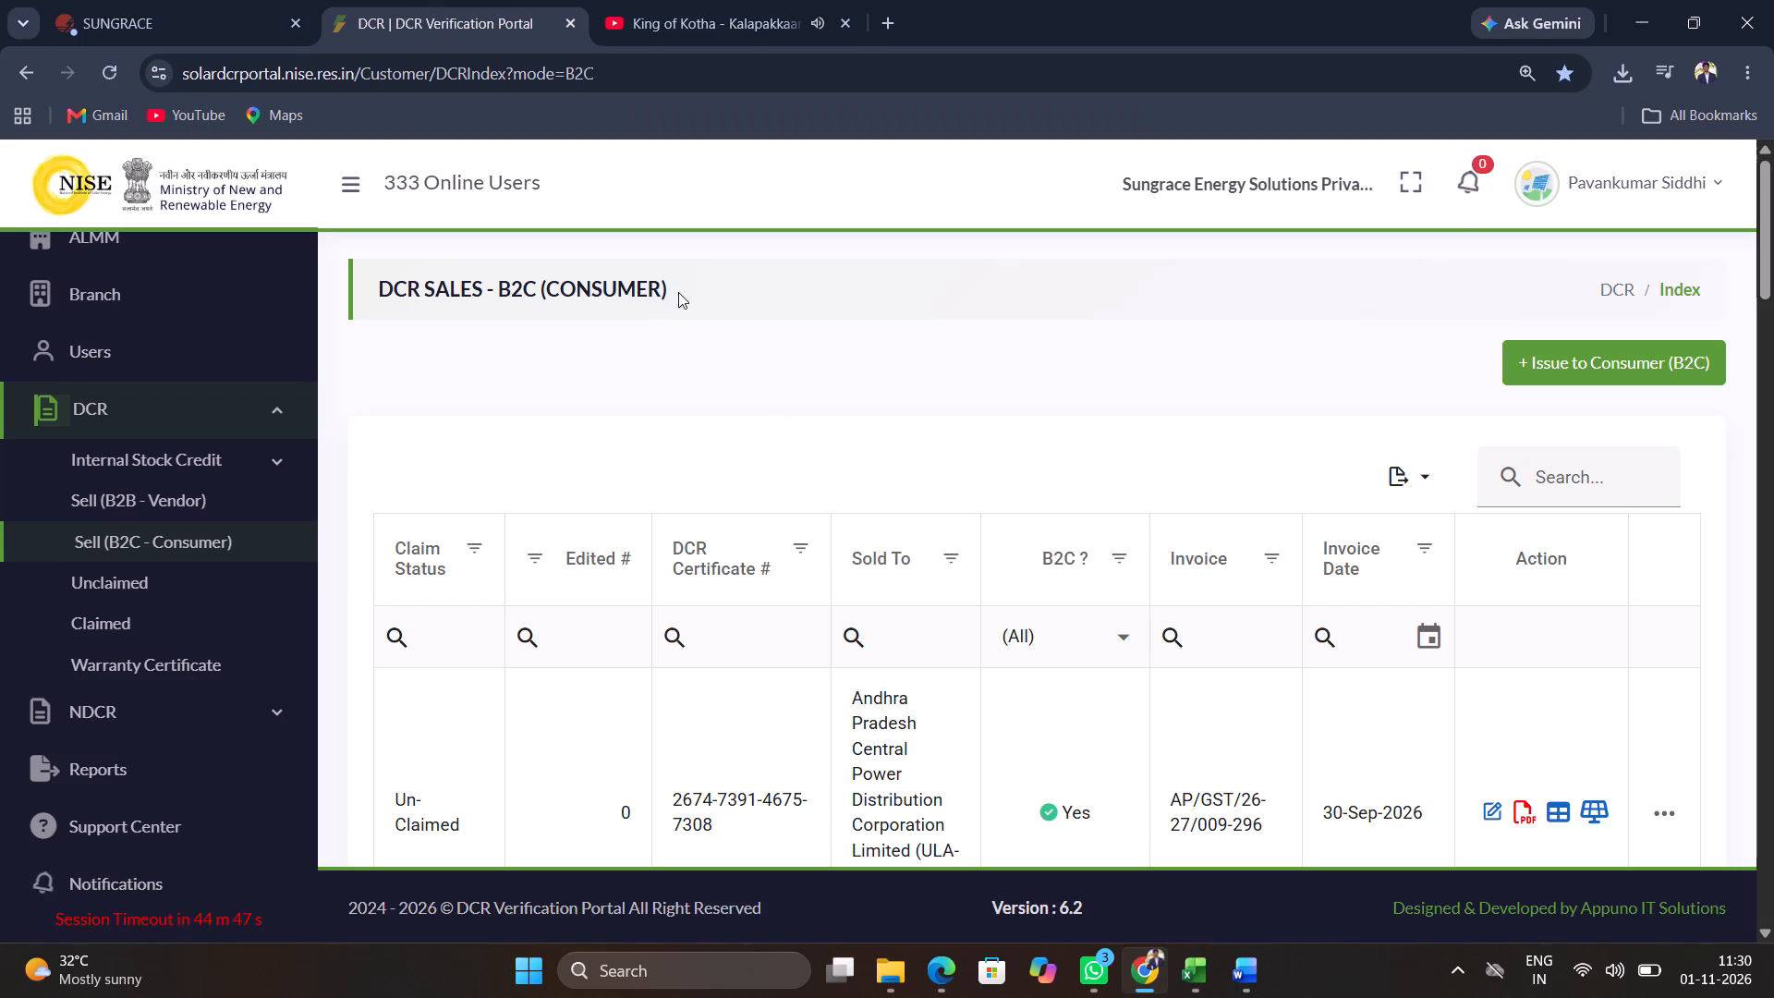
left_click(1524, 811)
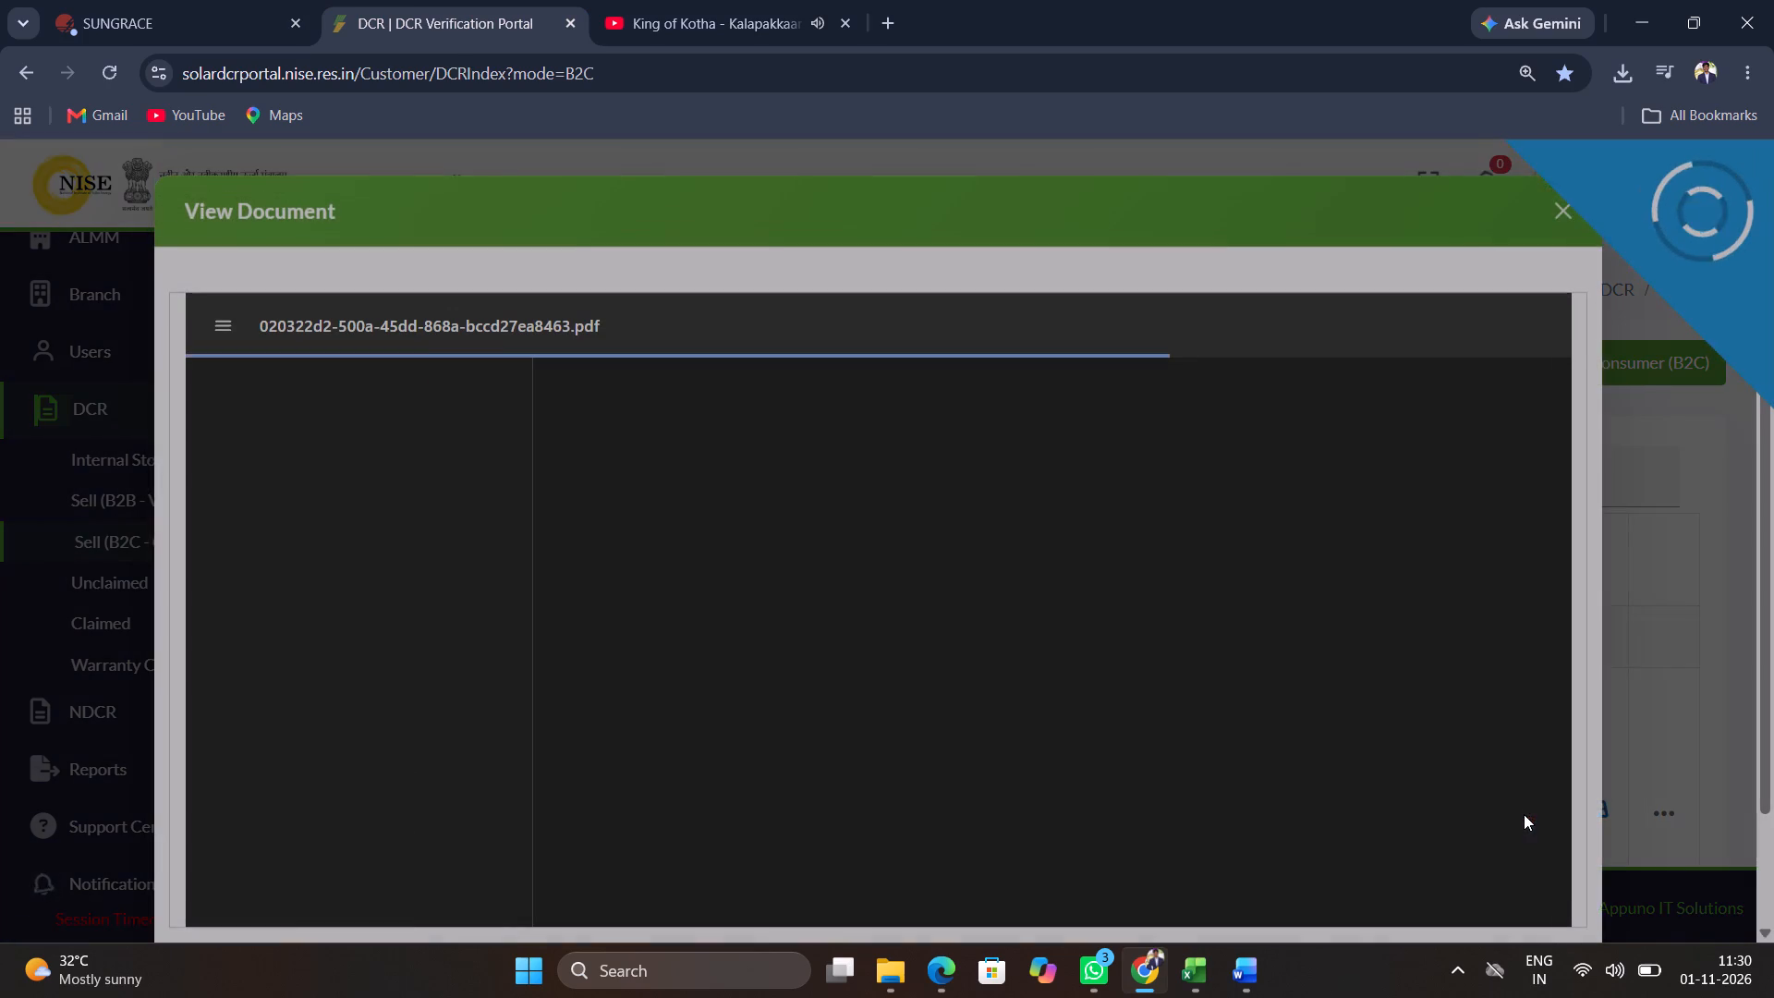
left_click(1457, 323)
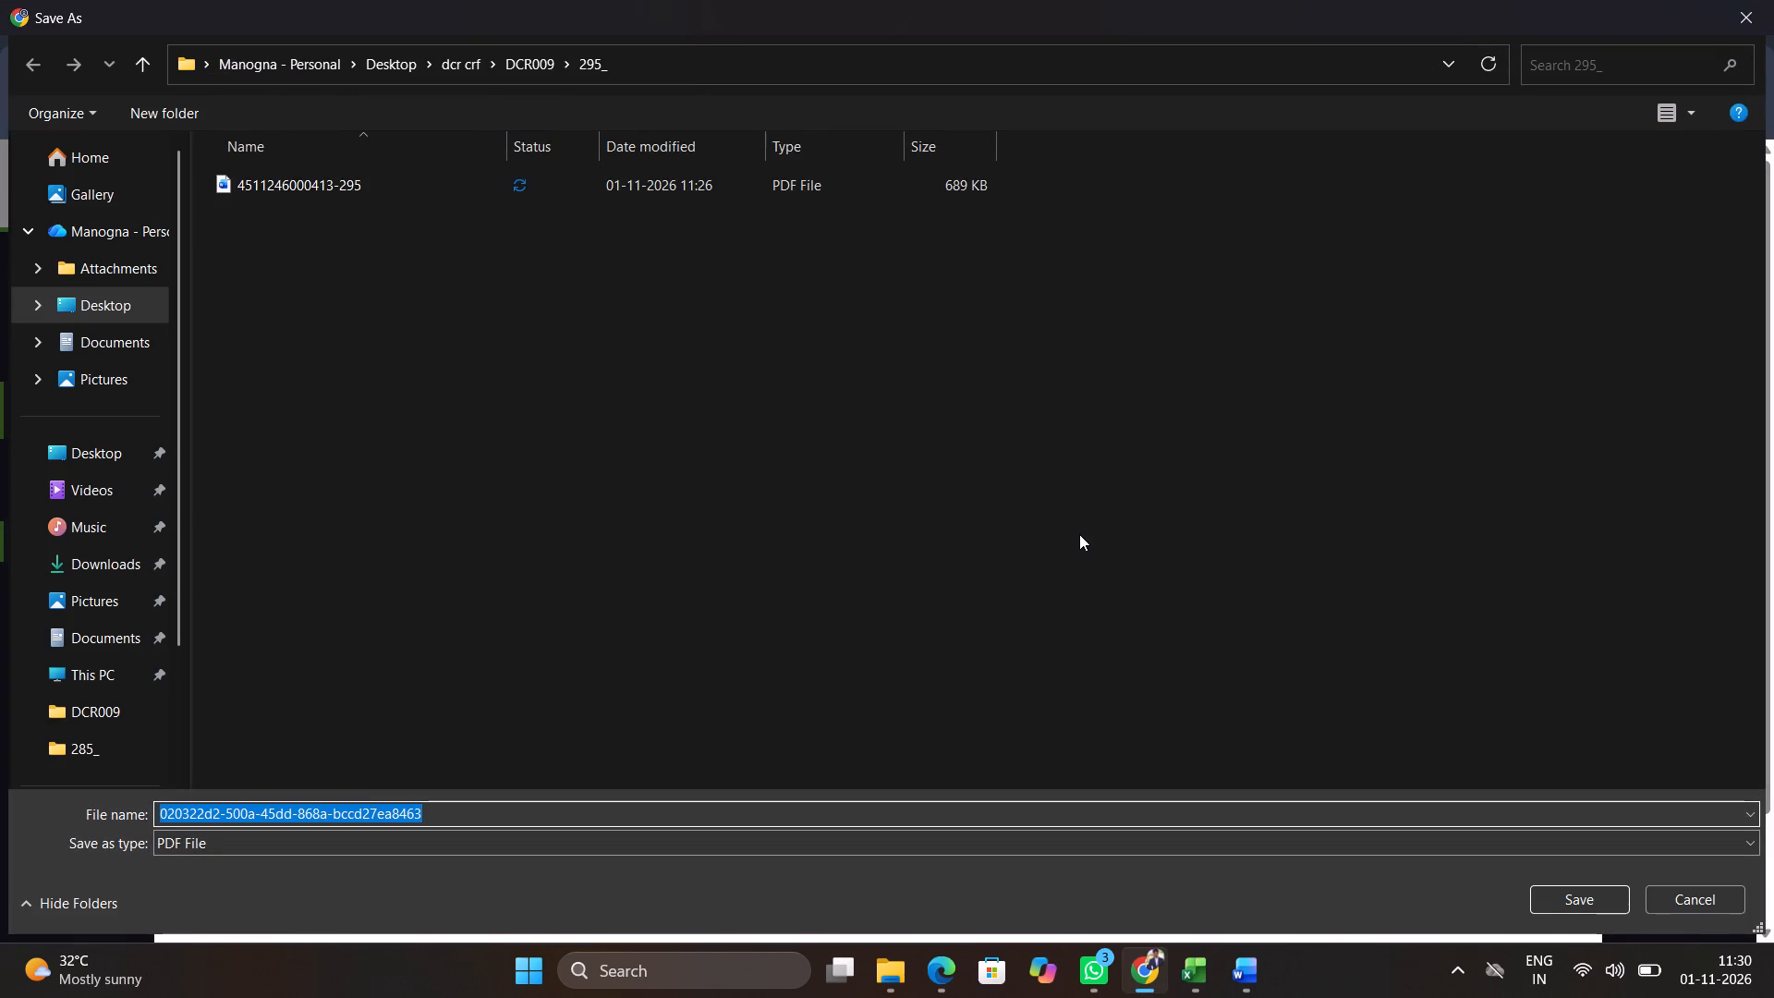
key("ctrl+v")
key("minus")
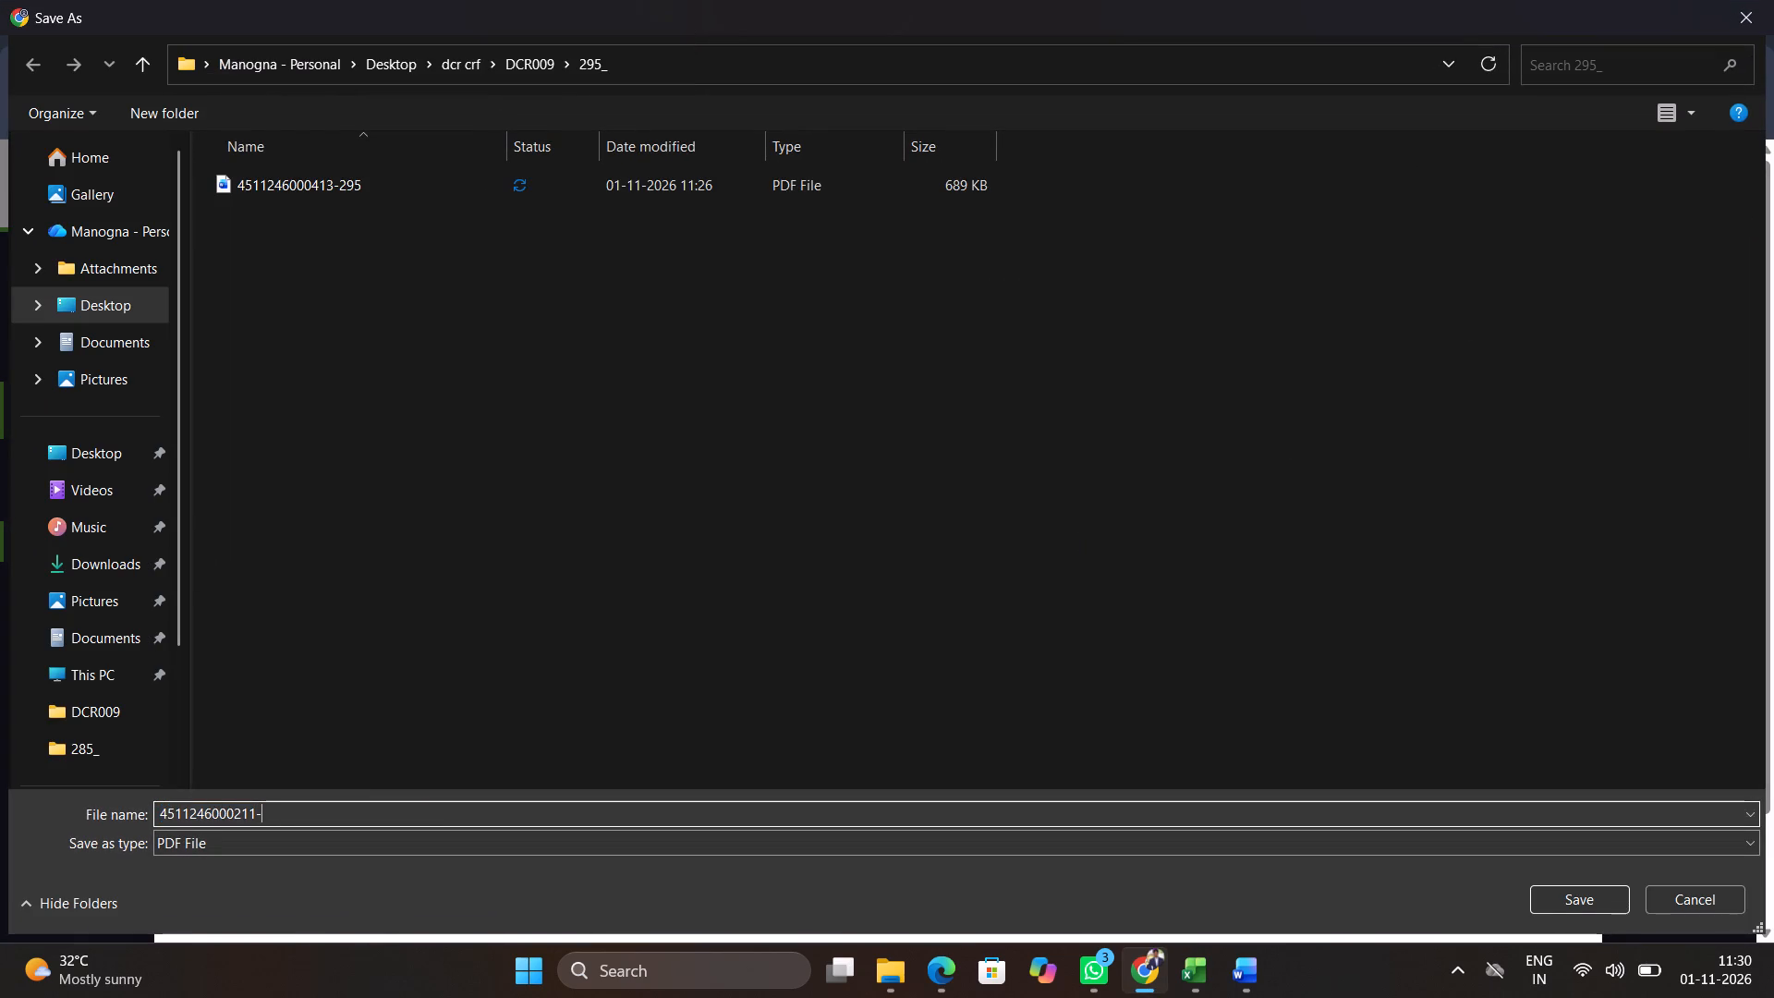
type("296")
Save the certificate PDF into the 296_ folder inside DCR009.
left_click(530, 63)
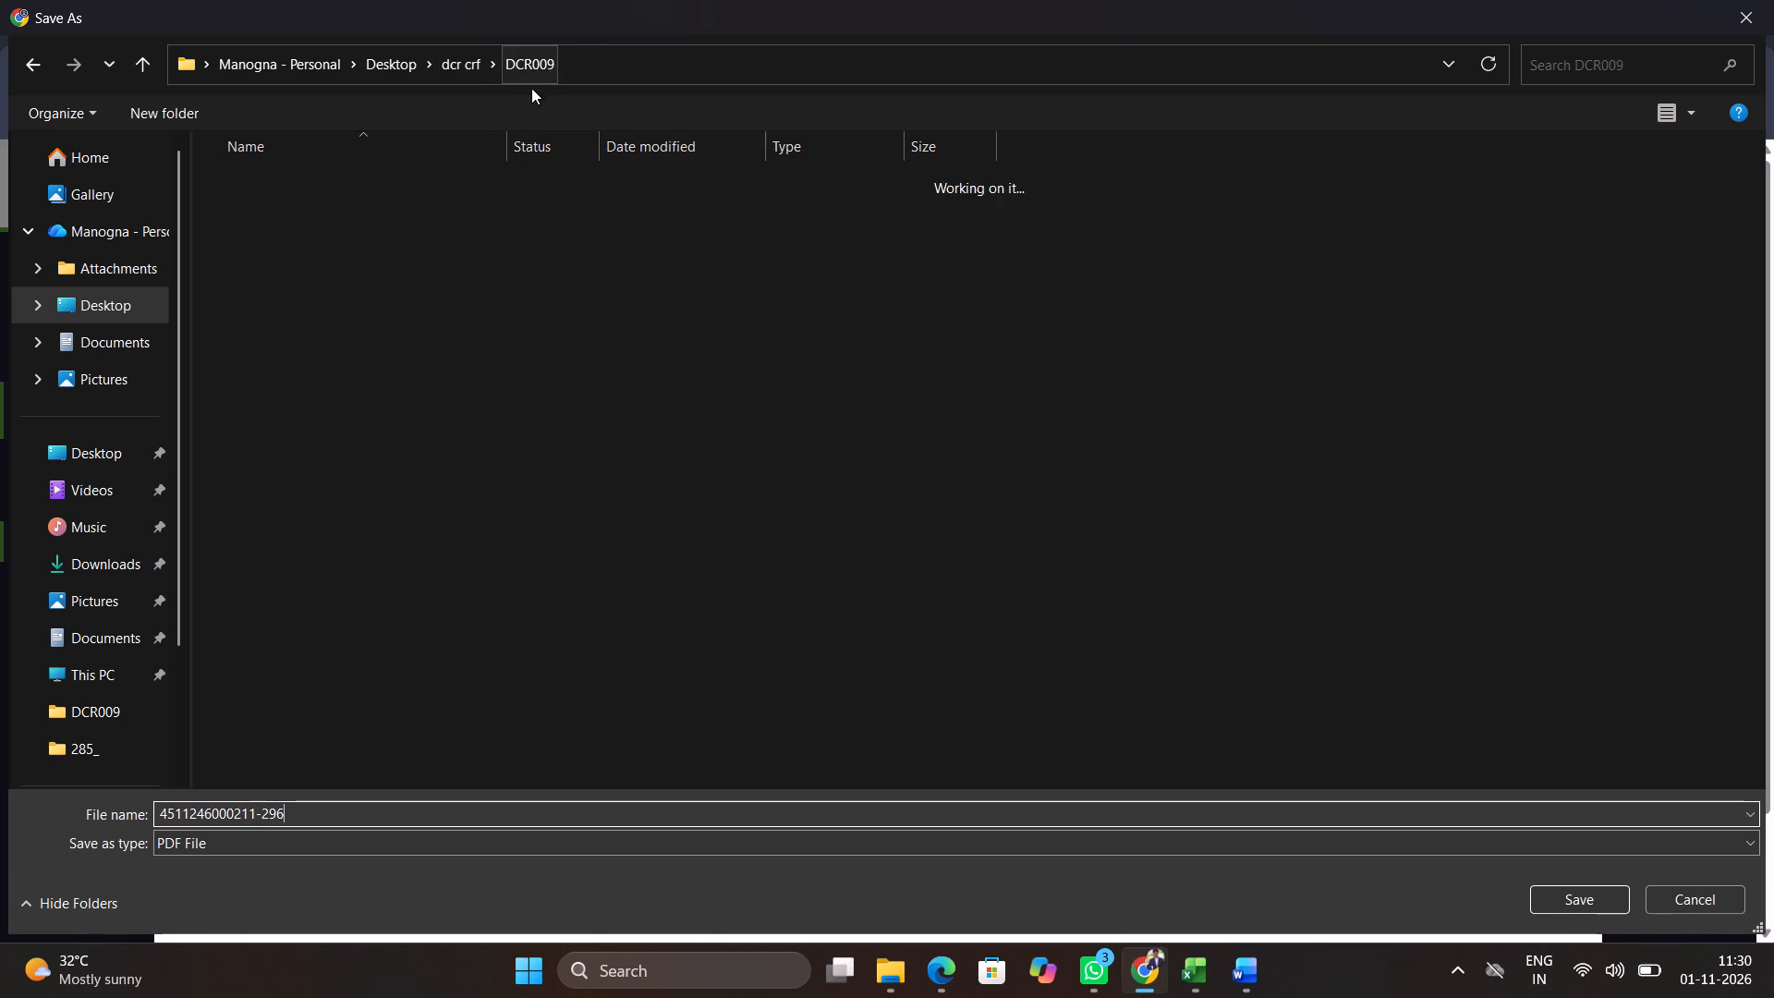
scroll(369, 474, "down", 11)
scroll(397, 490, "down", 11)
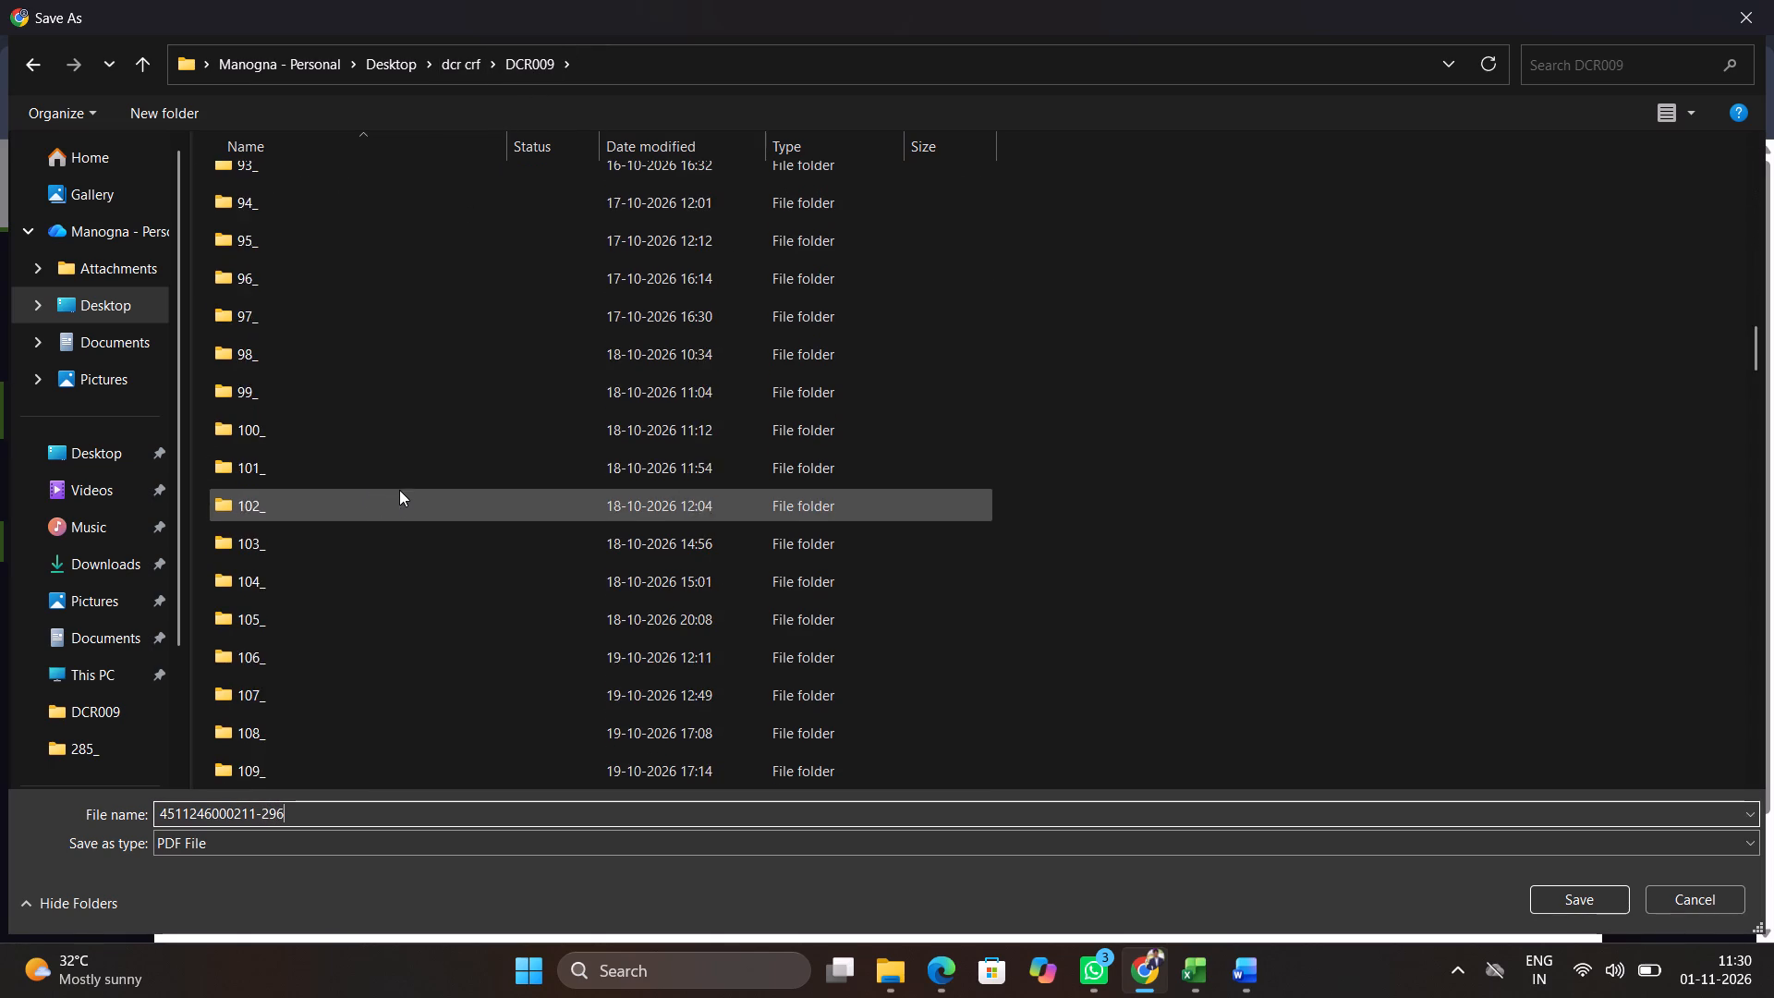
scroll(413, 462, "down", 11)
scroll(430, 434, "down", 19)
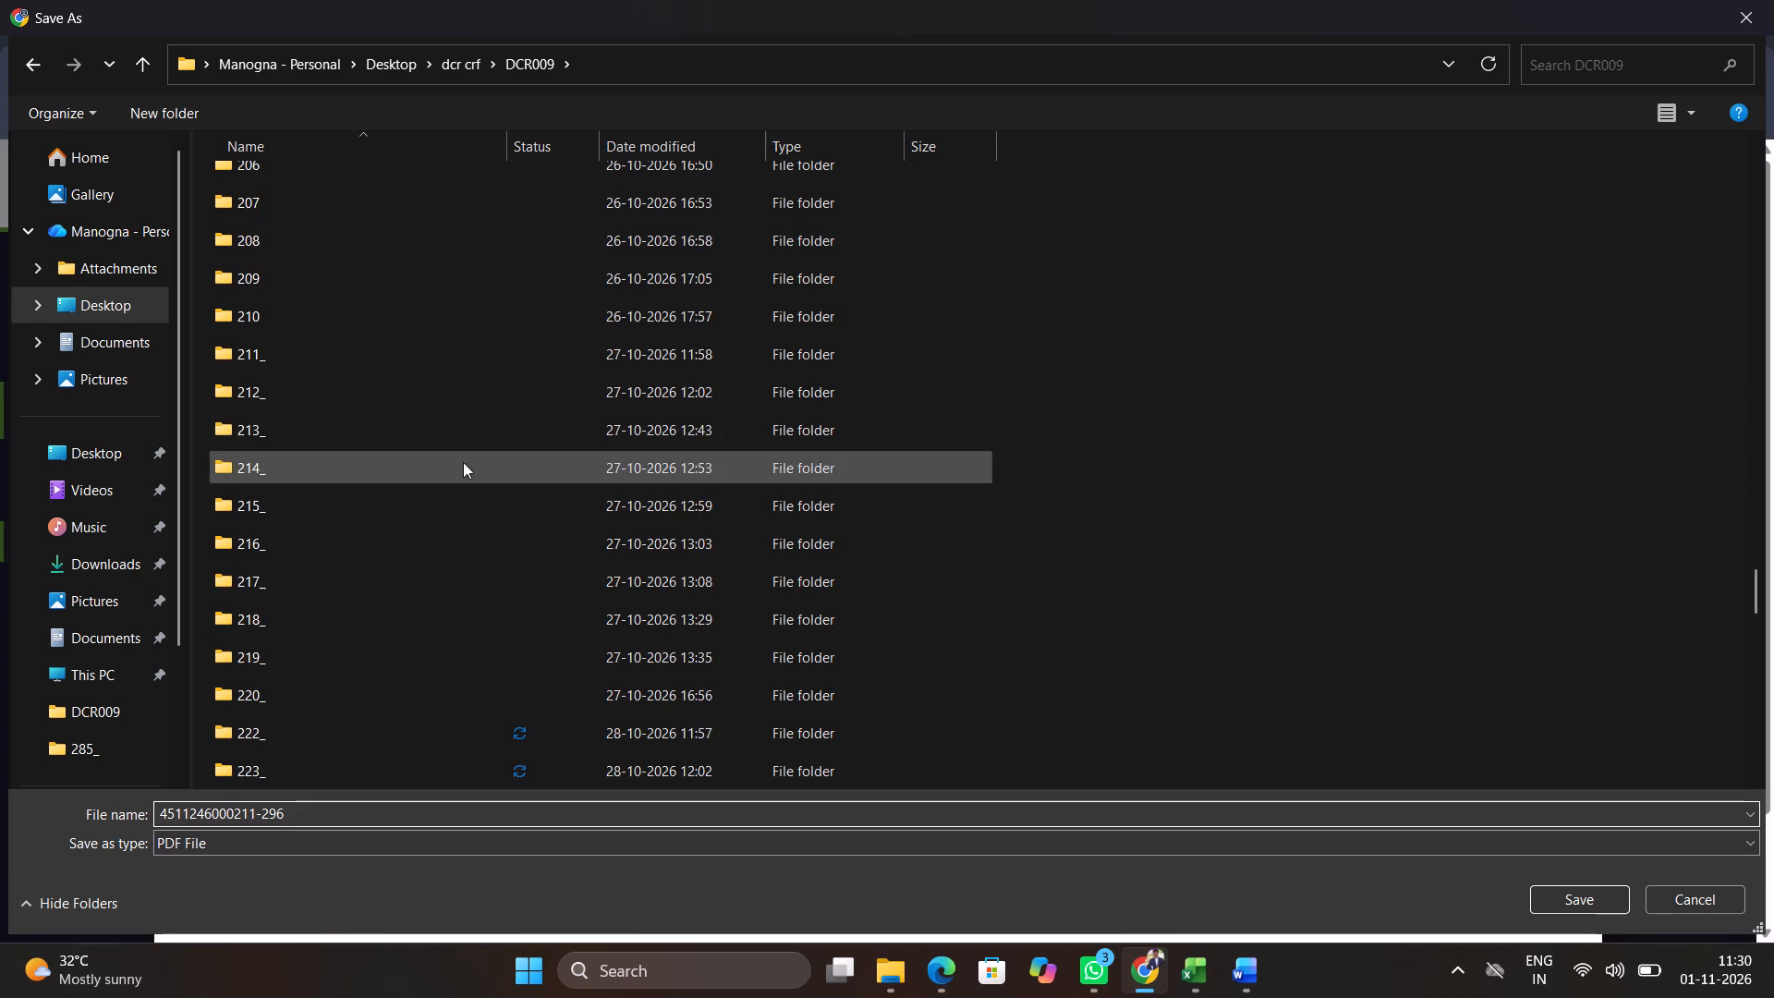
scroll(480, 418, "down", 20)
scroll(480, 418, "down", 11)
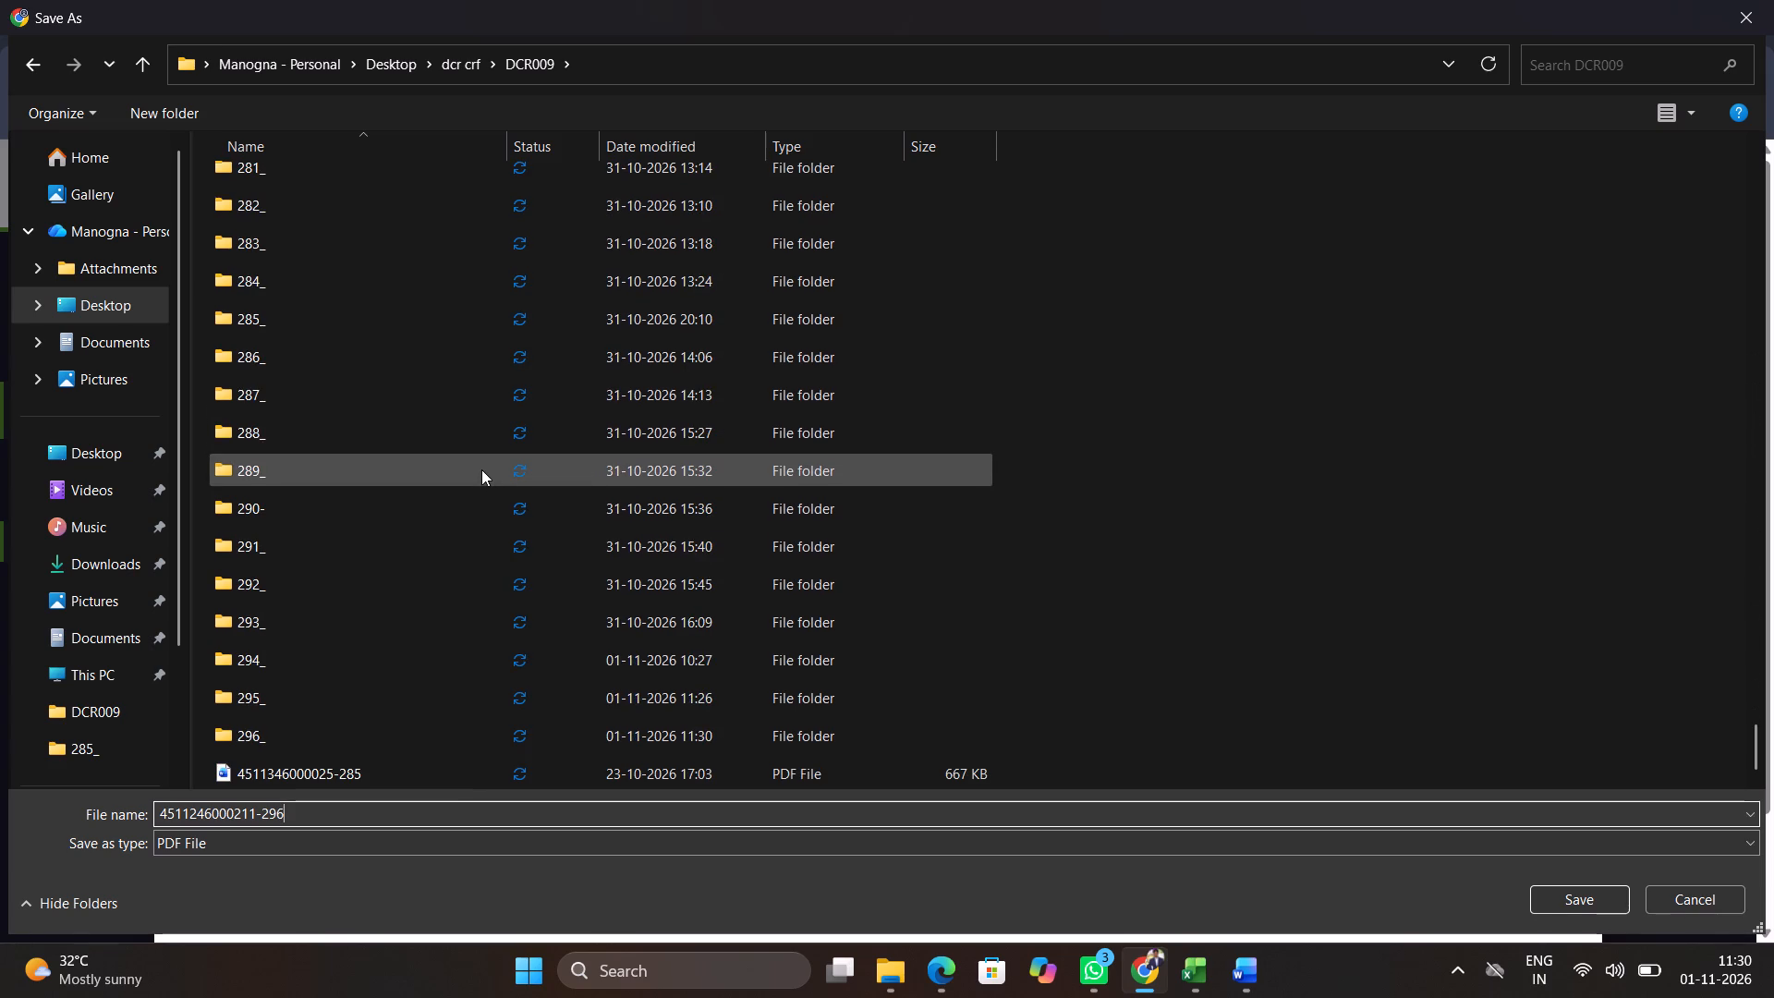
double_click(460, 734)
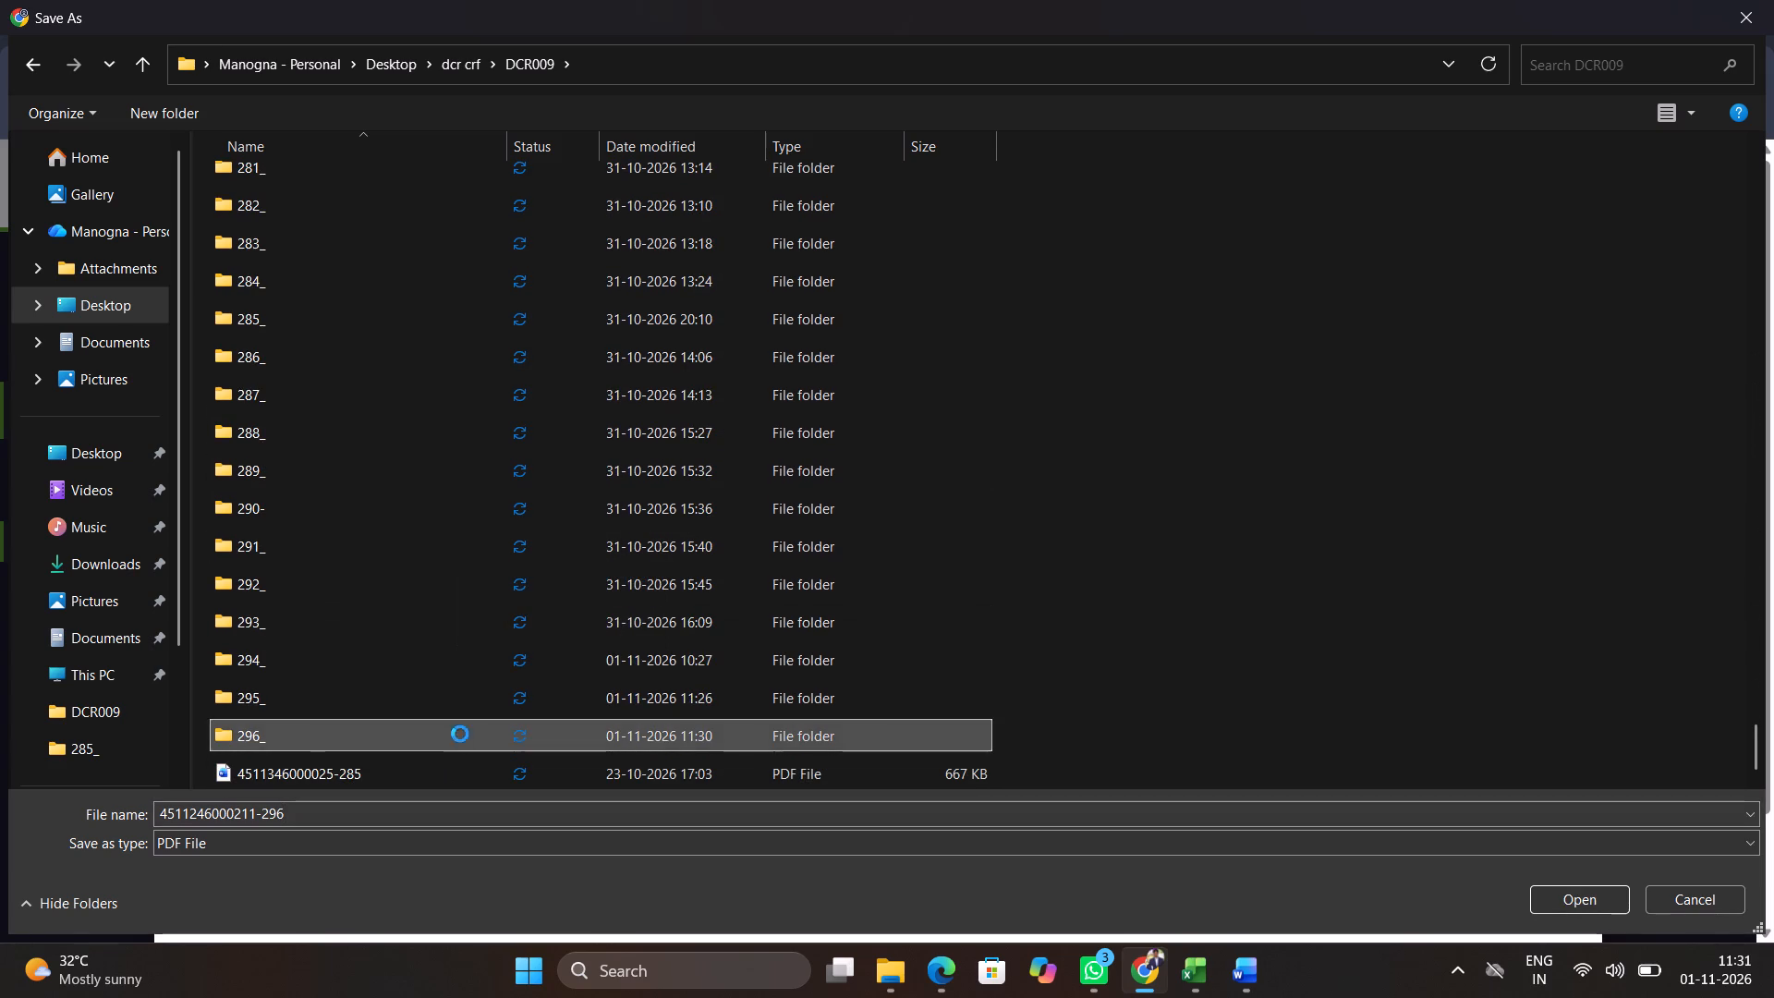
left_click(1587, 875)
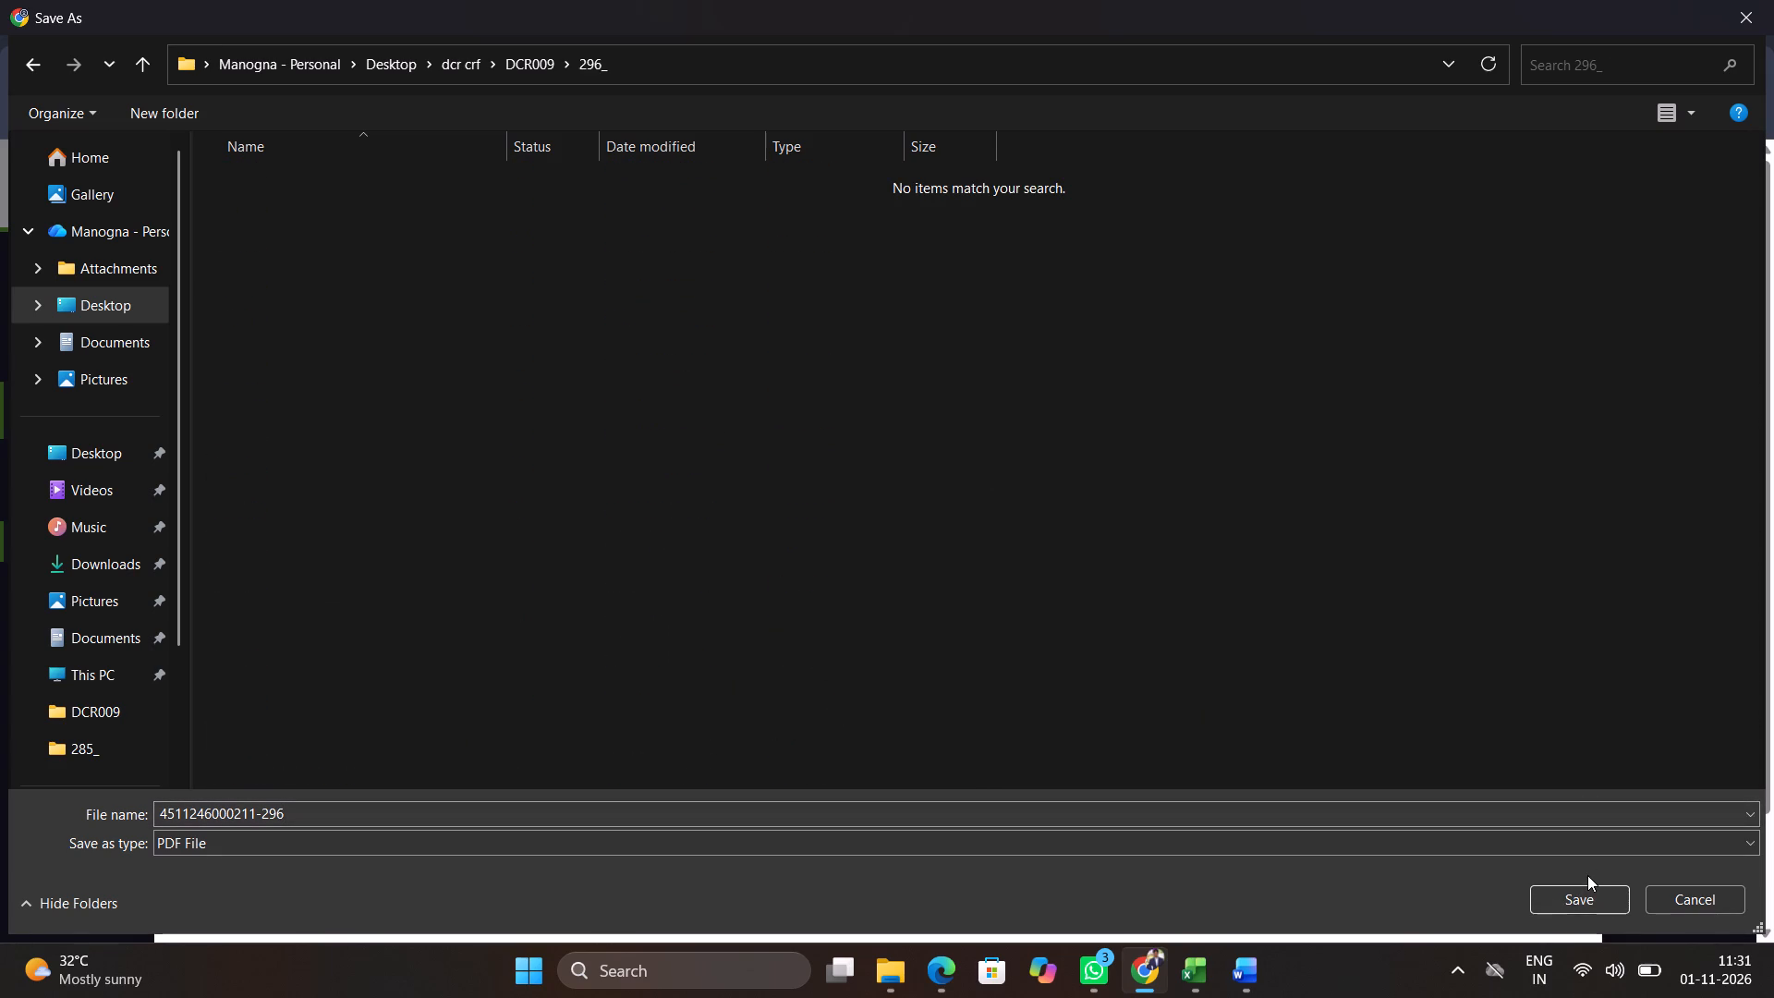
left_click_drag(1571, 865, 1561, 889)
left_click_drag(1554, 892, 1548, 905)
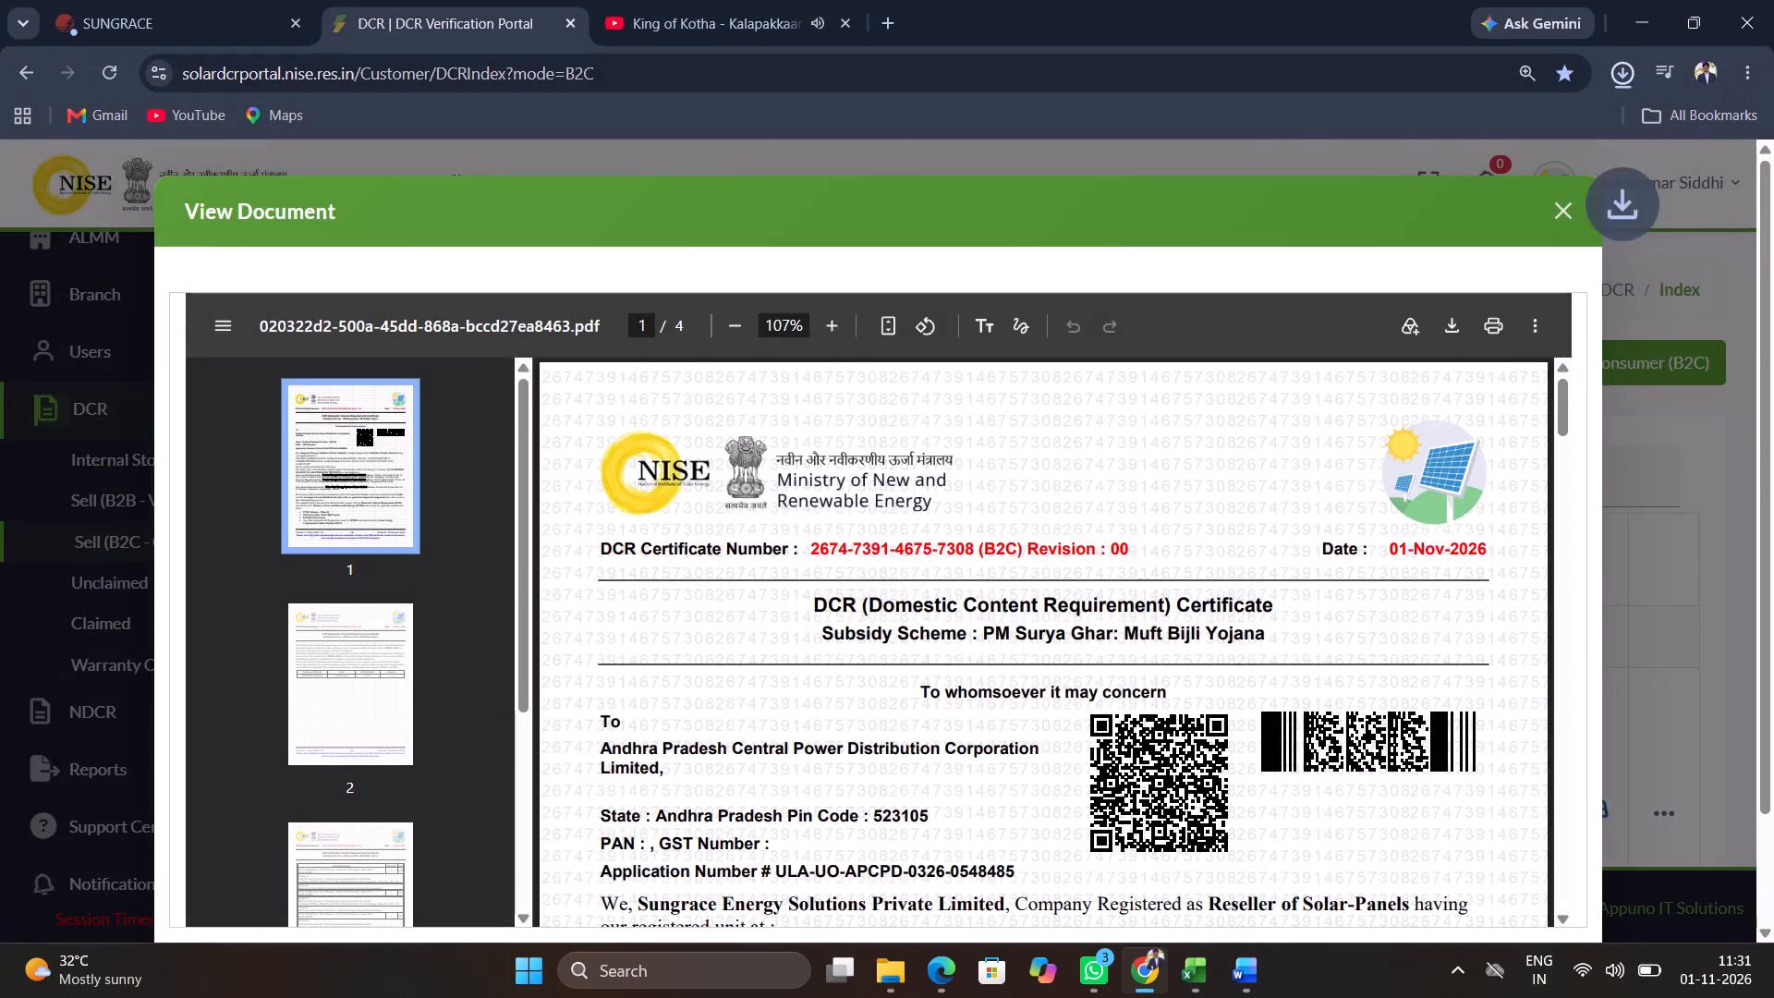
Return to Sungrace, close the Quick Copy Details and open the update form of the consumer's work order.
left_click(148, 0)
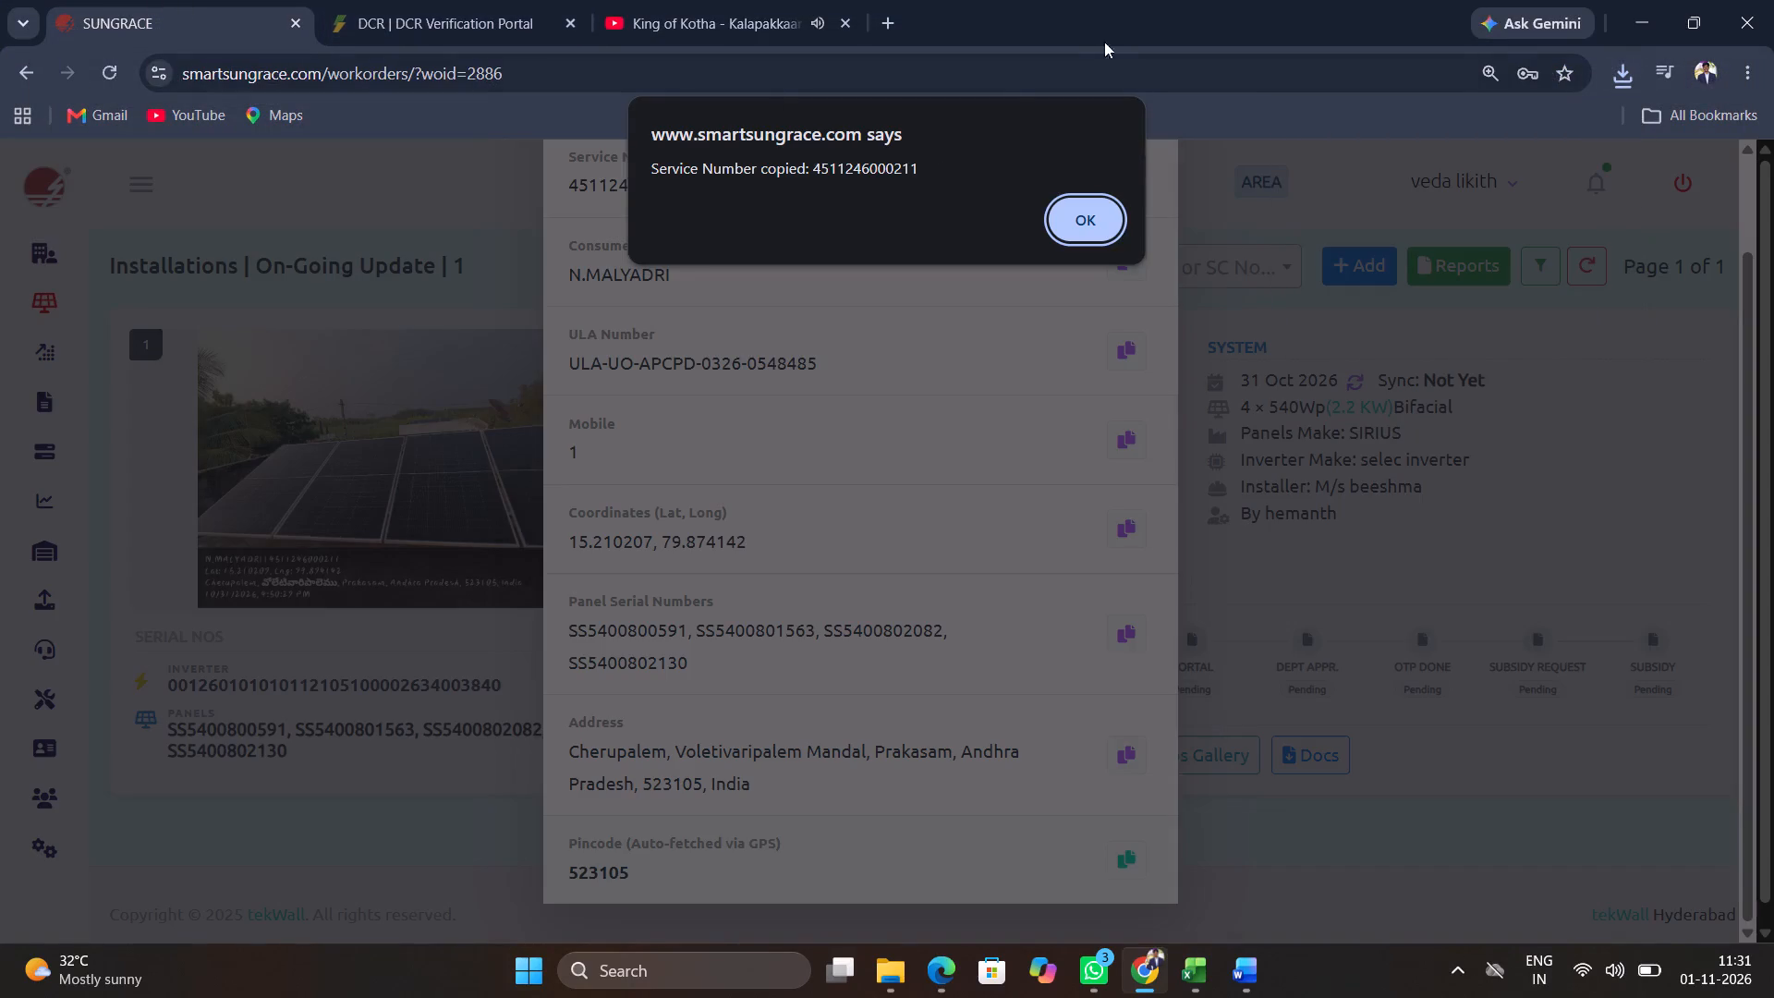
left_click(1069, 213)
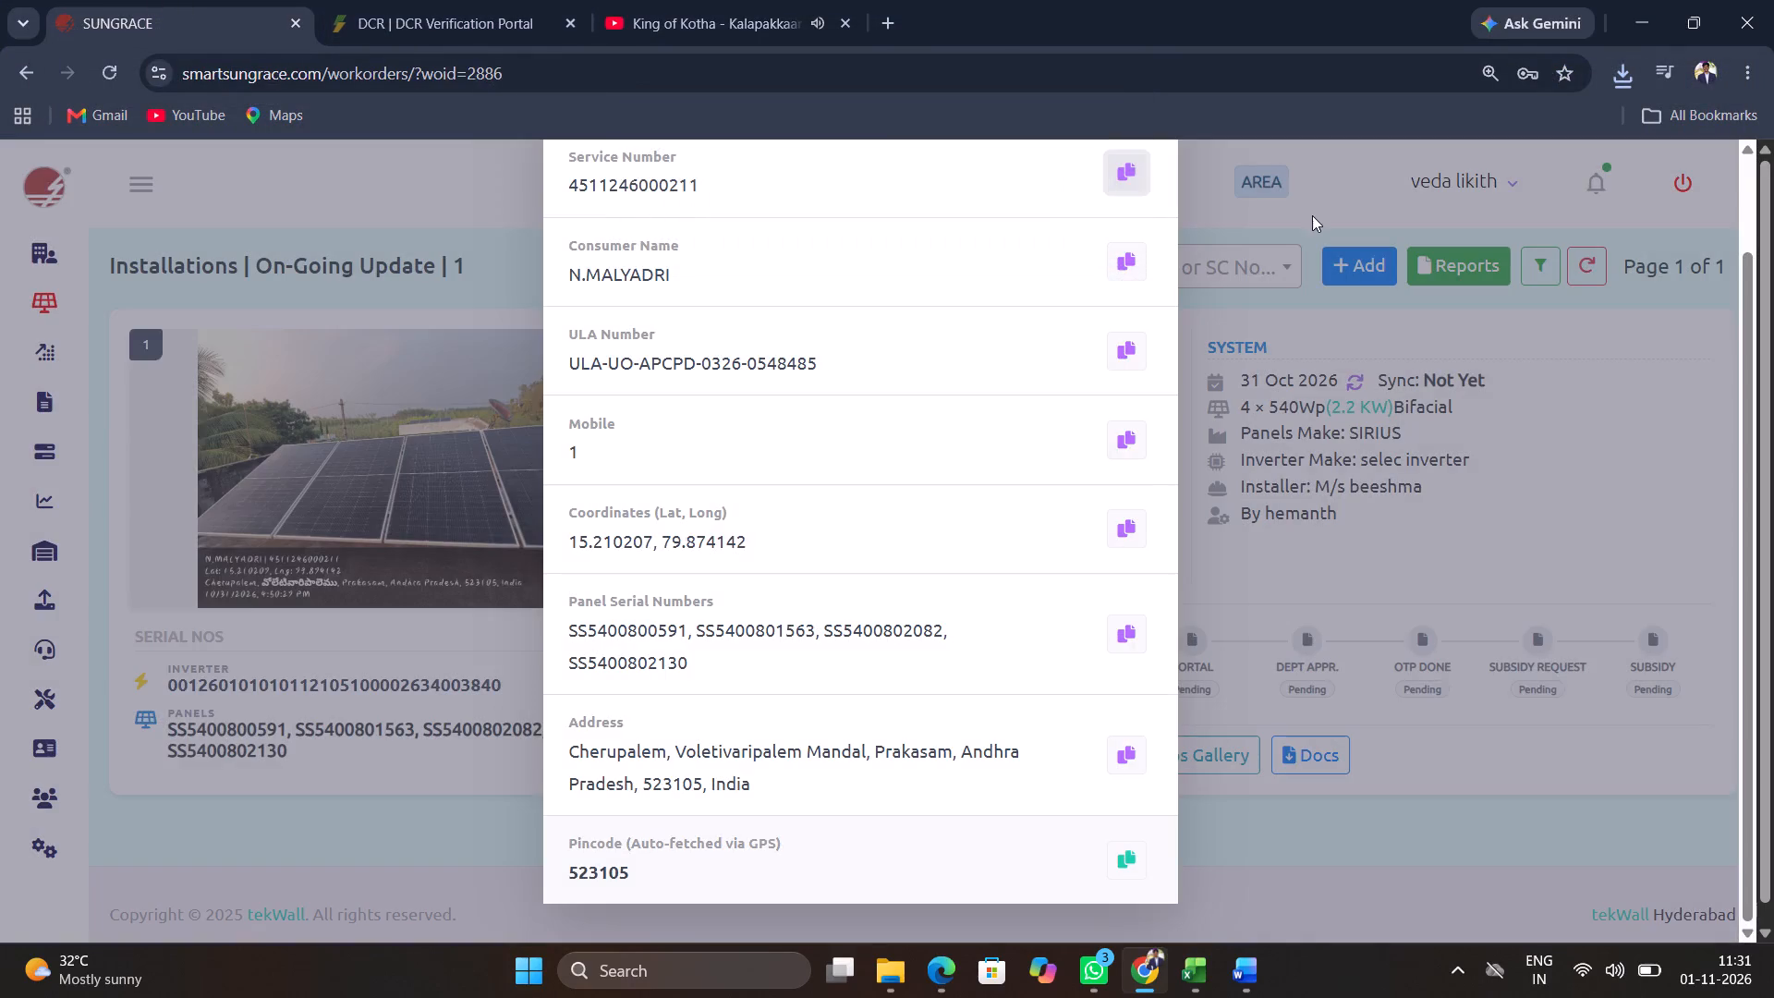
left_click(1255, 219)
left_click(986, 745)
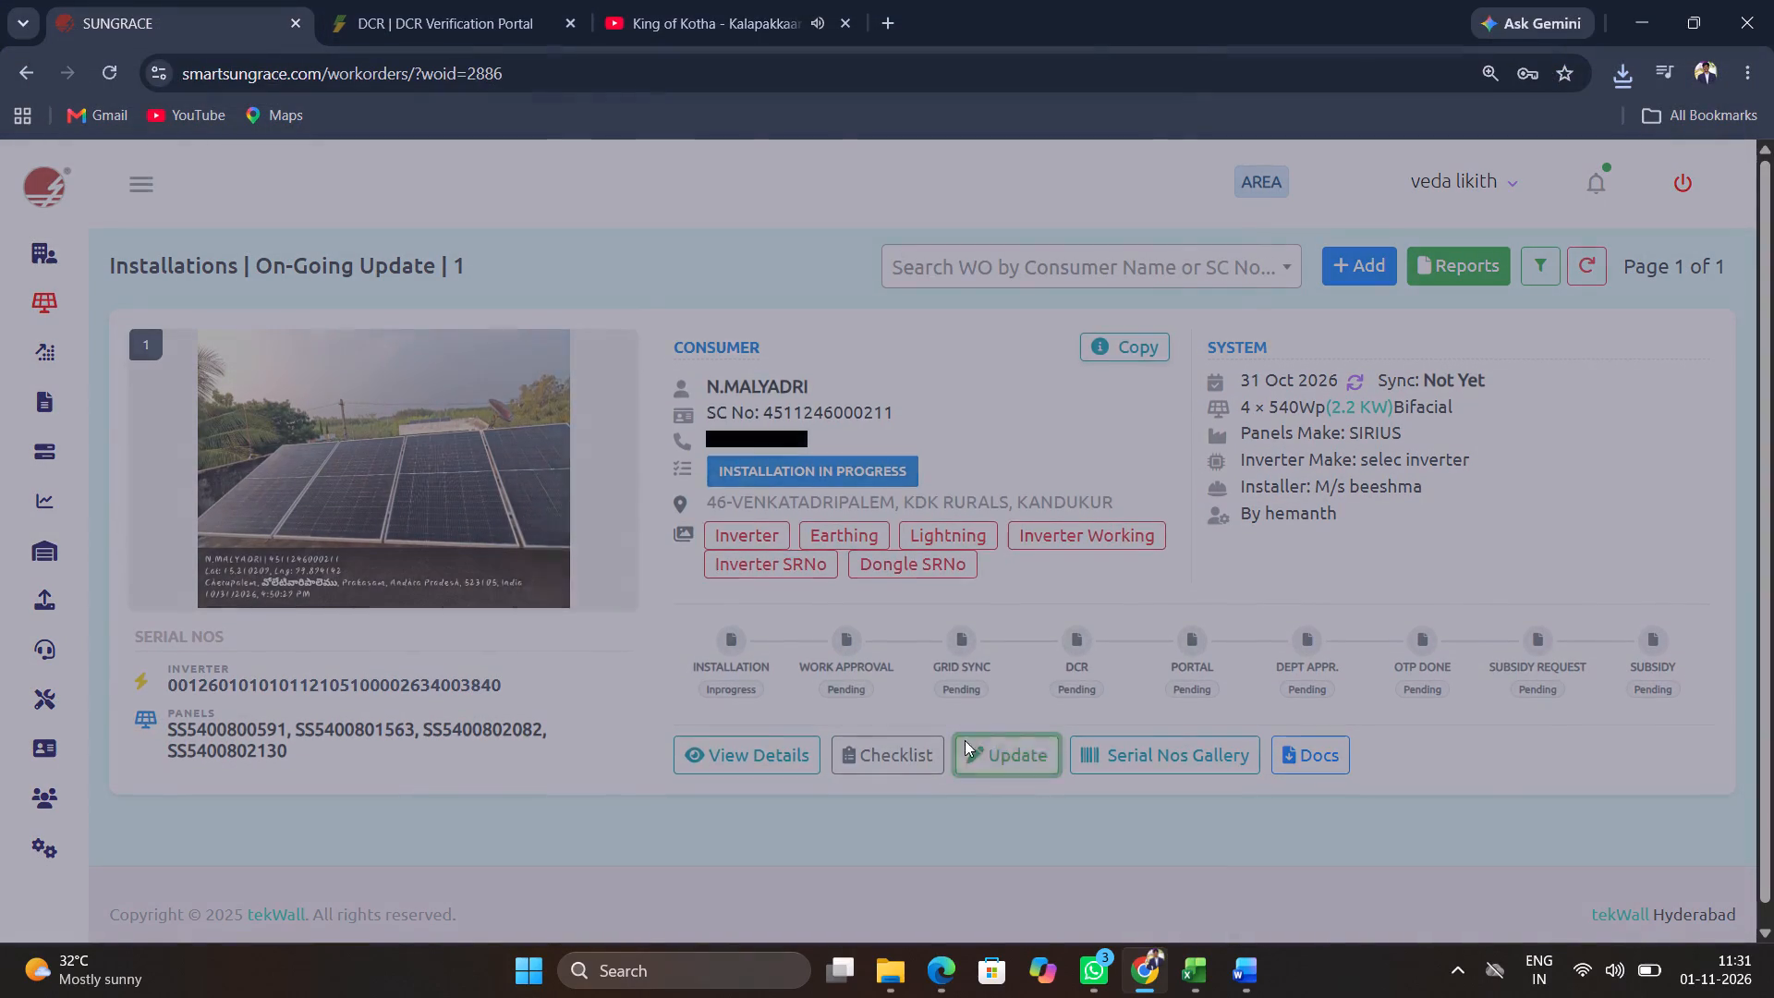
left_click(681, 642)
Attach the certificate PDF from the 296_ folder inside DCR009 as the work order's Dcr upload and submit the form.
scroll(628, 501, "down", 7)
left_click(626, 555)
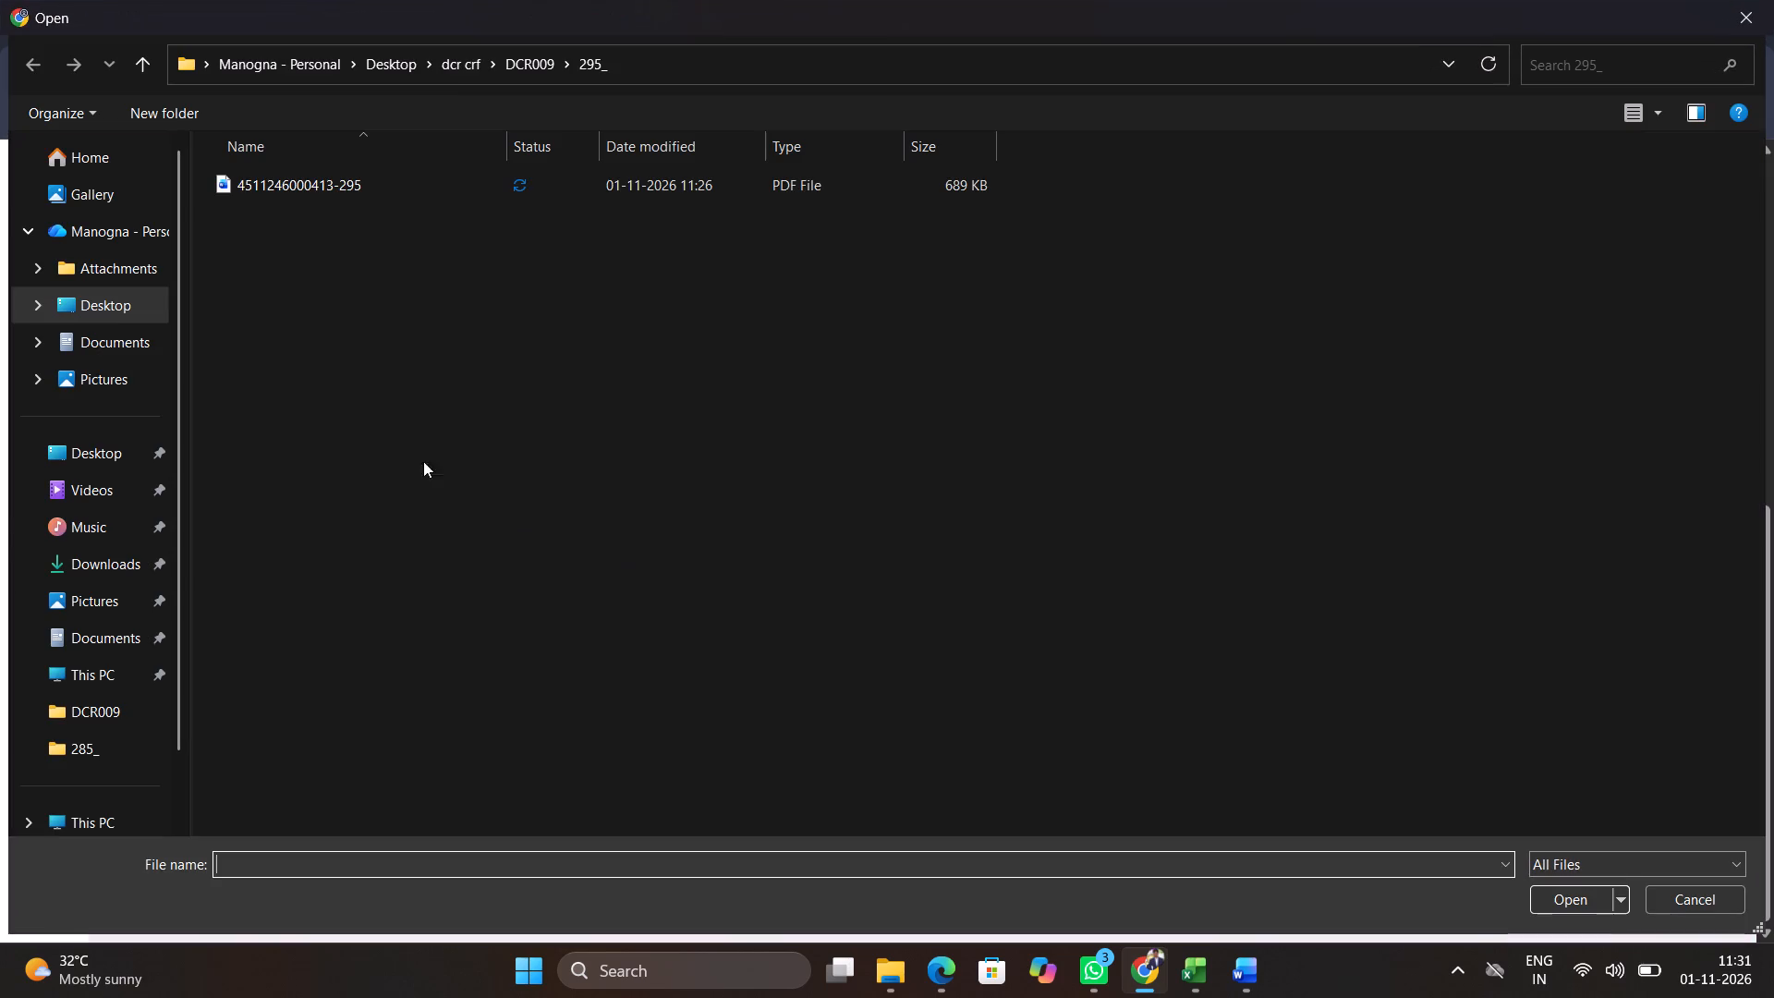
left_click(530, 63)
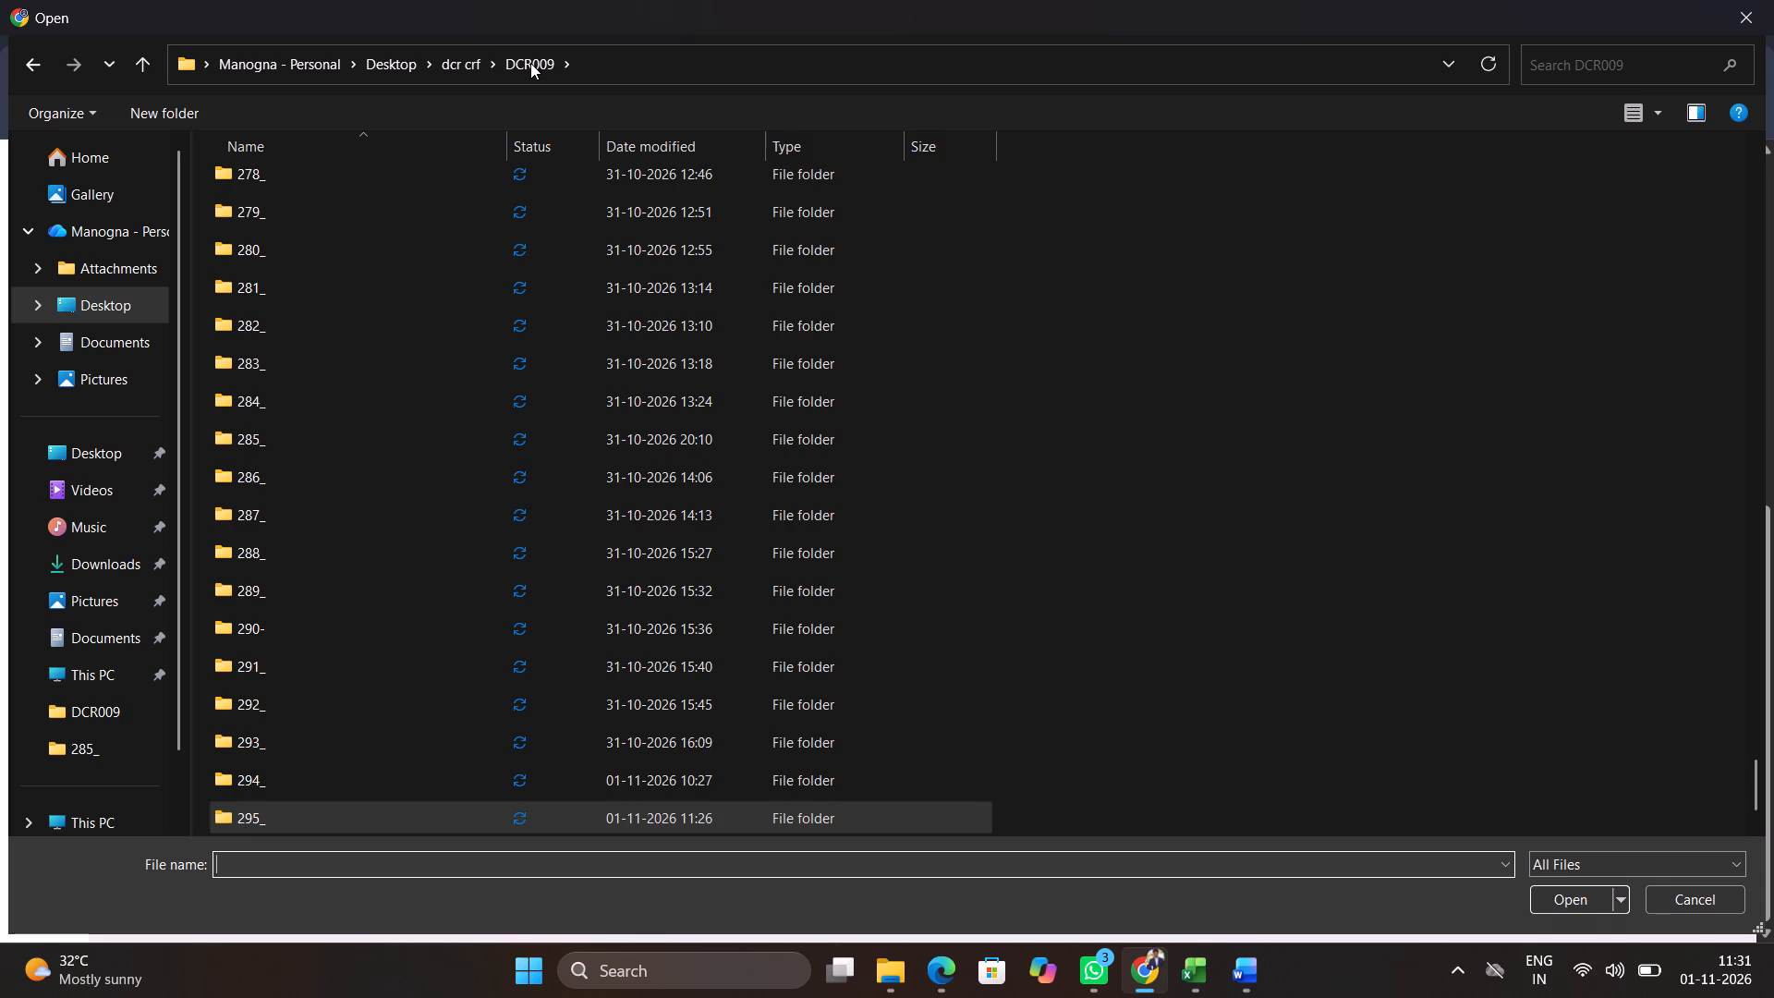
scroll(530, 63, "down", 4)
scroll(486, 550, "down", 4)
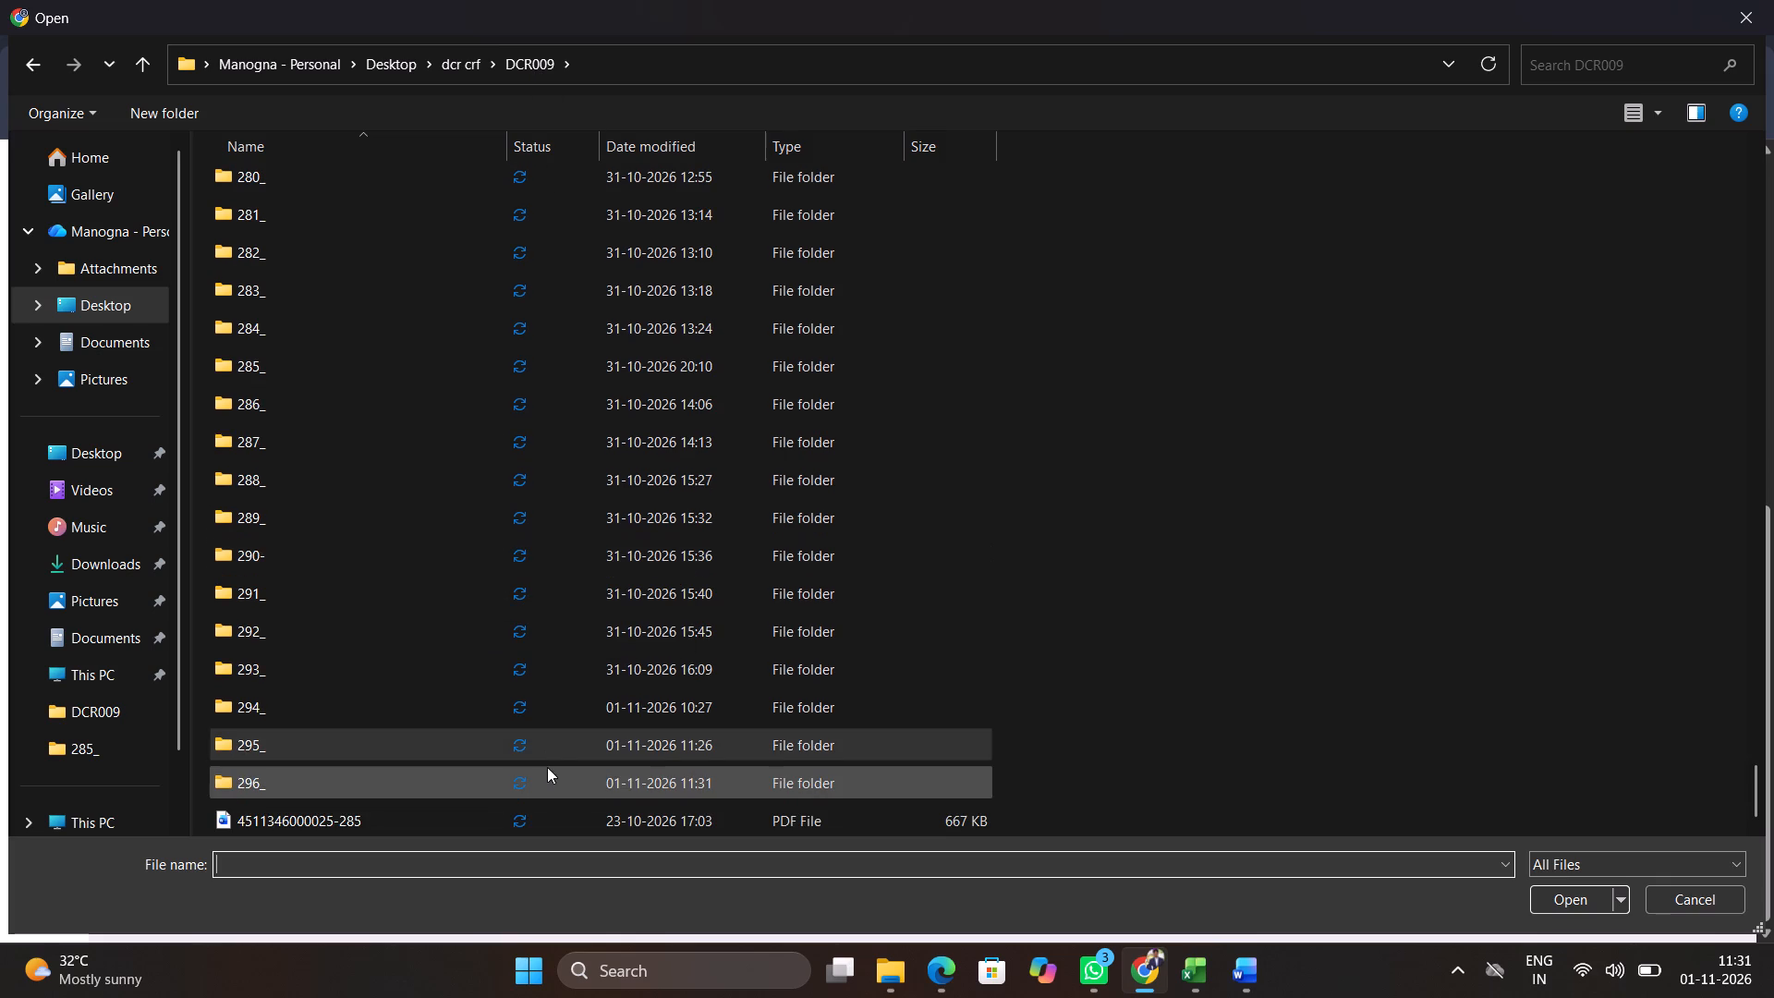
double_click(535, 776)
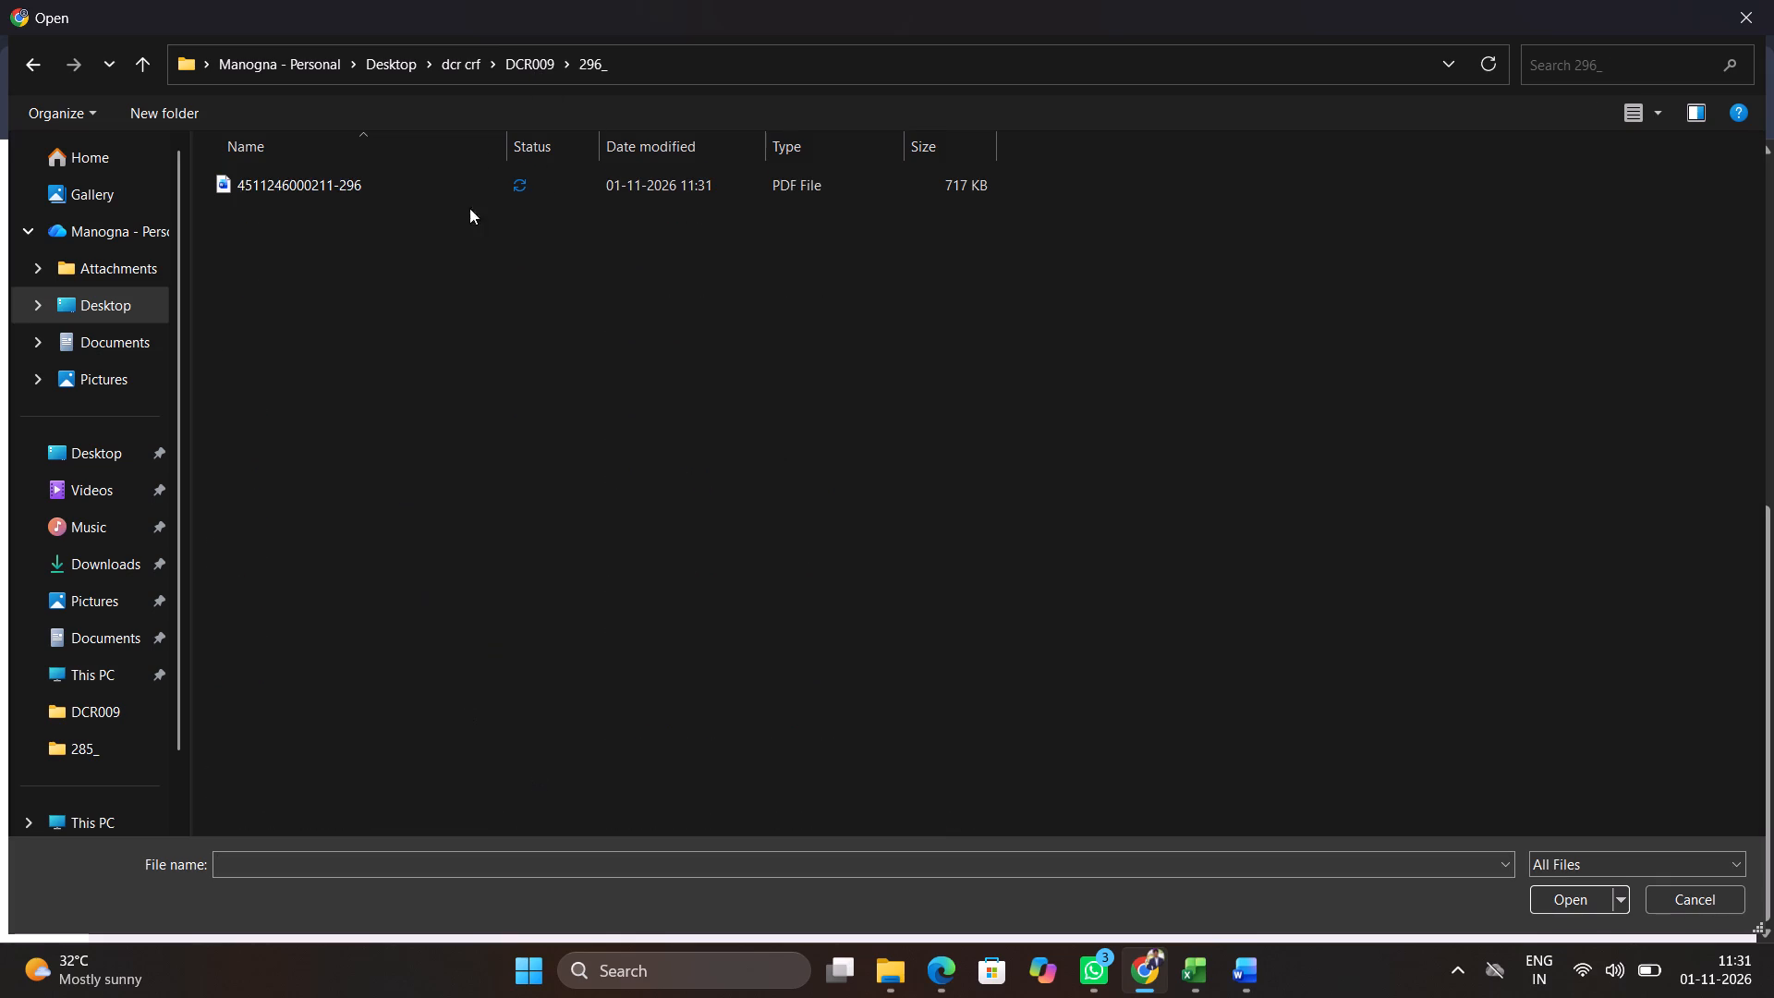
double_click(472, 200)
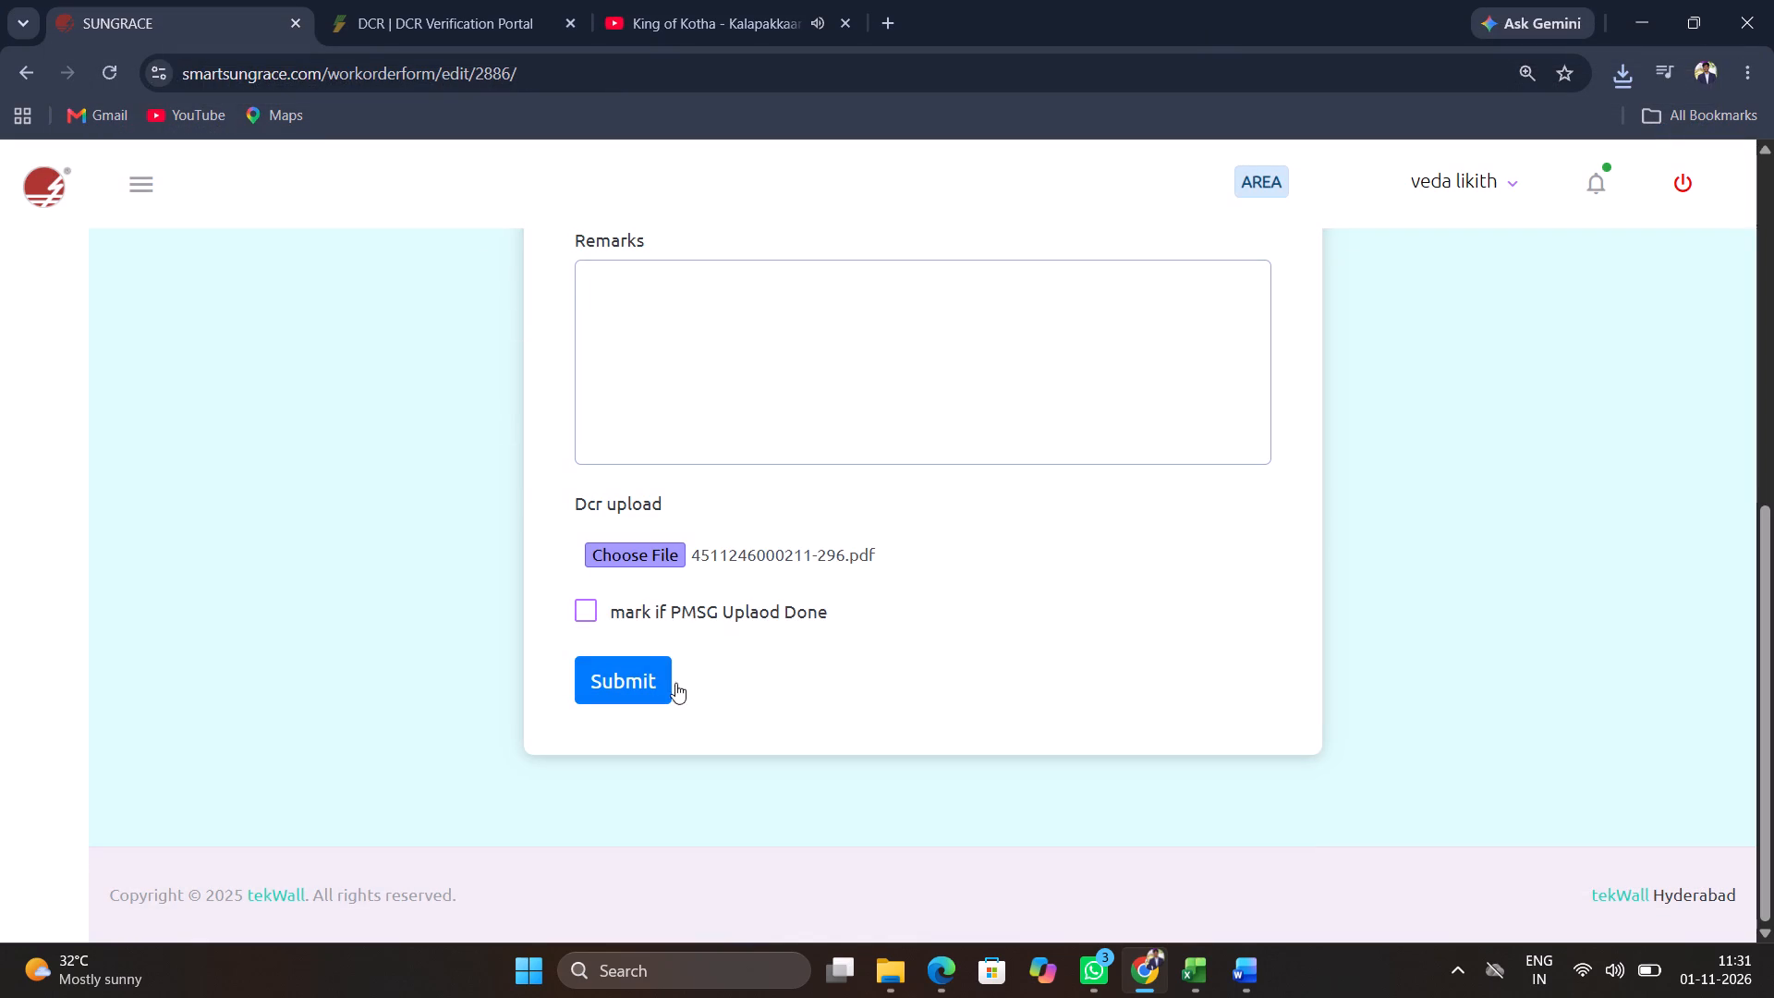
left_click(627, 675)
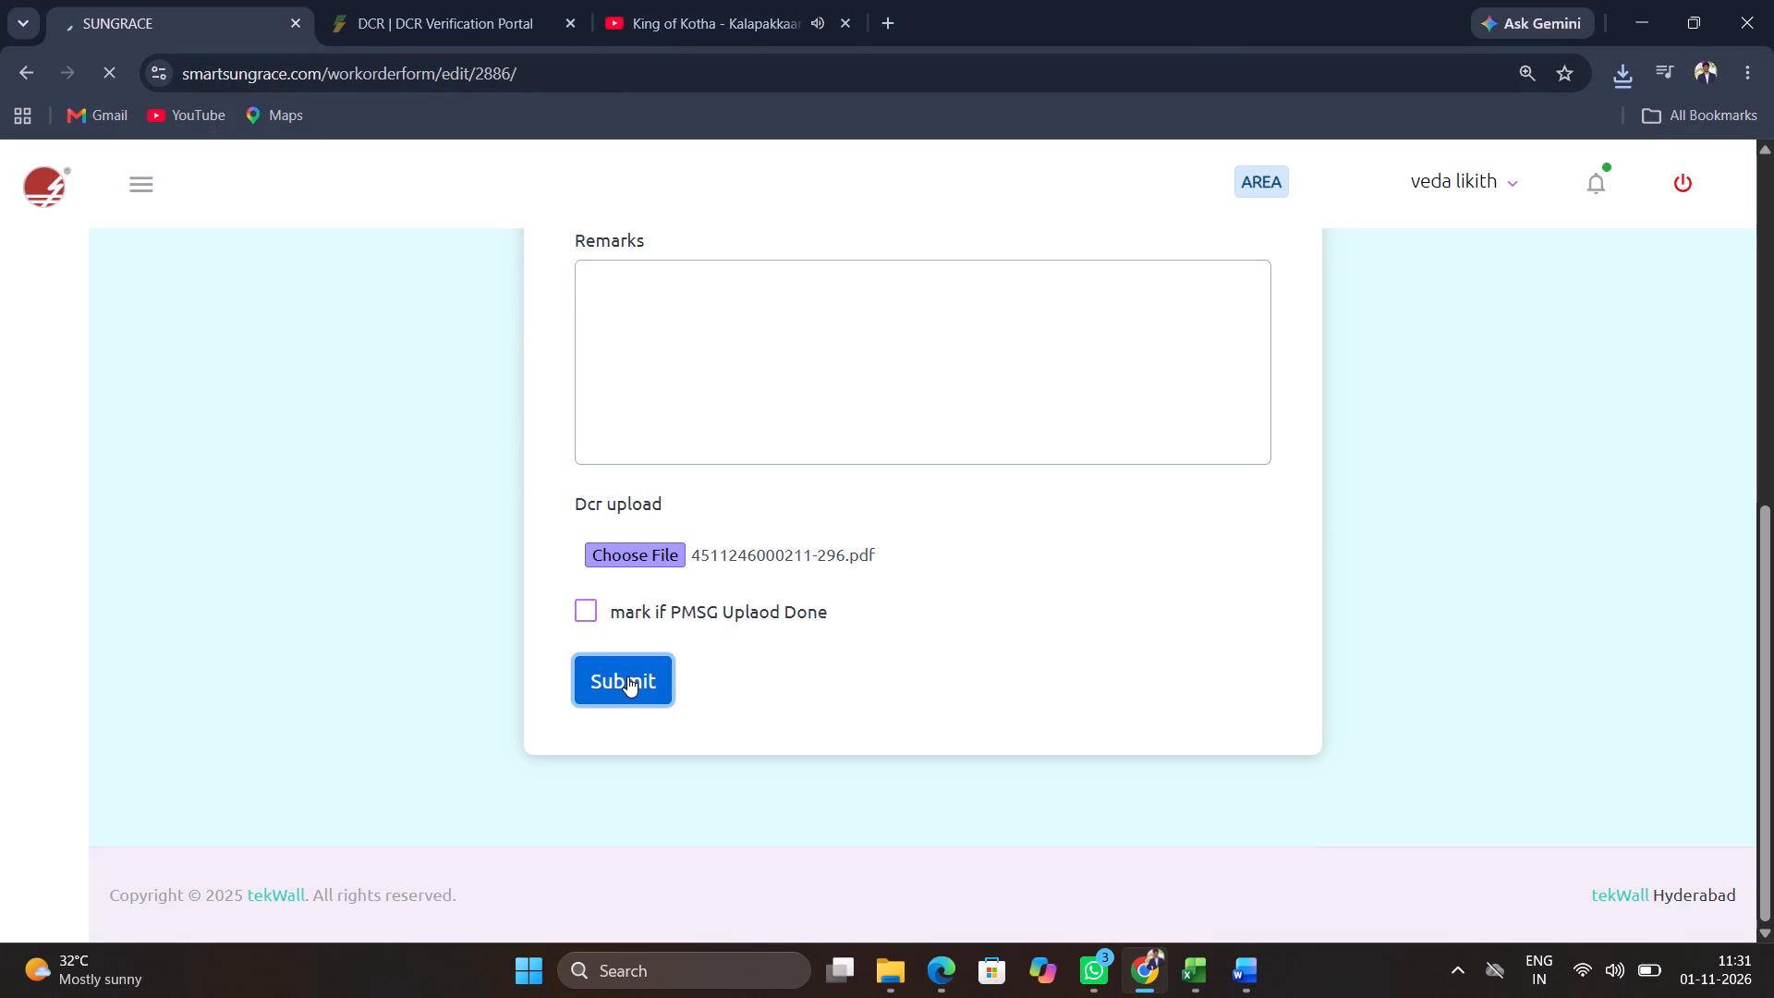
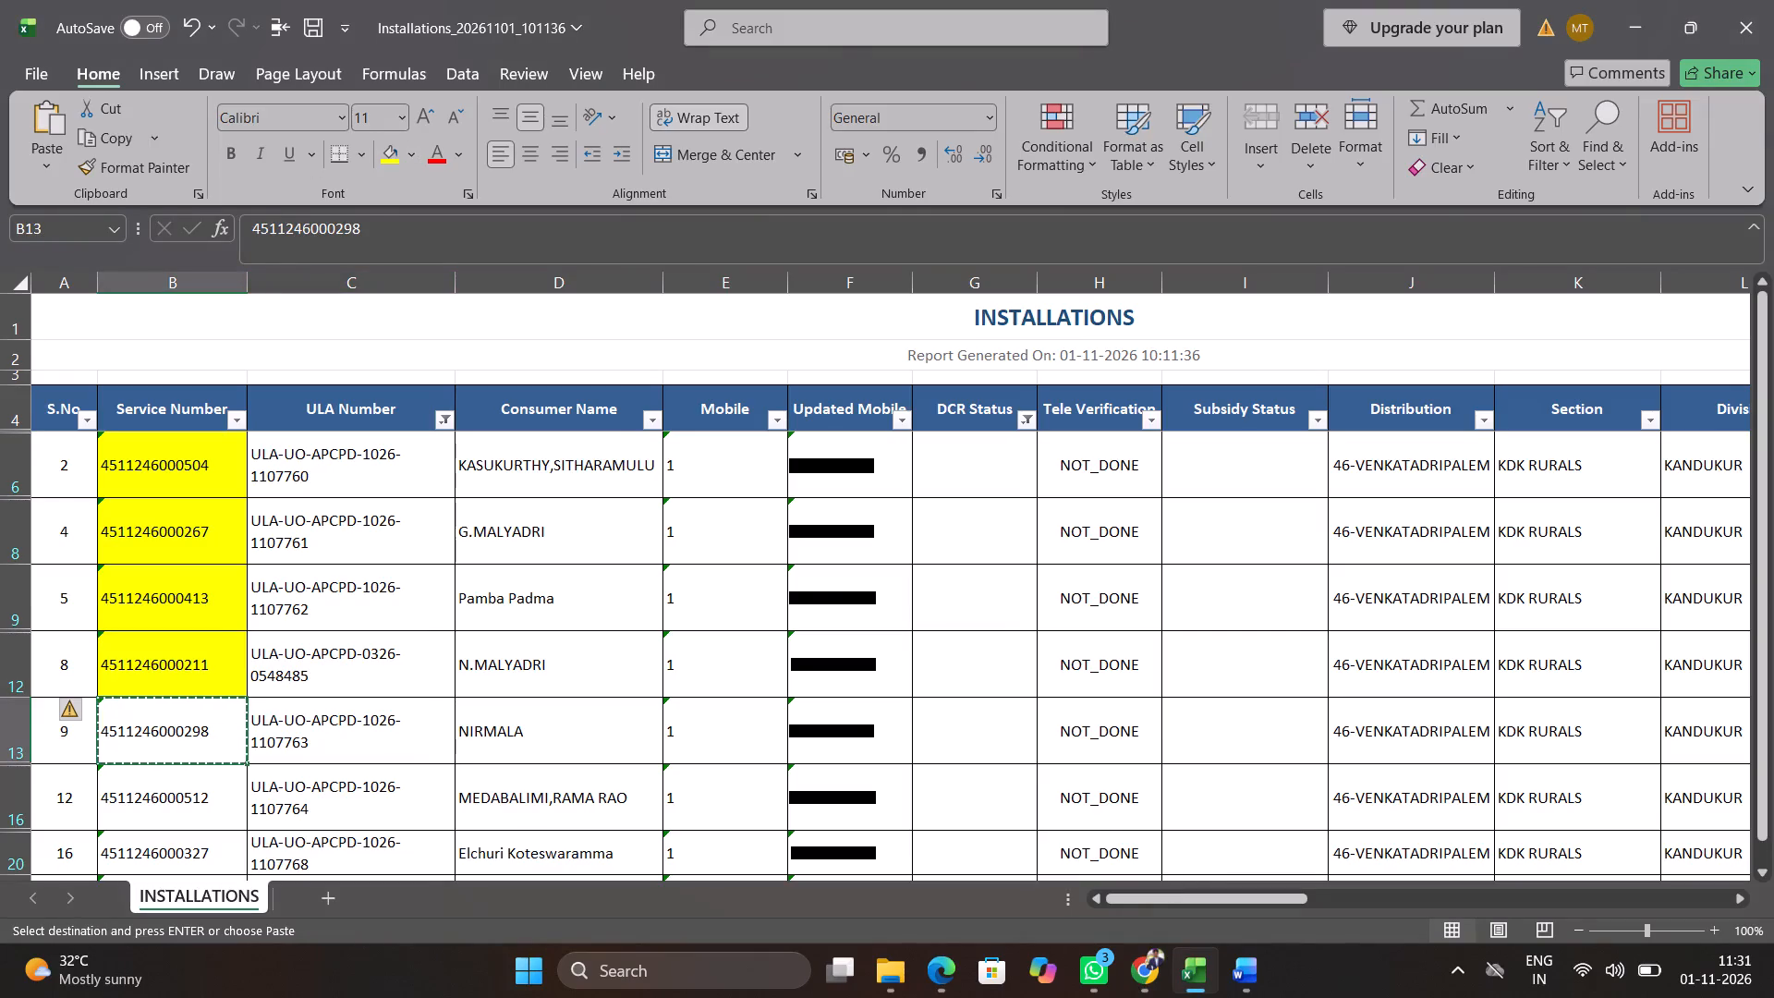
In Sungrace, find the work order of the row 13 consumer by the service number copied from Excel and open its Quick Copy Details.
left_click(1156, 877)
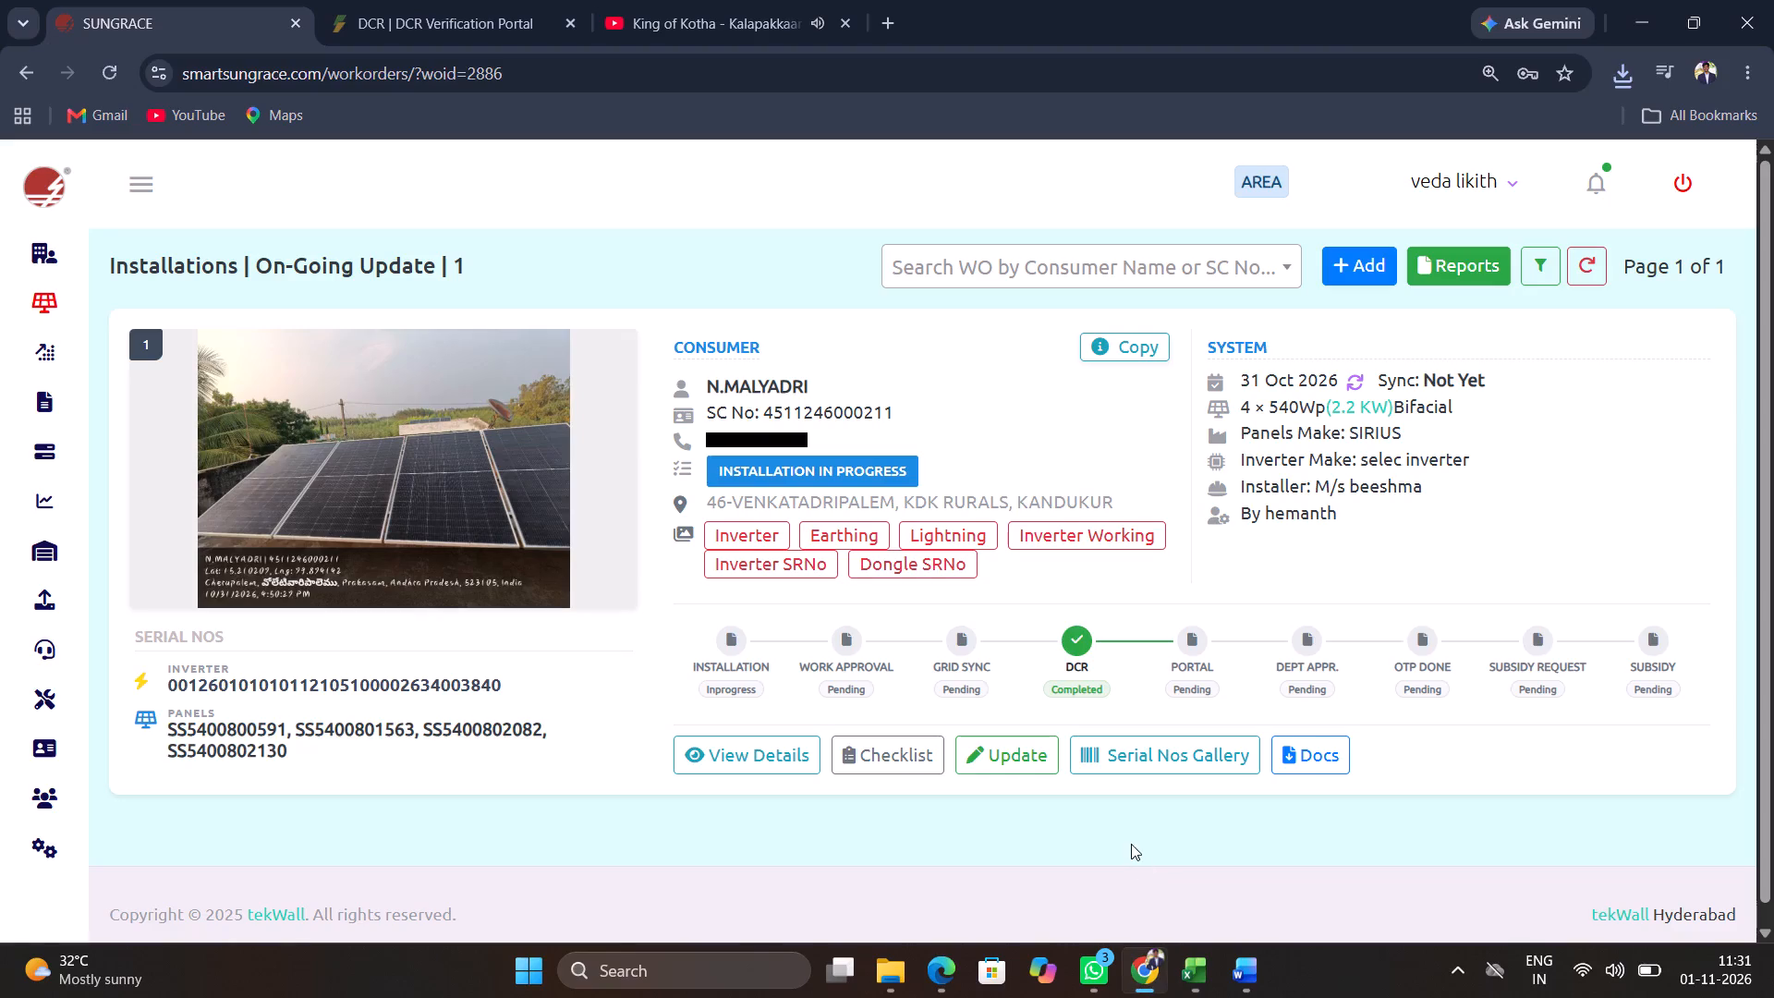
left_click(949, 260)
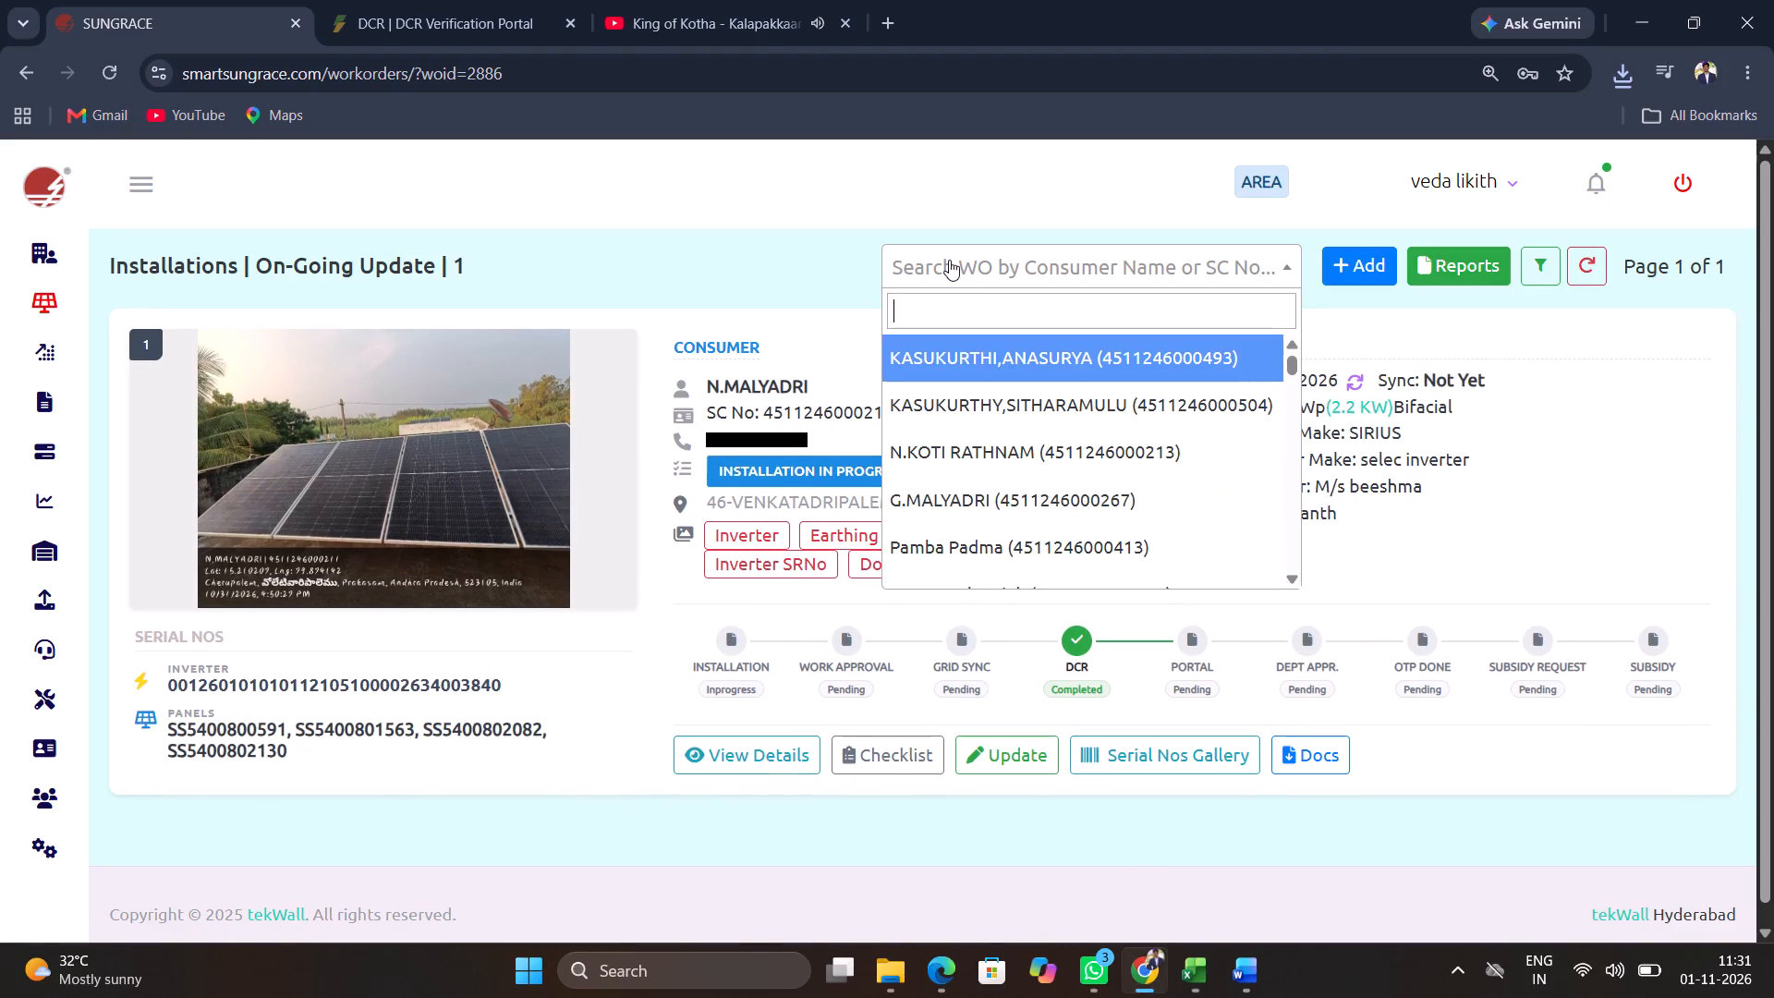
key("ctrl+v")
key("ctrl+v")
key("Return")
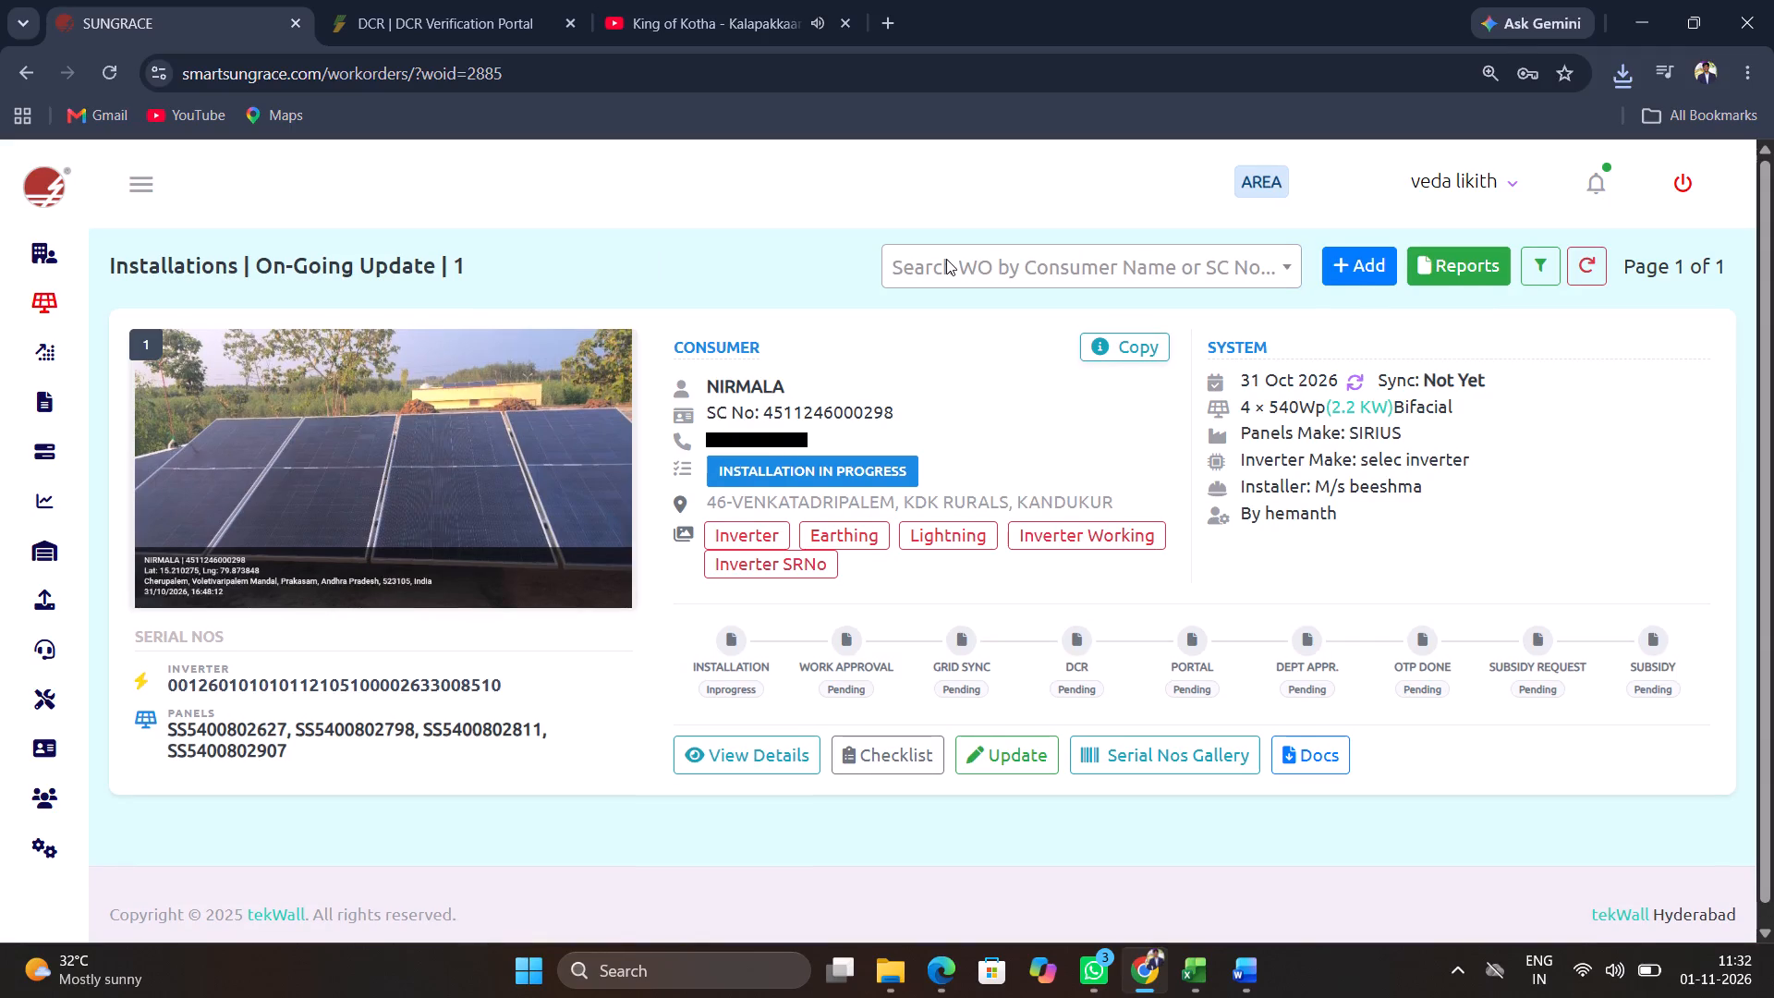
left_click(1082, 262)
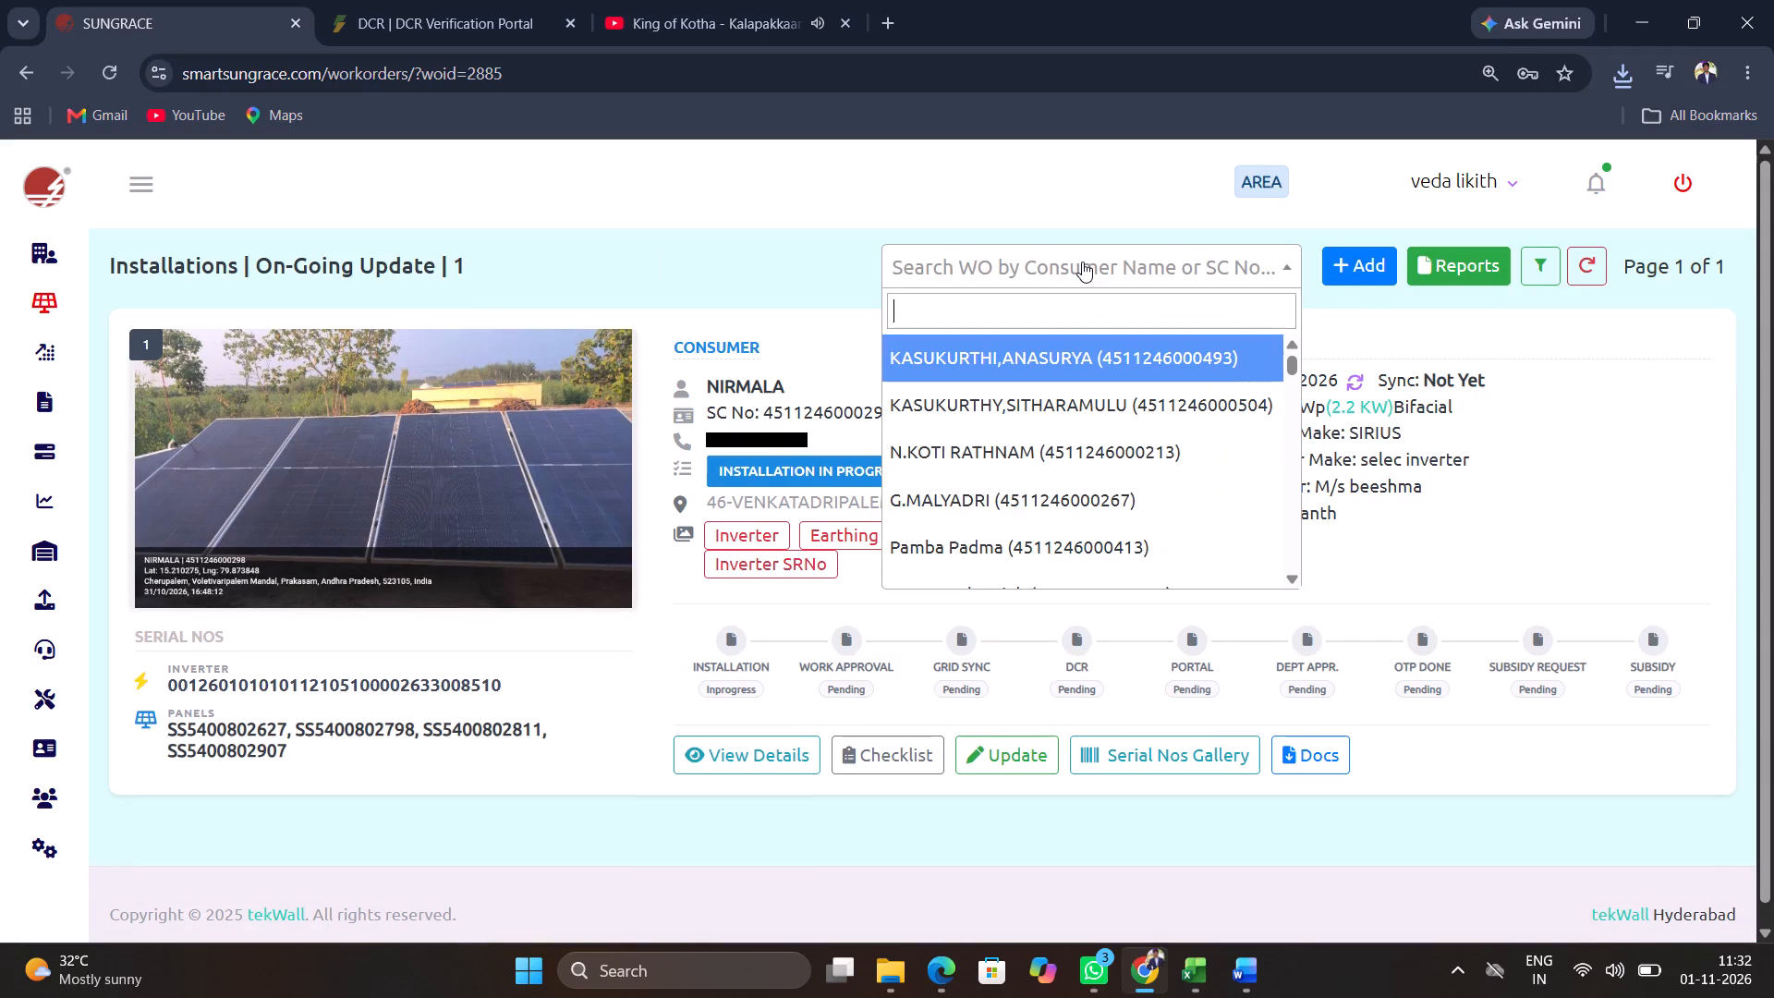
key("Return")
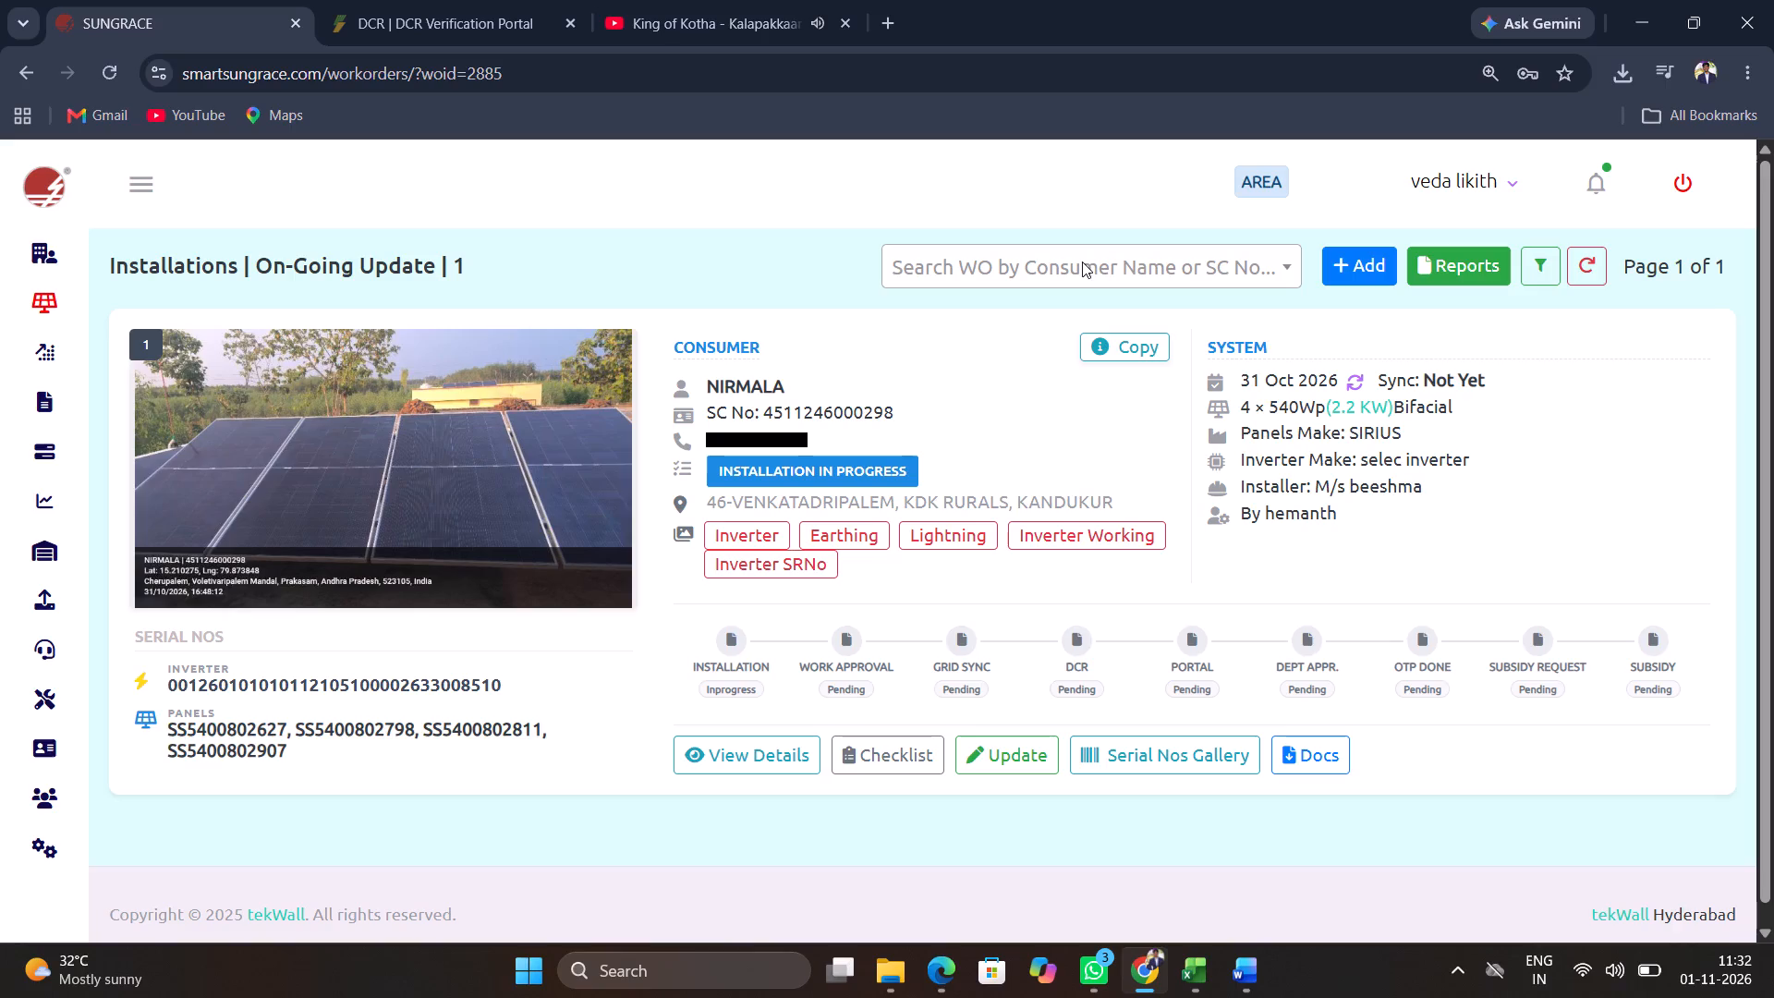
left_click(1114, 349)
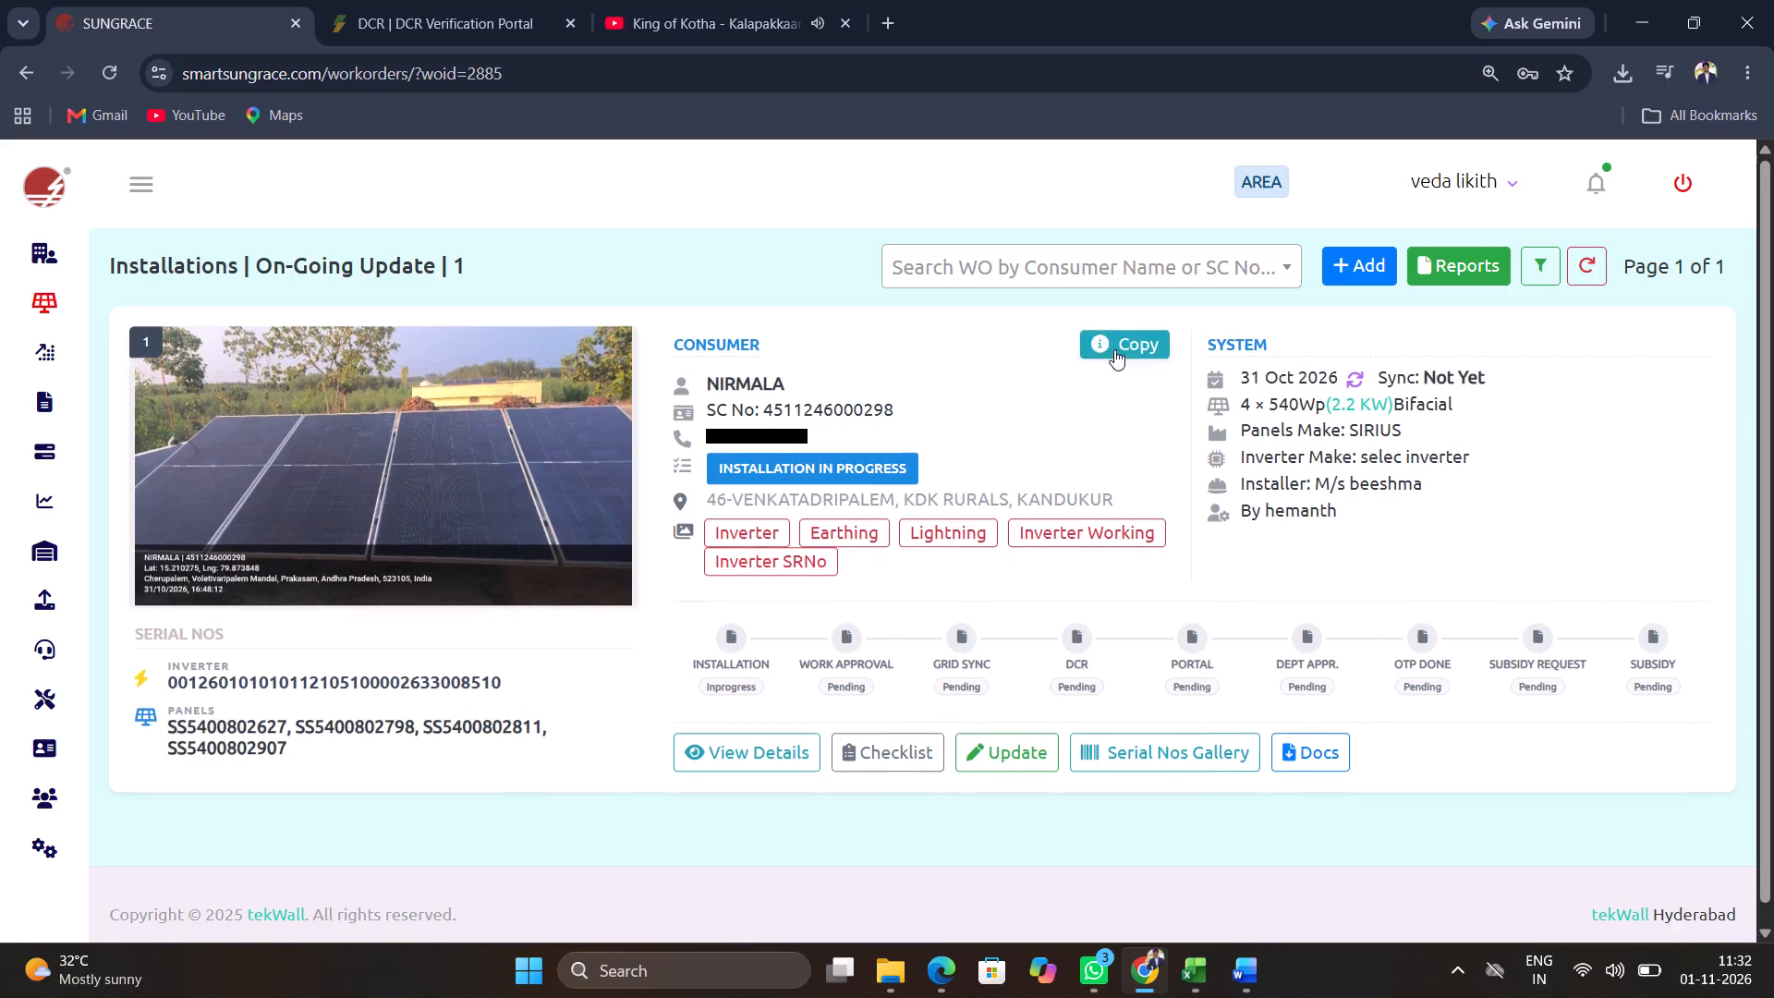
Switch to the YouTube video and view it in full screen.
left_click(747, 18)
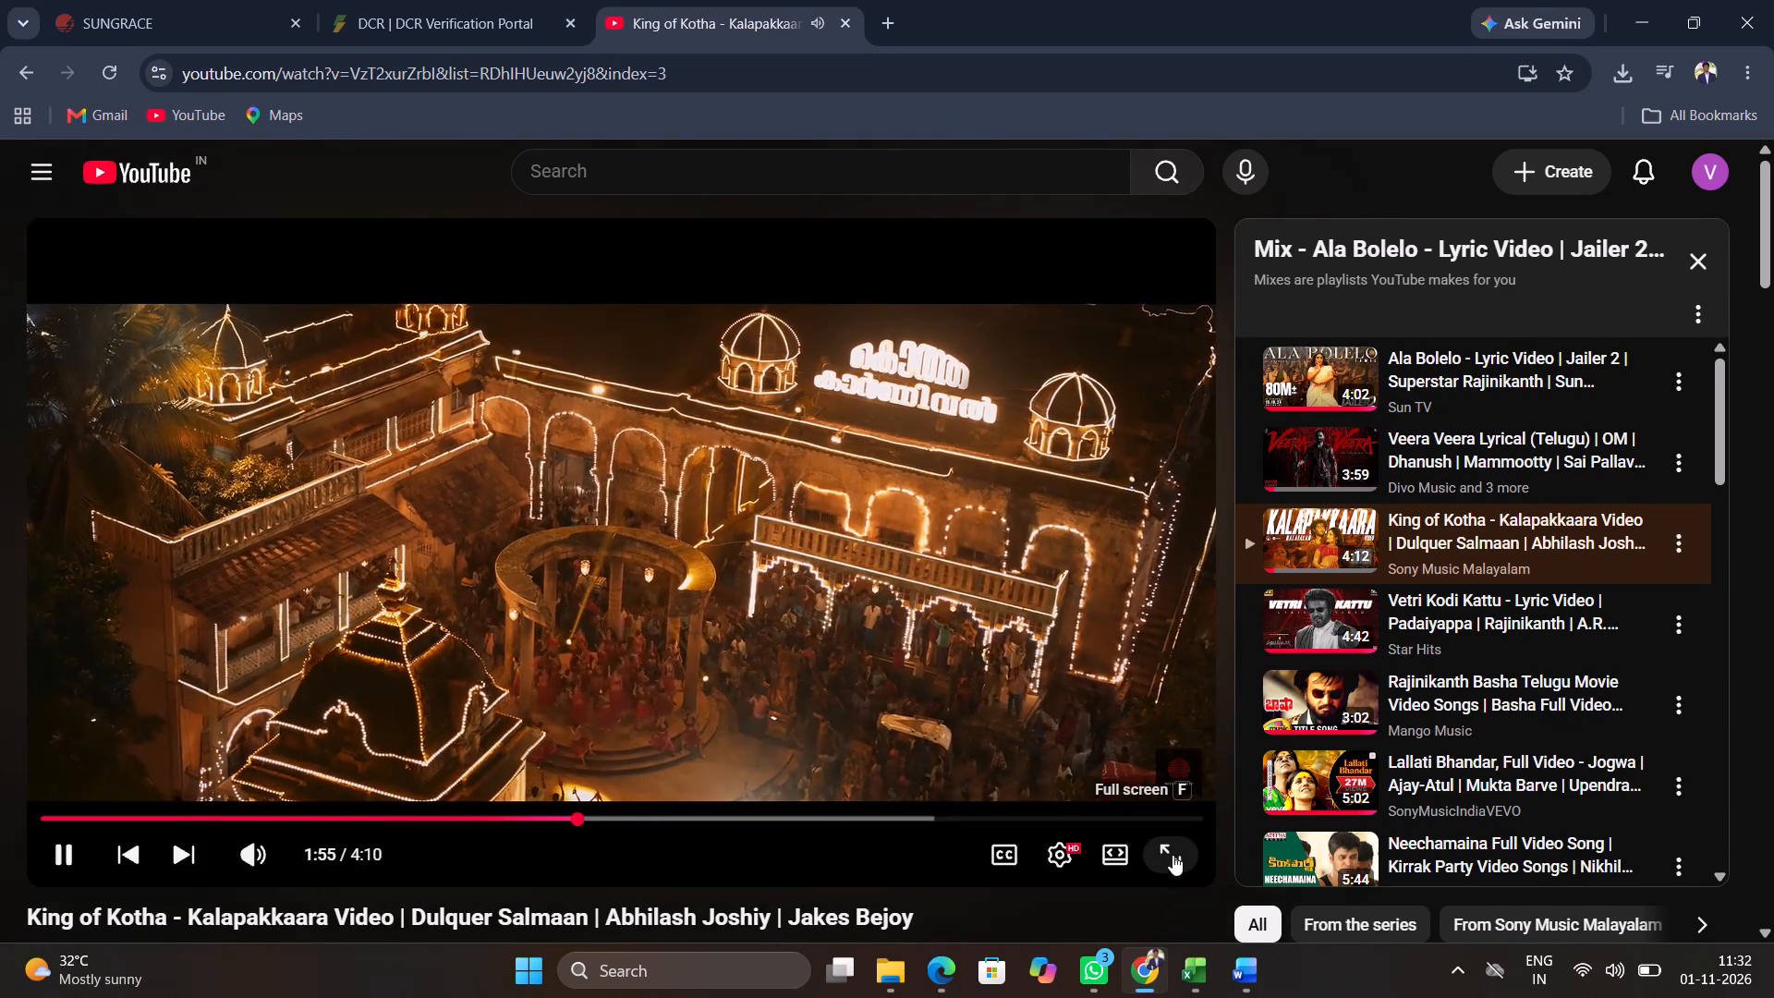
left_click(1172, 853)
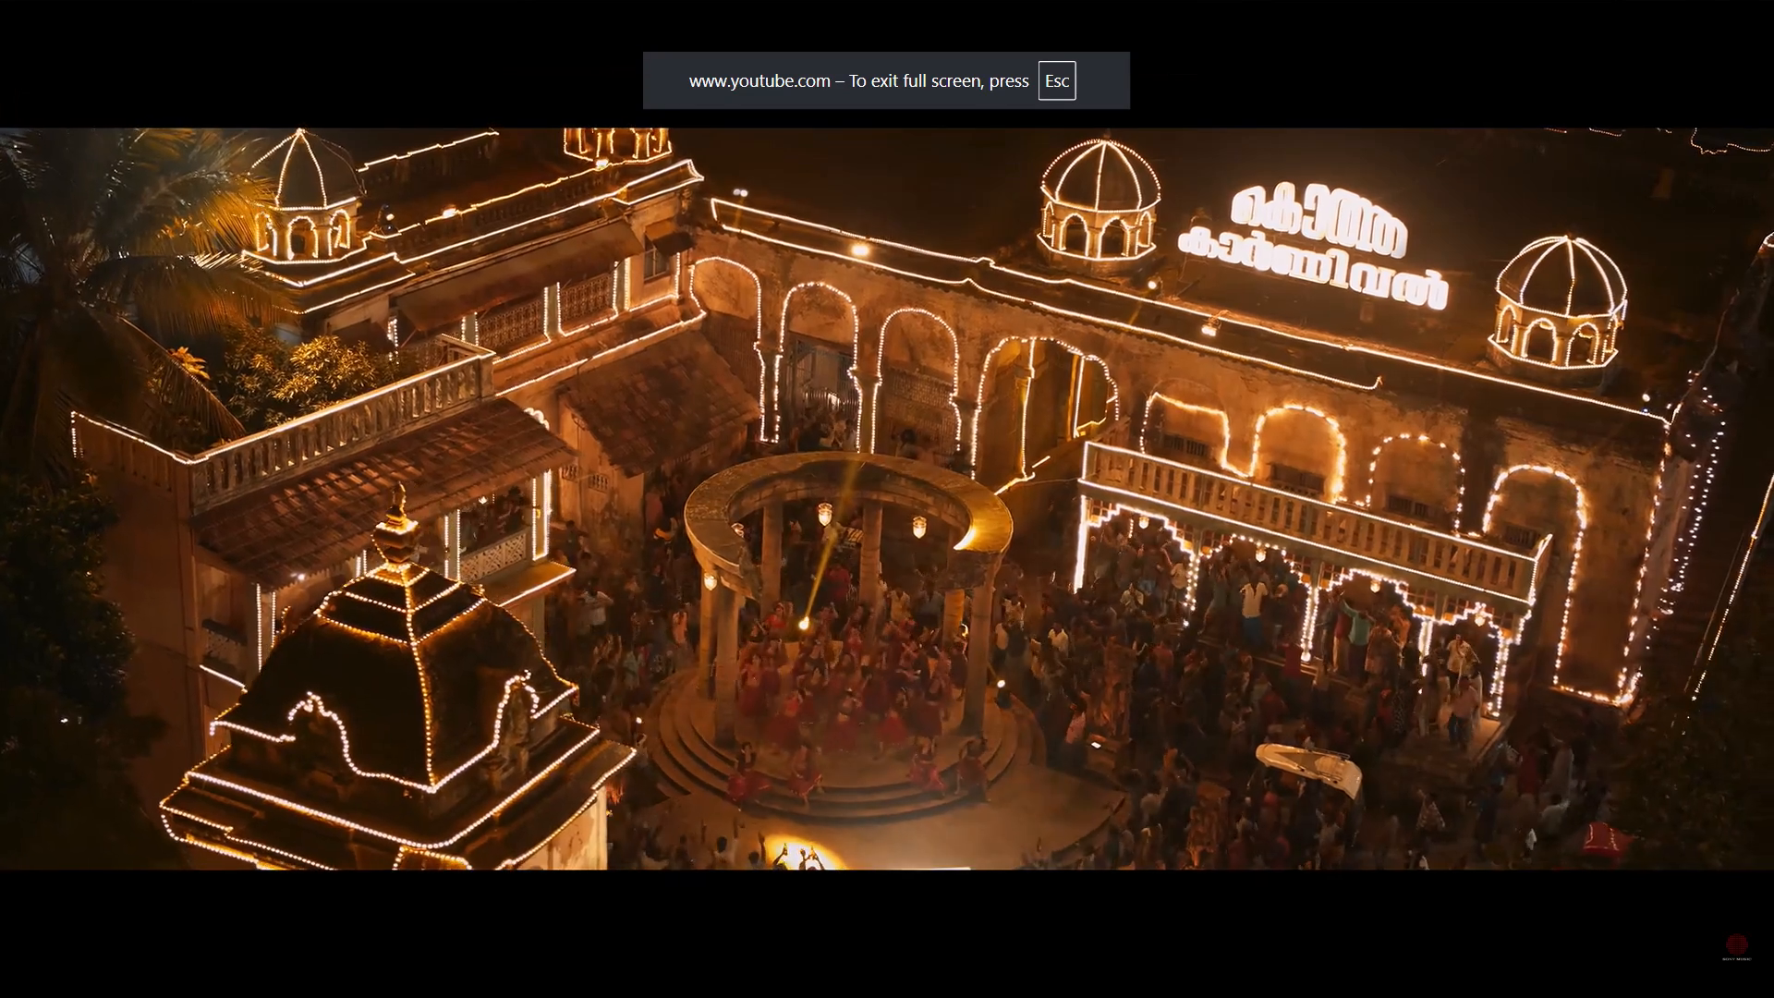
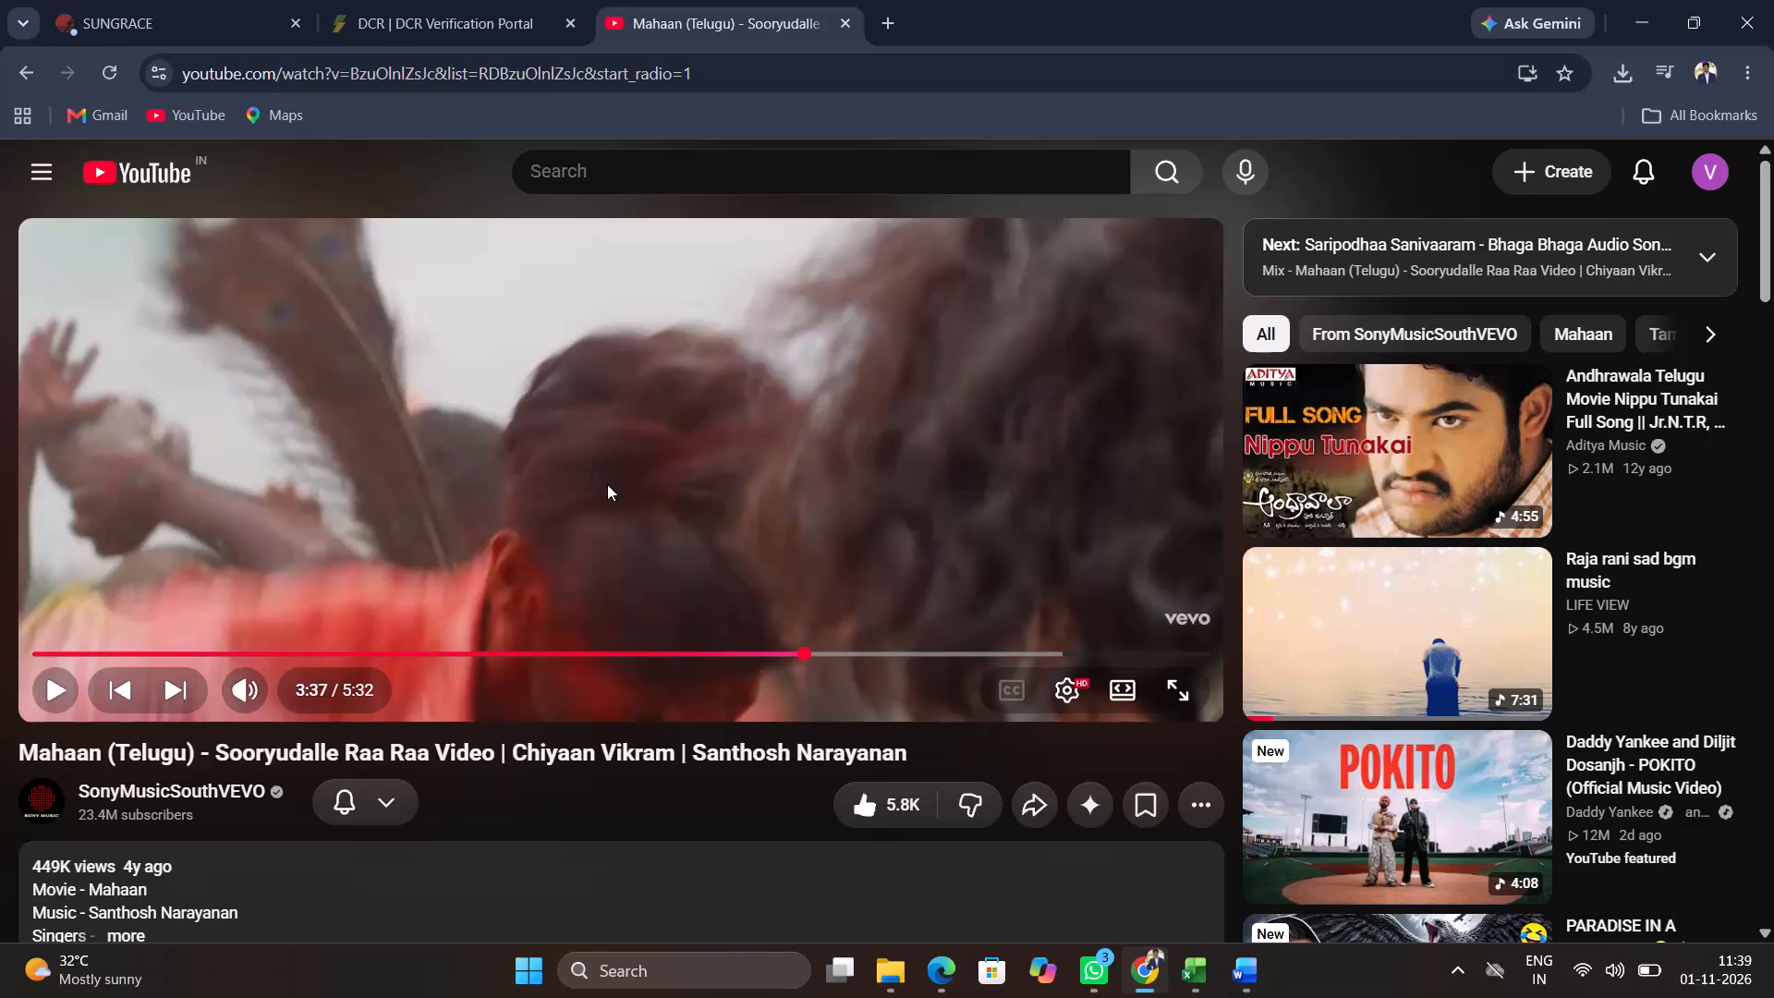
Resume playback of the paused YouTube video.
left_click(607, 484)
Return from the video to the work order in Sungrace, switch to the DCR Verification Portal and start a new Issue to Consumer (B2C) entry.
left_click(145, 36)
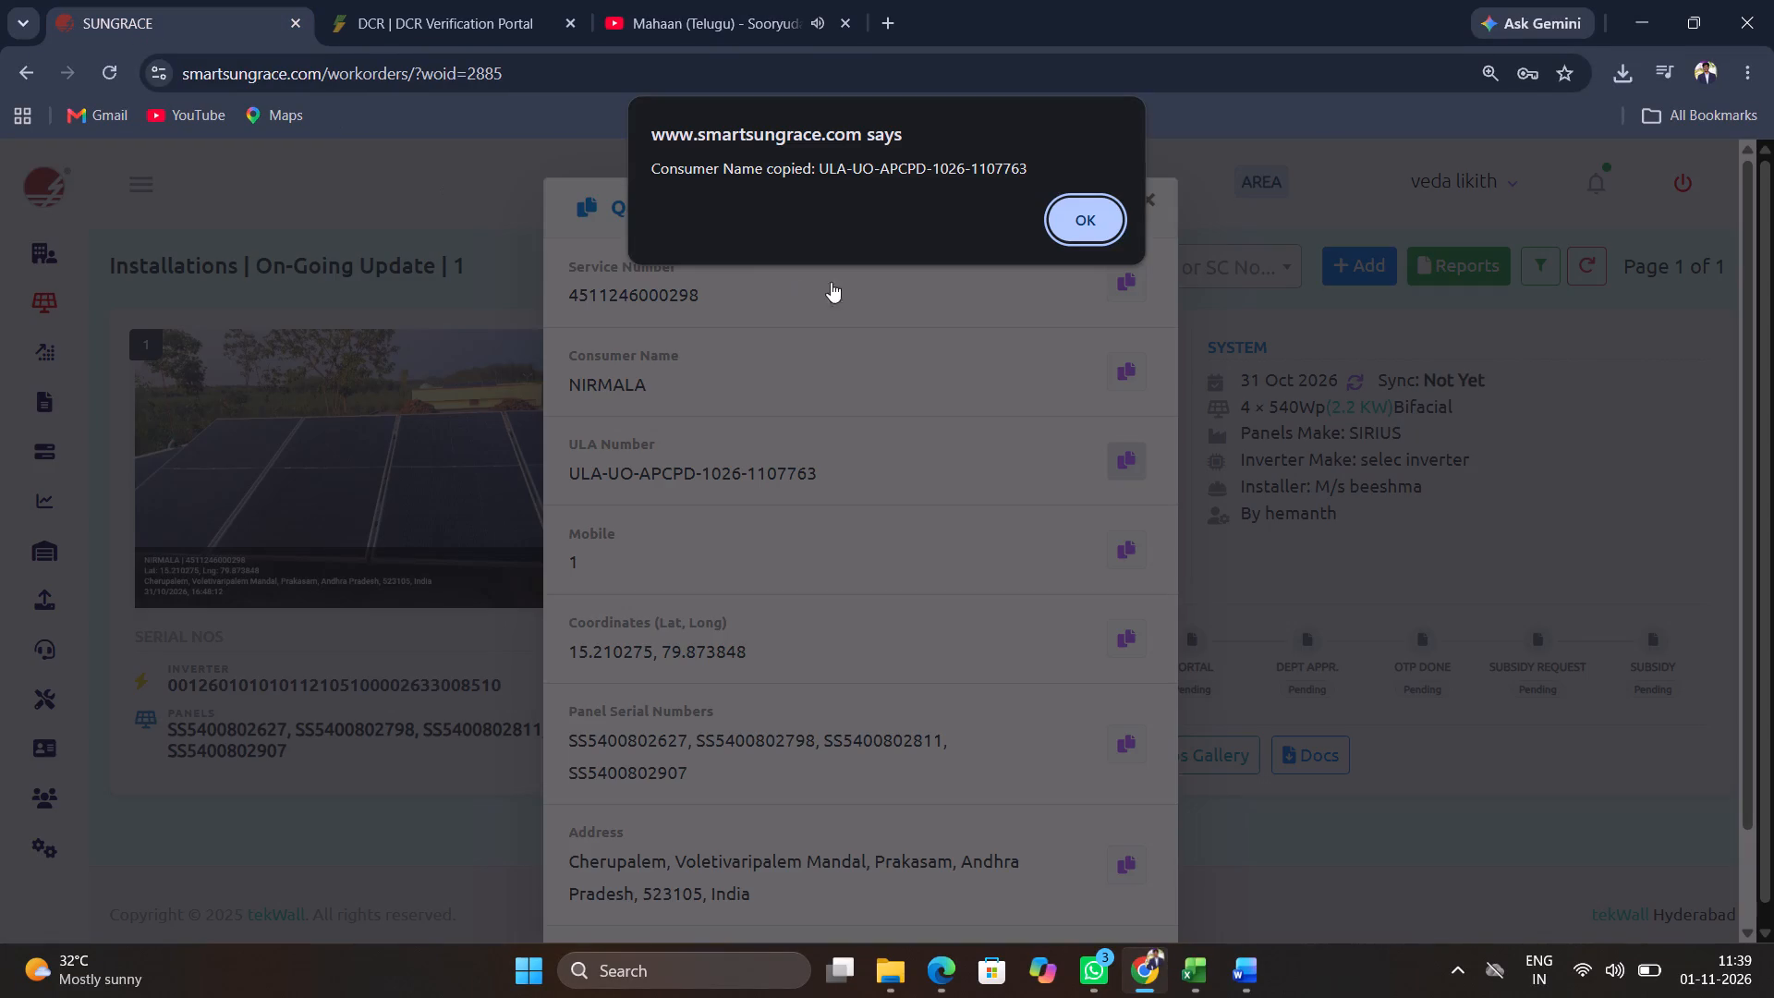
left_click(467, 3)
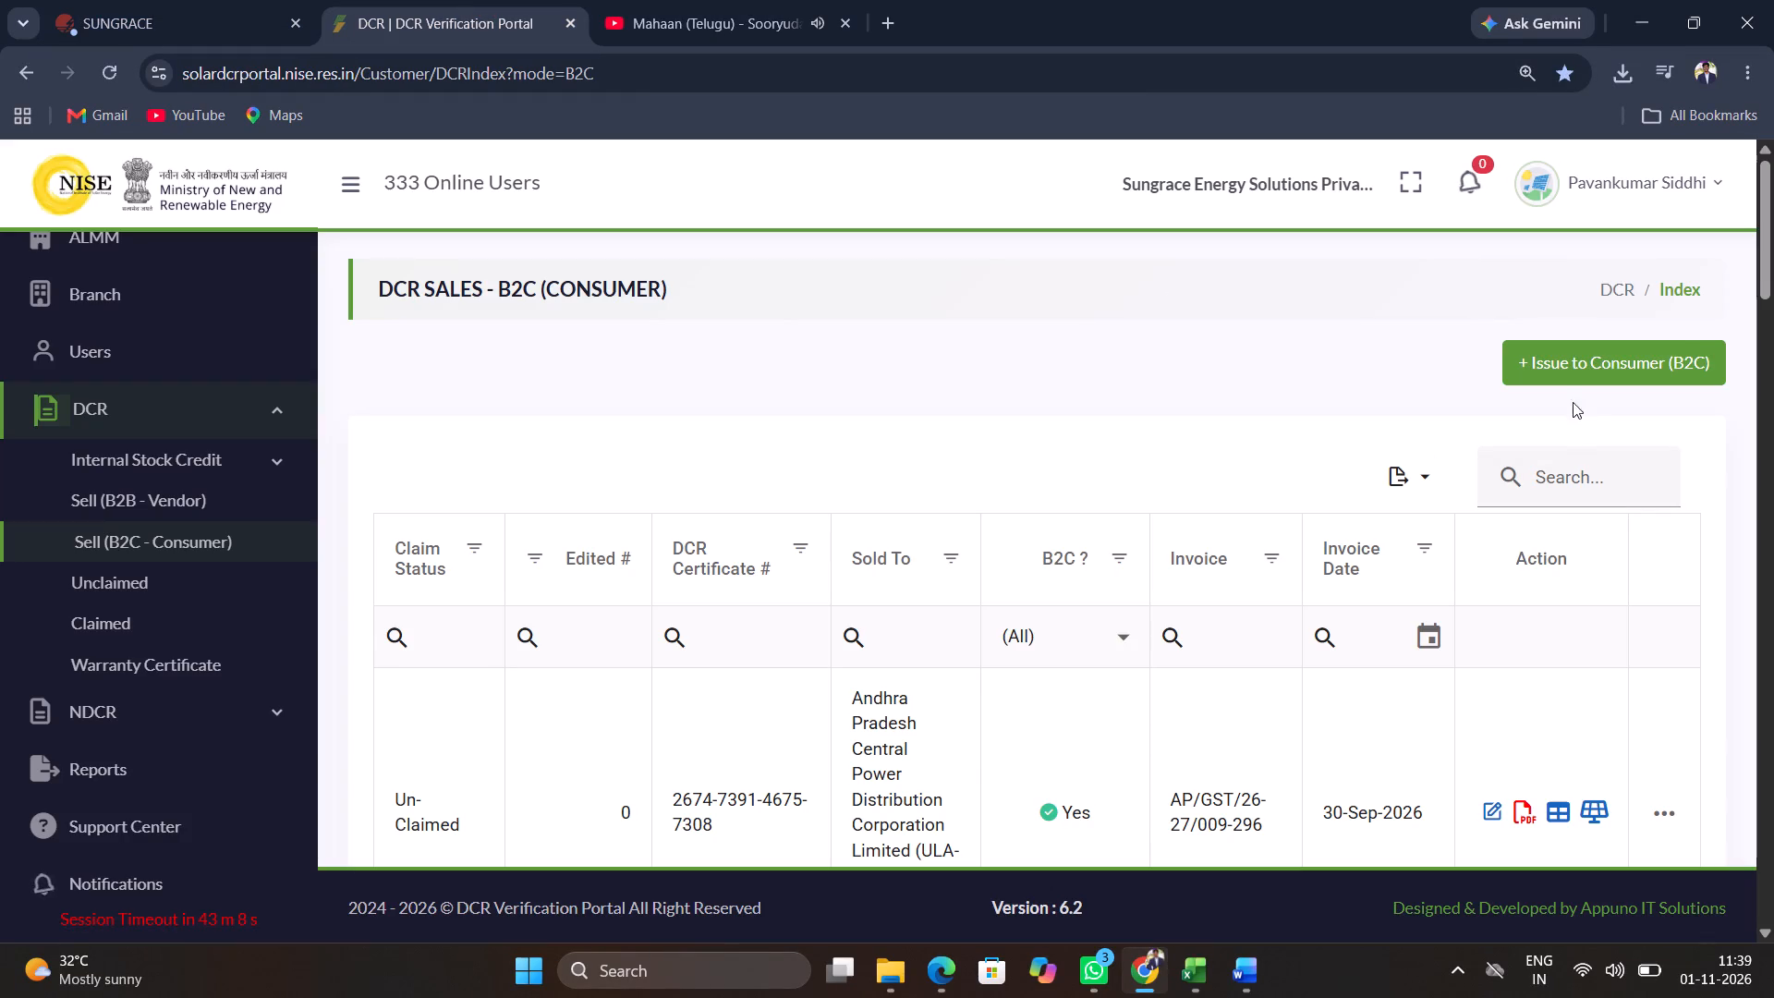
left_click(1552, 359)
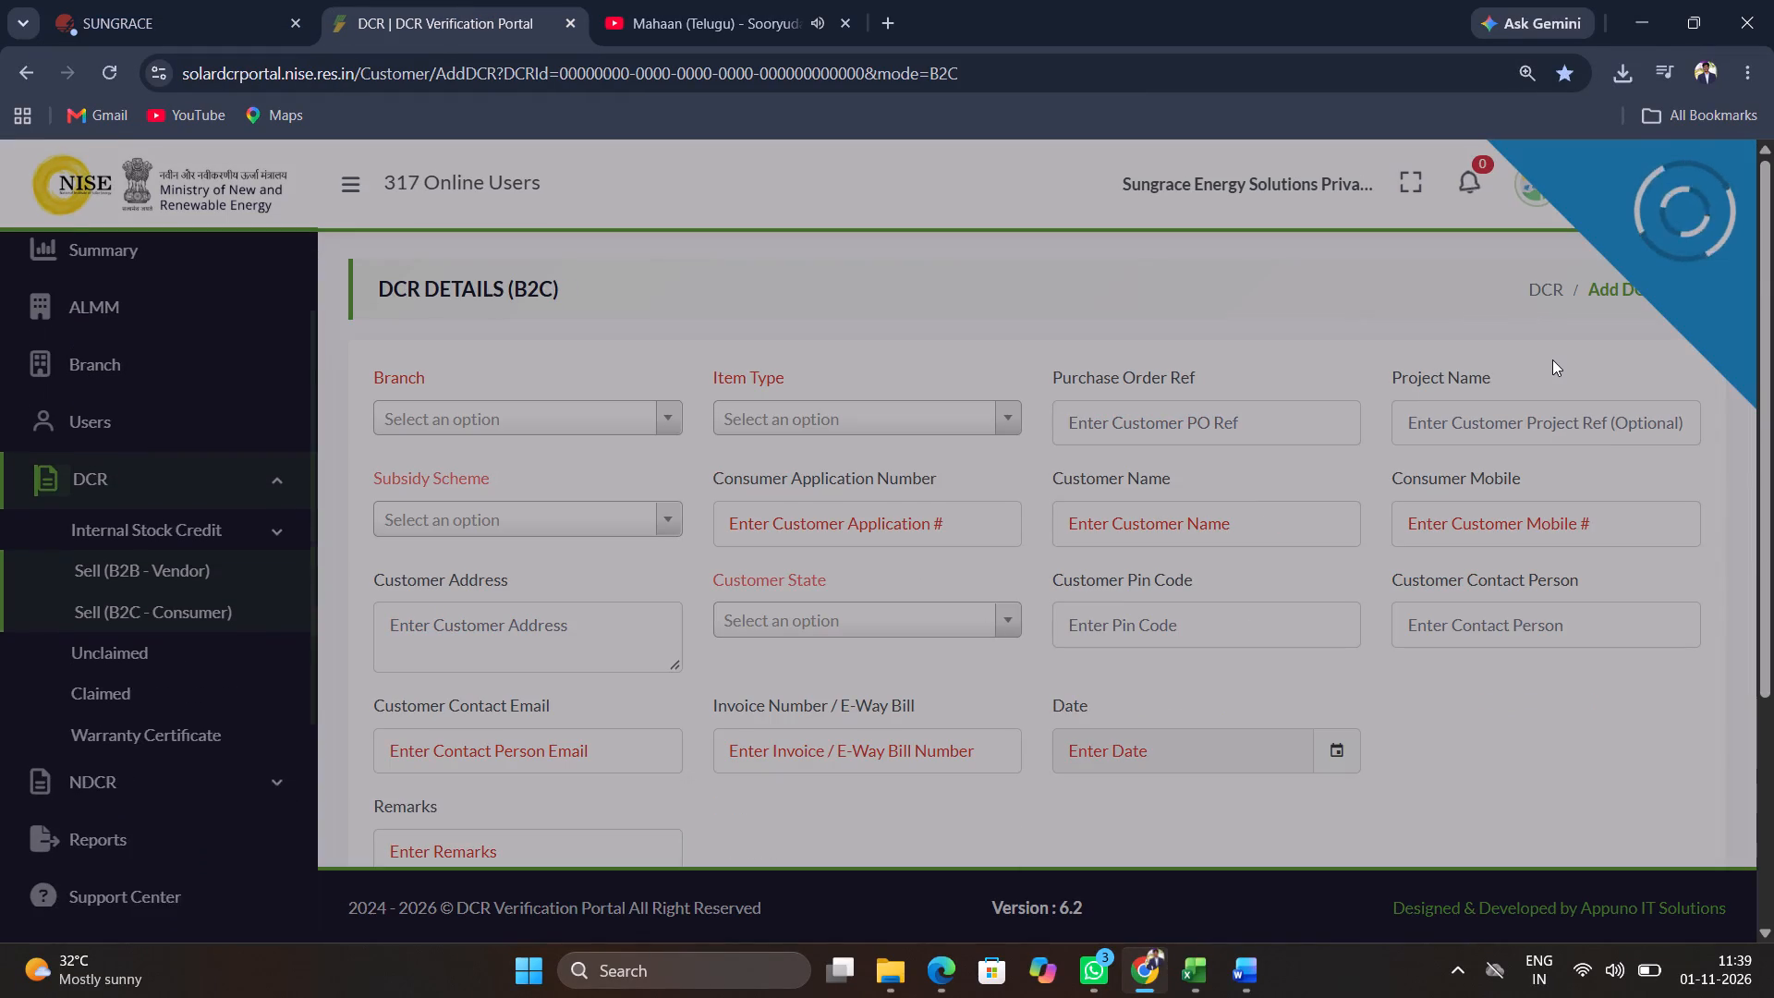